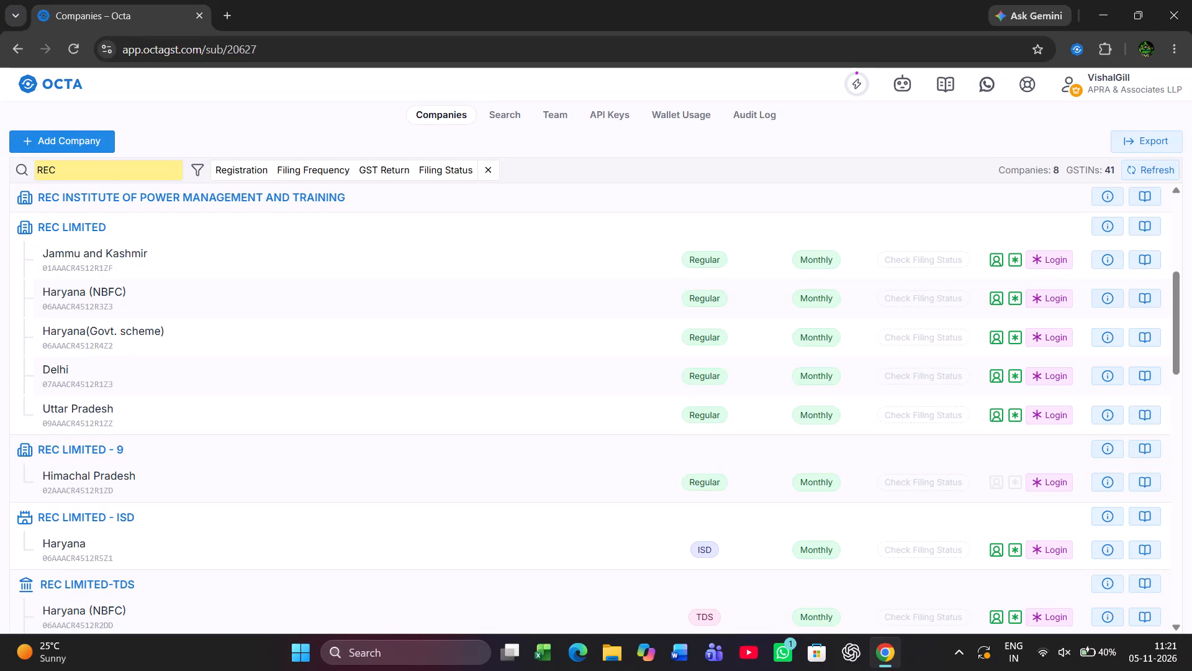
# Examine the REC company entries and the state registrations listed under each, down through REC Limited- 9.
pyautogui.scroll(-1, 369, 297)
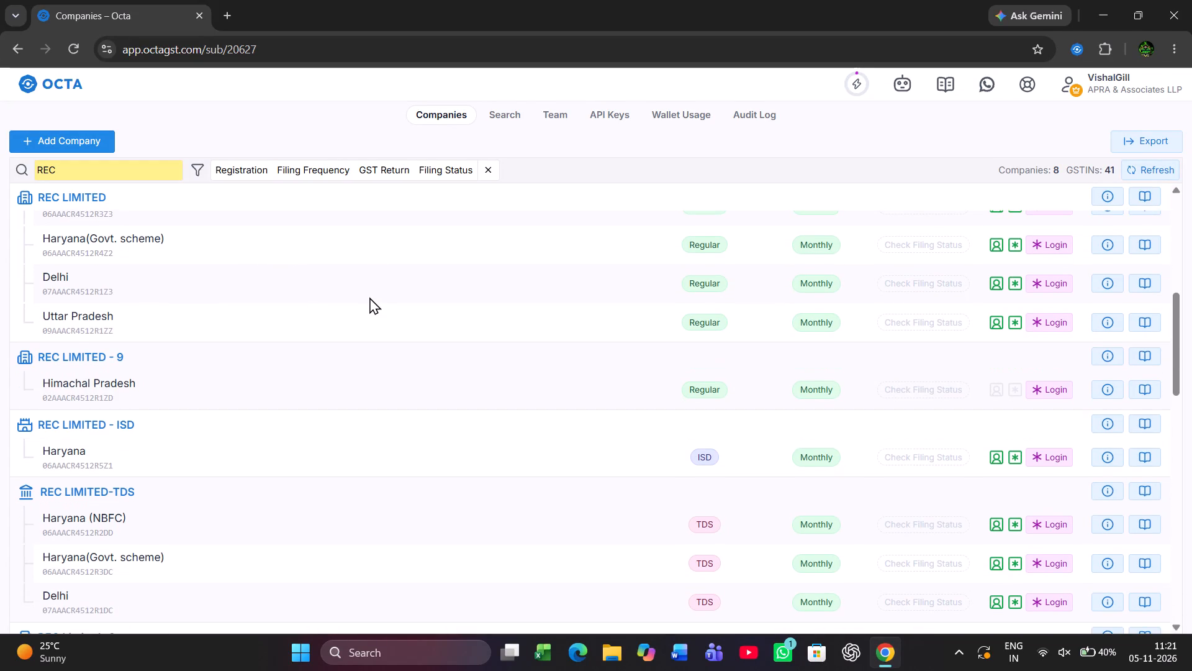
pyautogui.scroll(1, 369, 297)
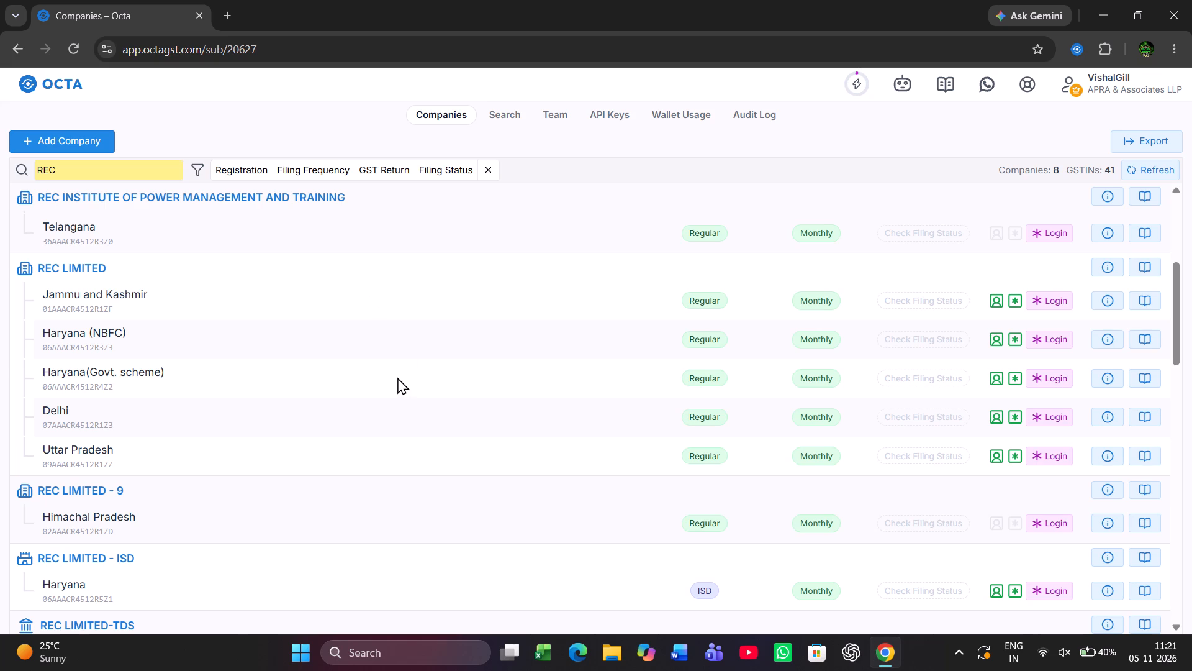
pyautogui.scroll(-1, 397, 377)
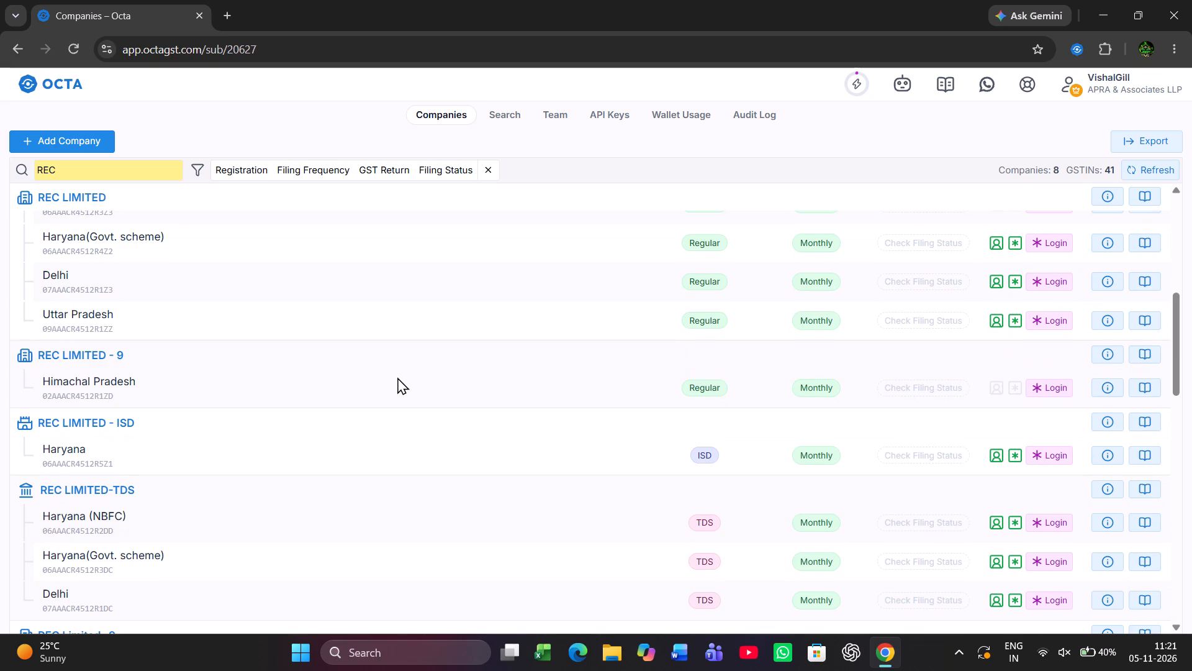
pyautogui.scroll(4, 535, 359)
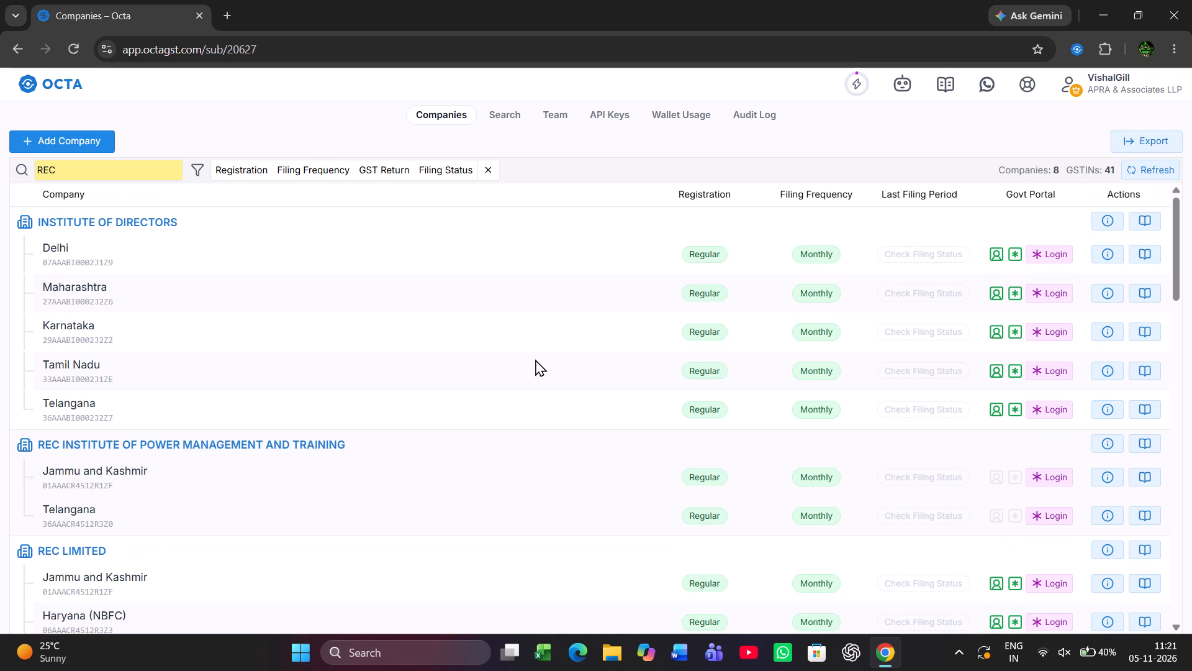
pyautogui.scroll(-3, 535, 359)
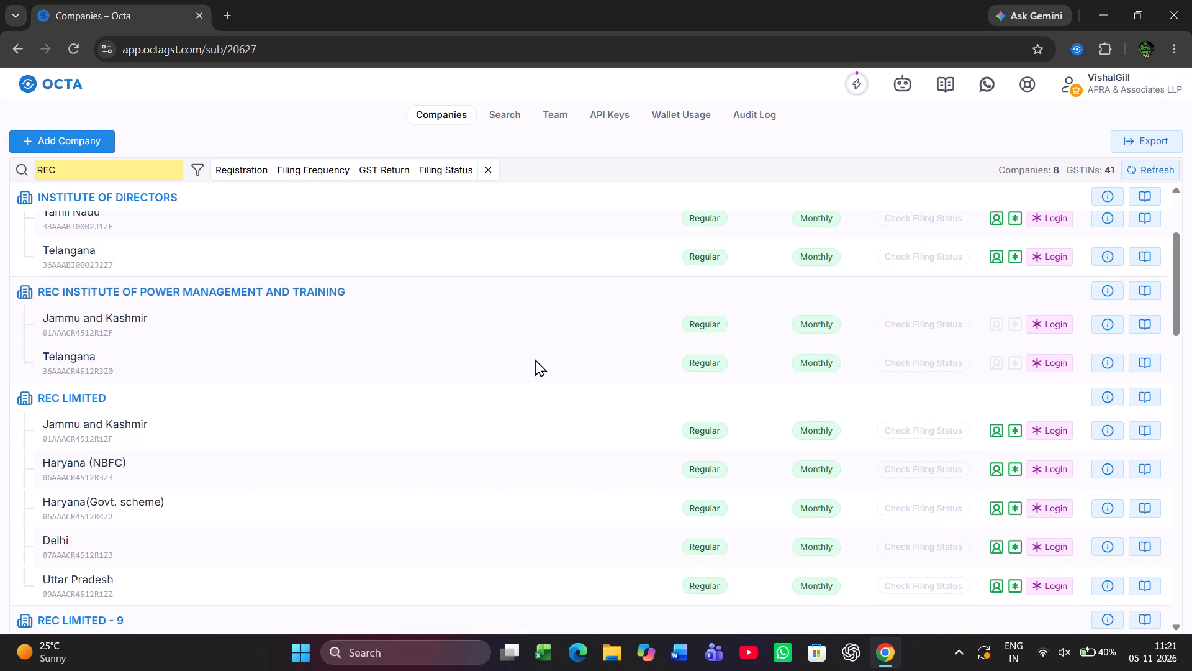
pyautogui.scroll(-2, 535, 359)
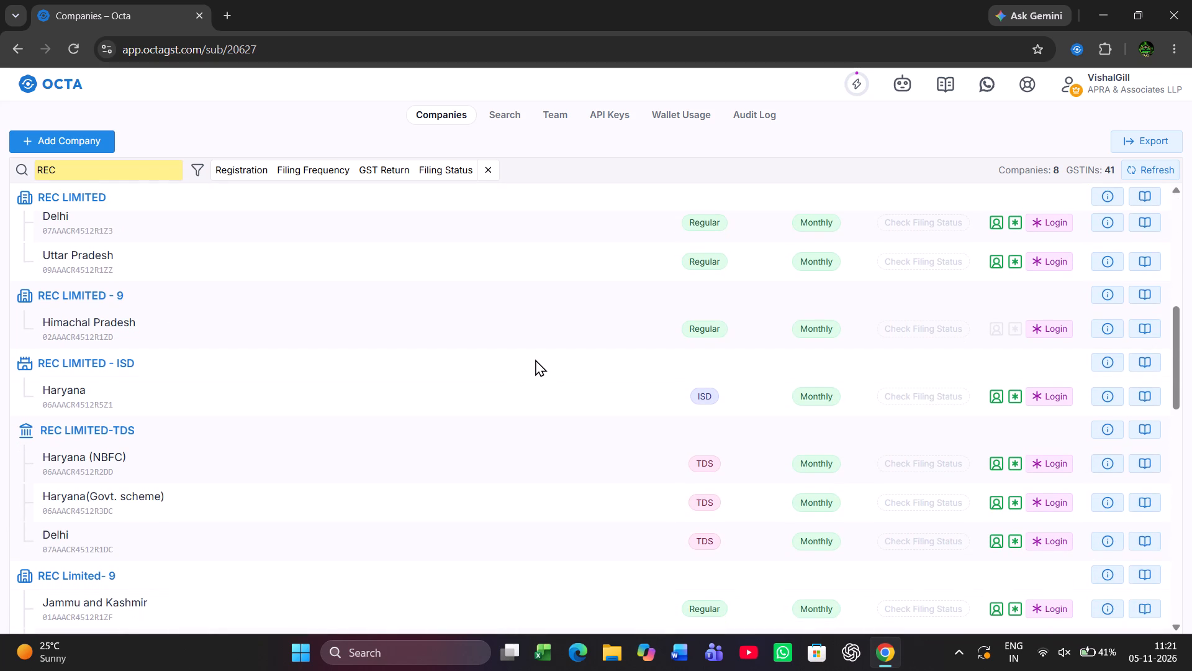
pyautogui.scroll(-4, 535, 359)
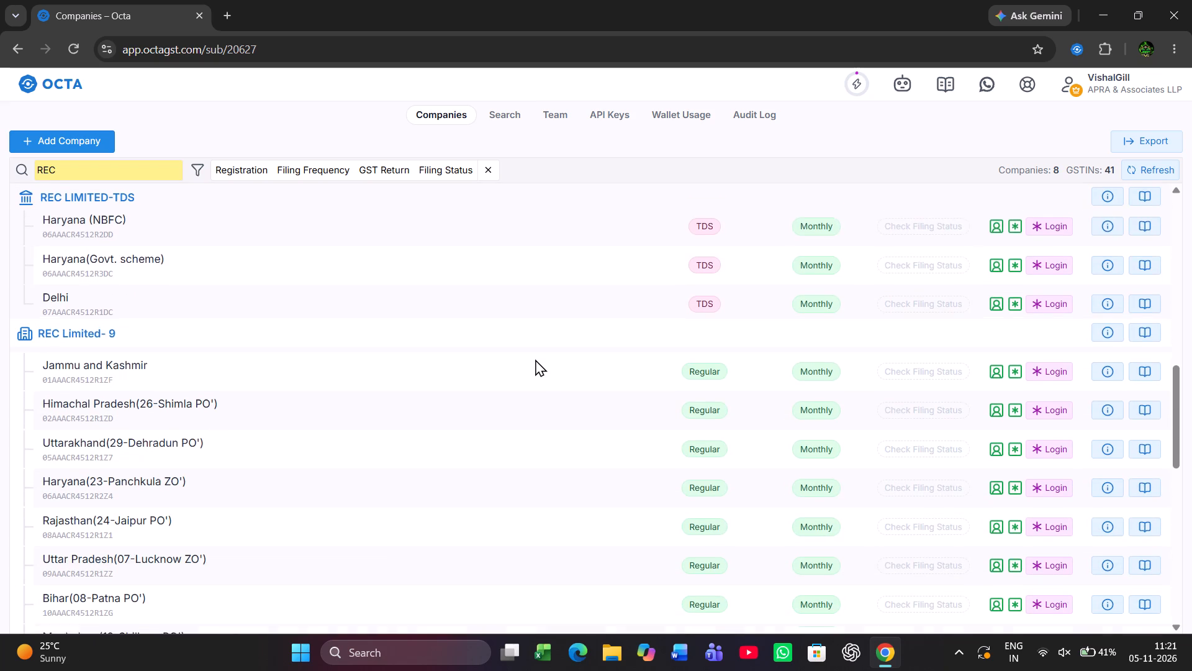
pyautogui.scroll(-3, 535, 359)
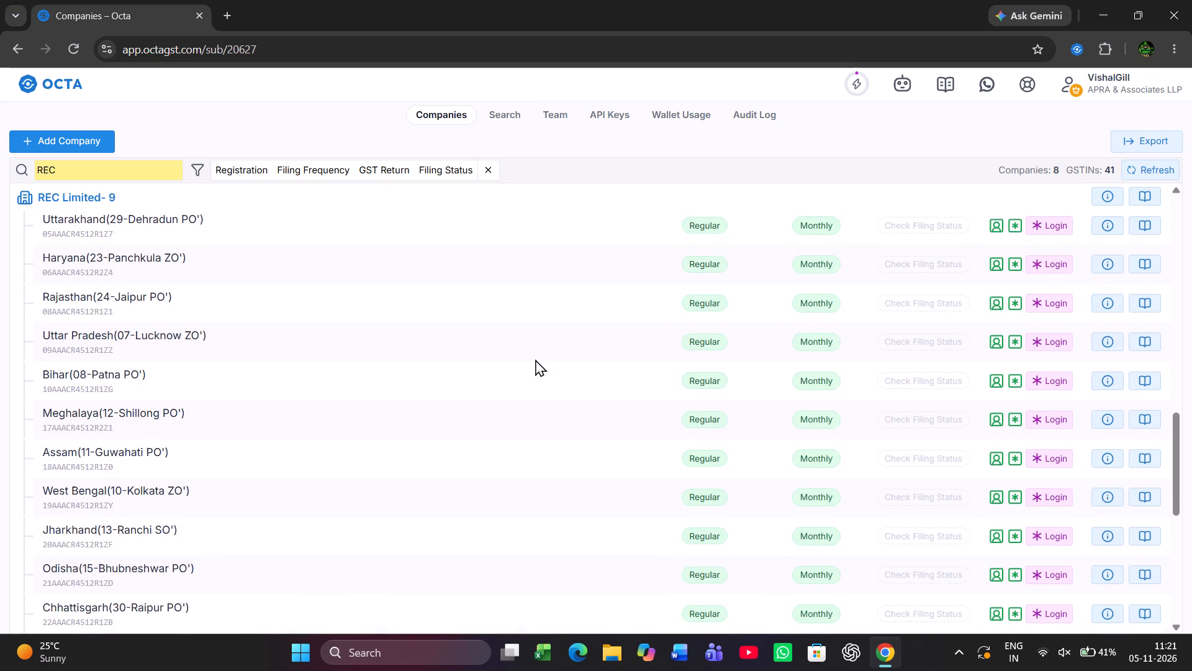
pyautogui.scroll(-3, 535, 359)
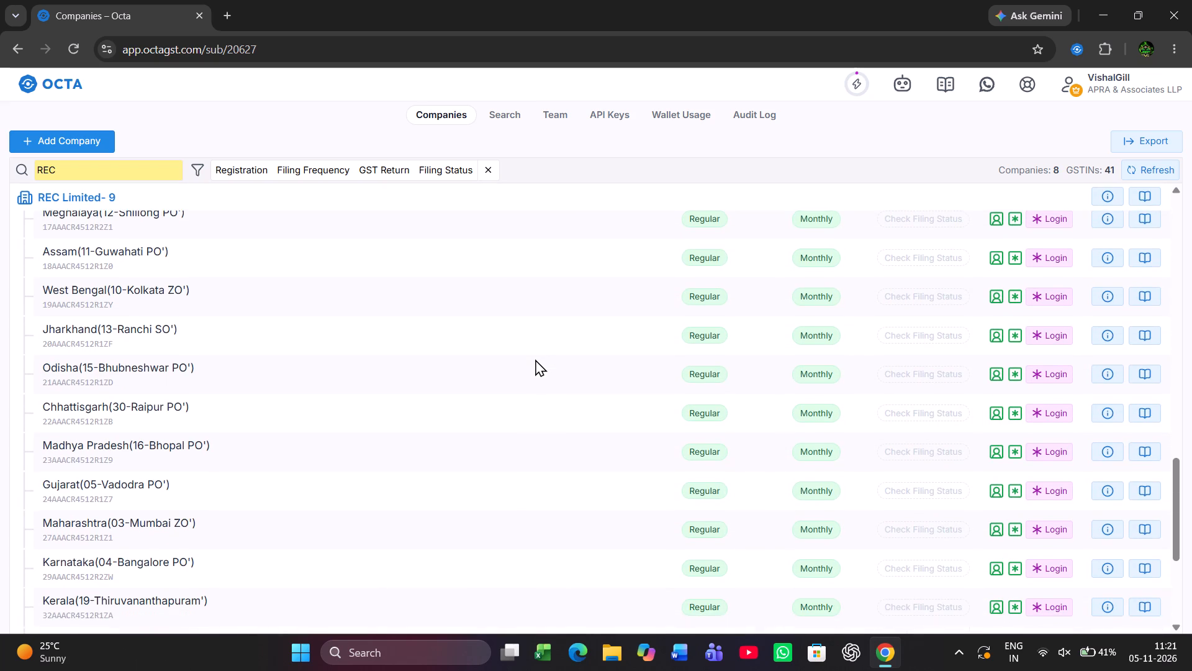
pyautogui.scroll(-2, 535, 359)
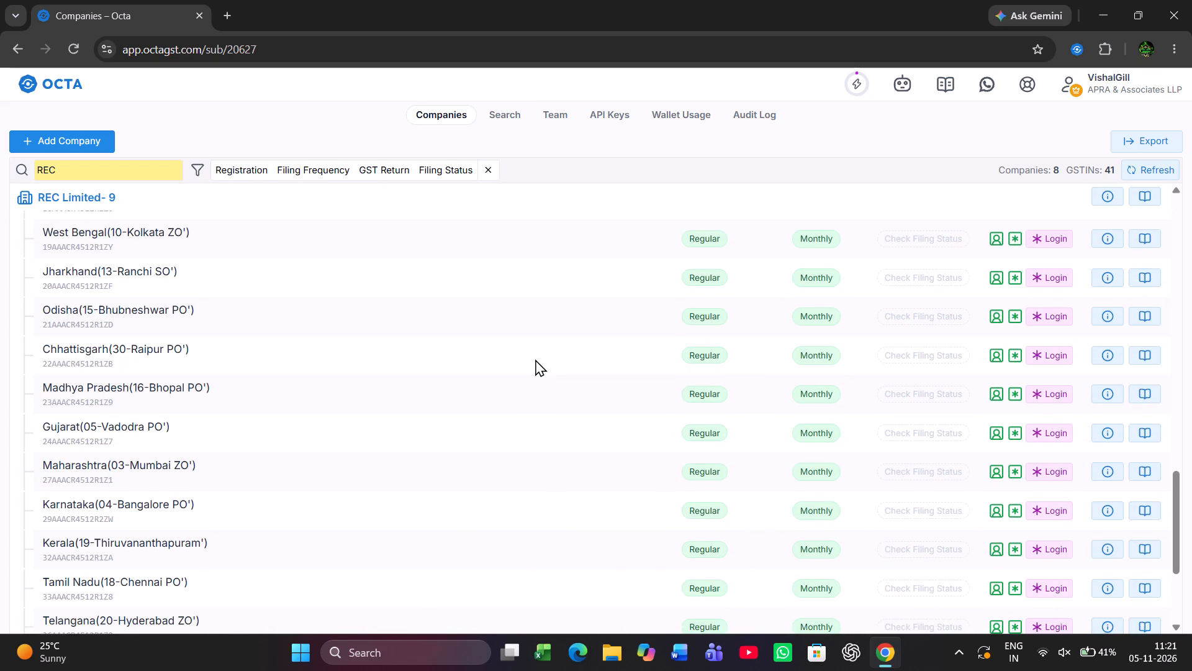
pyautogui.scroll(-4, 535, 359)
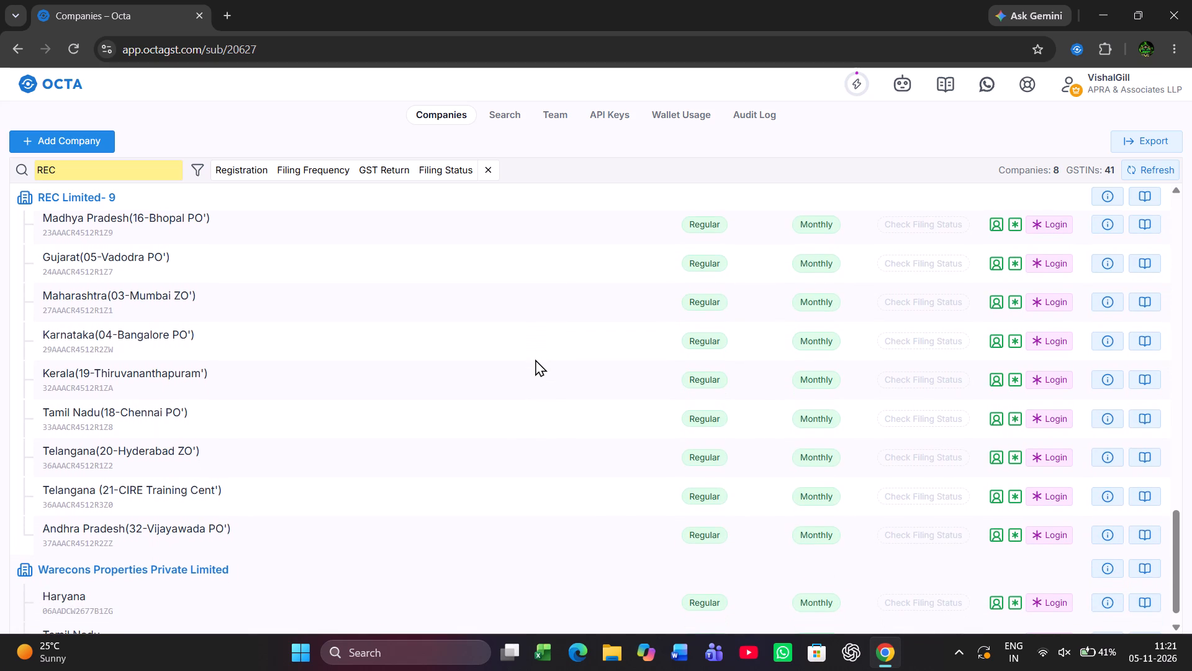
pyautogui.scroll(-1, 535, 359)
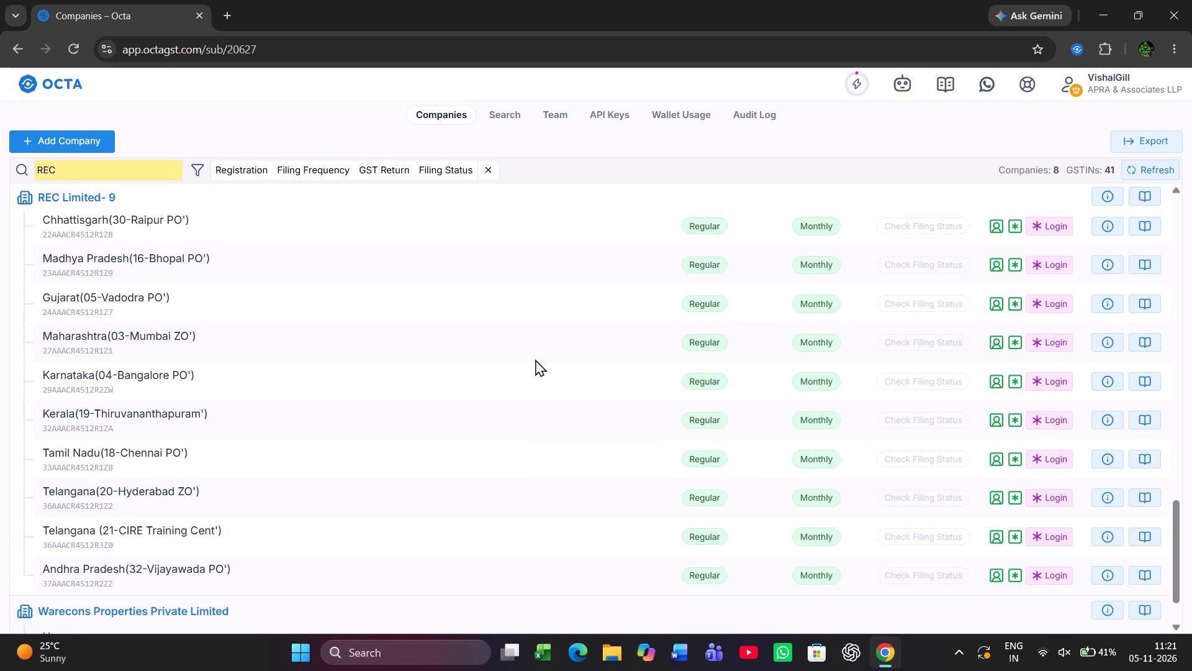
# Switch to File Explorer and open the REC folder under Desktop > APRA > BHASKAR.
pyautogui.hotkey('alt', 'Tab')
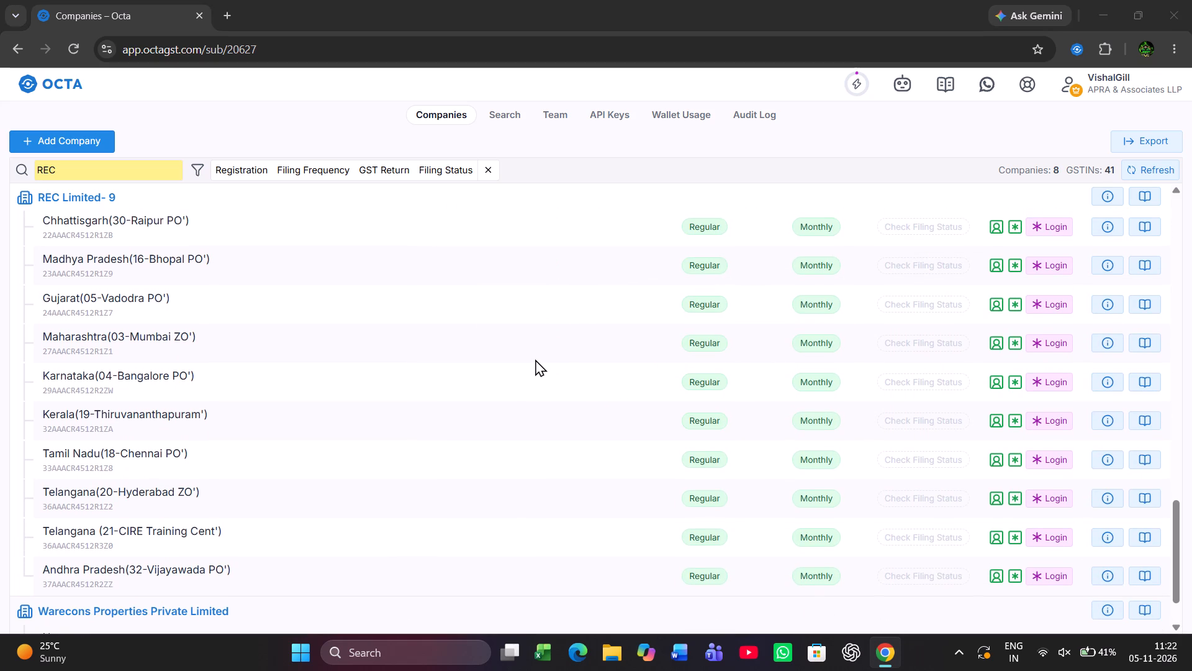
pyautogui.hotkey('alt', 'Tab')
pyautogui.click(610, 650)
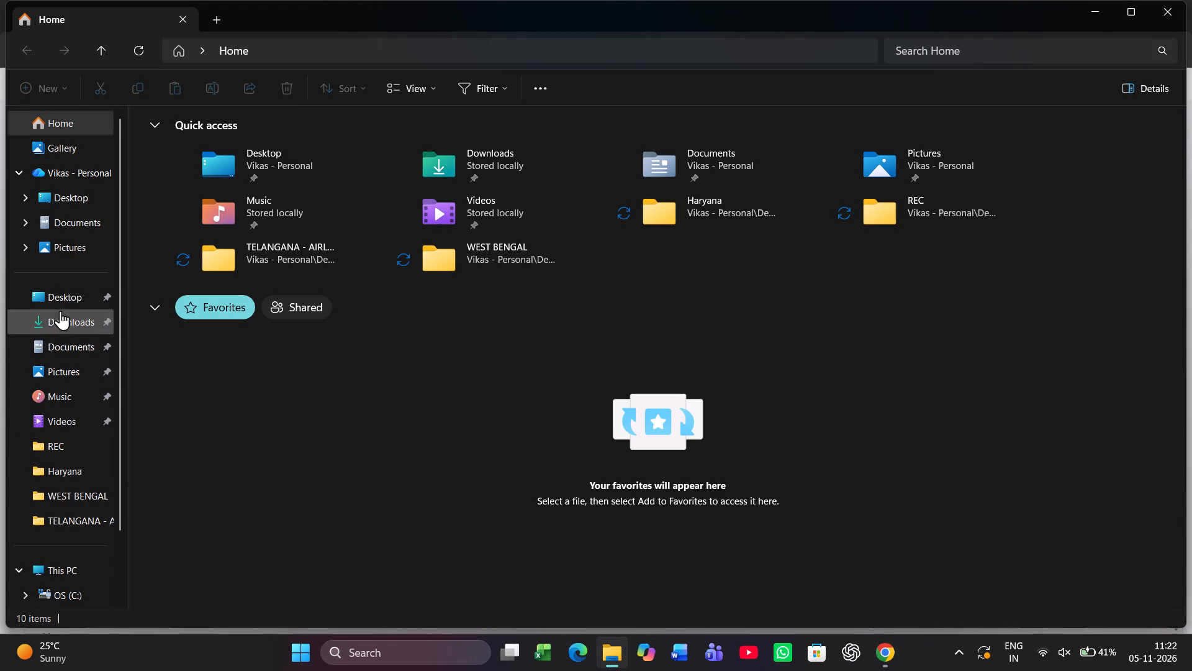
pyautogui.click(73, 300)
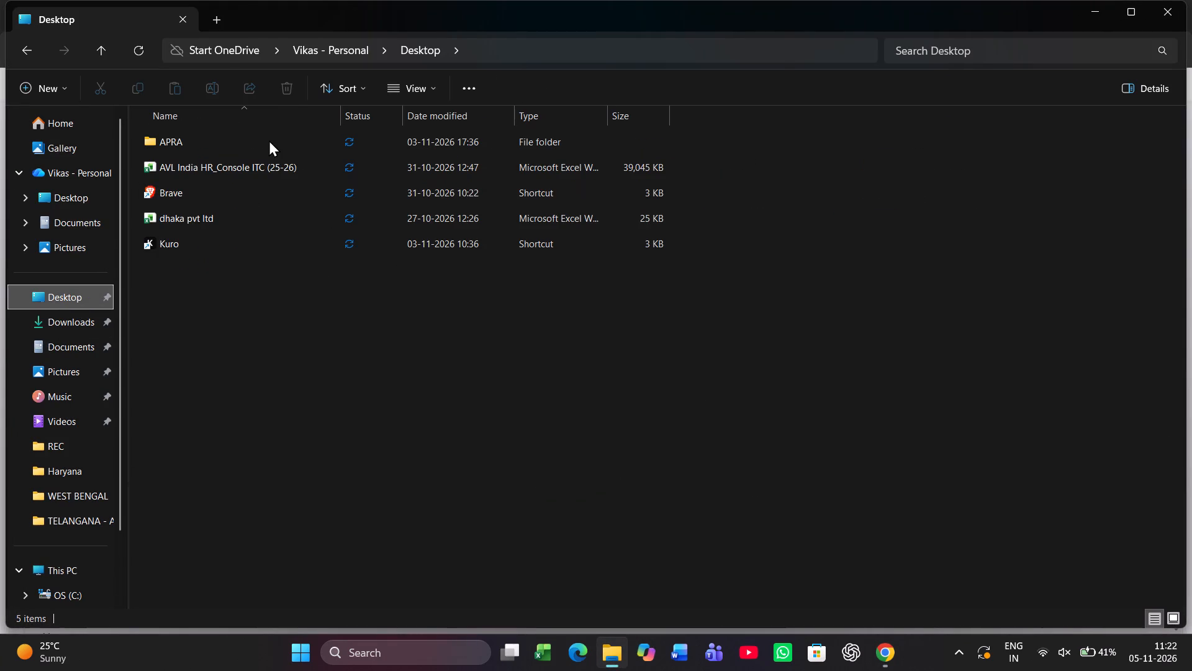
pyautogui.doubleClick(269, 140)
pyautogui.click(270, 140)
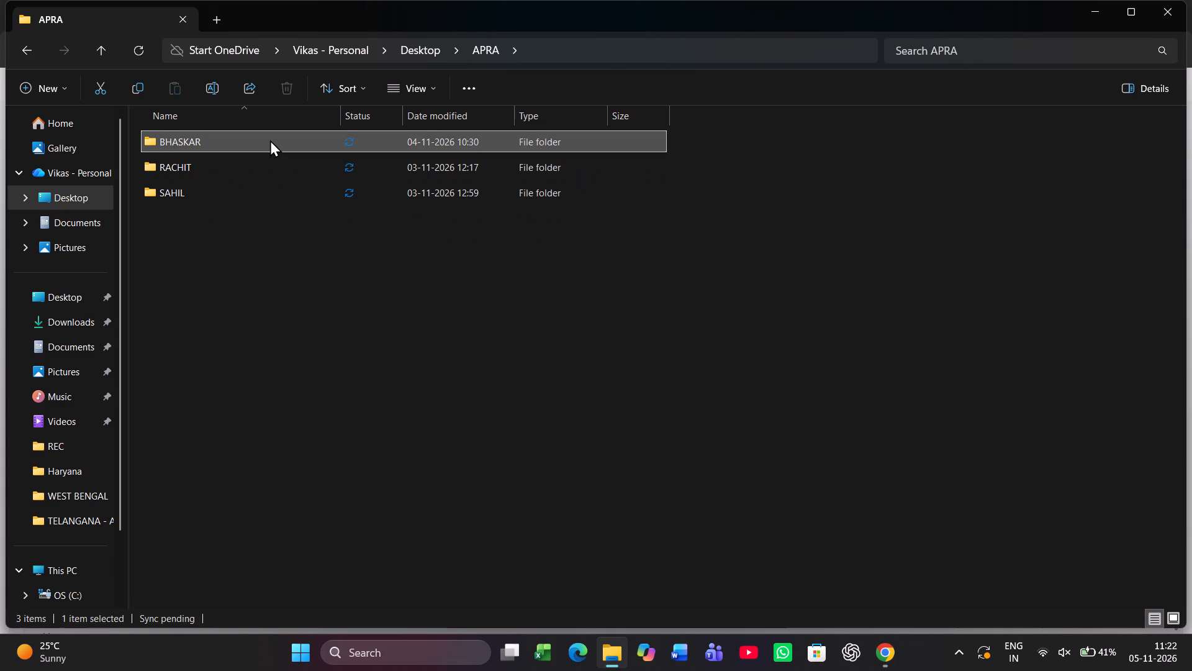
pyautogui.press('Return')
pyautogui.press('Down')
pyautogui.press('Down')
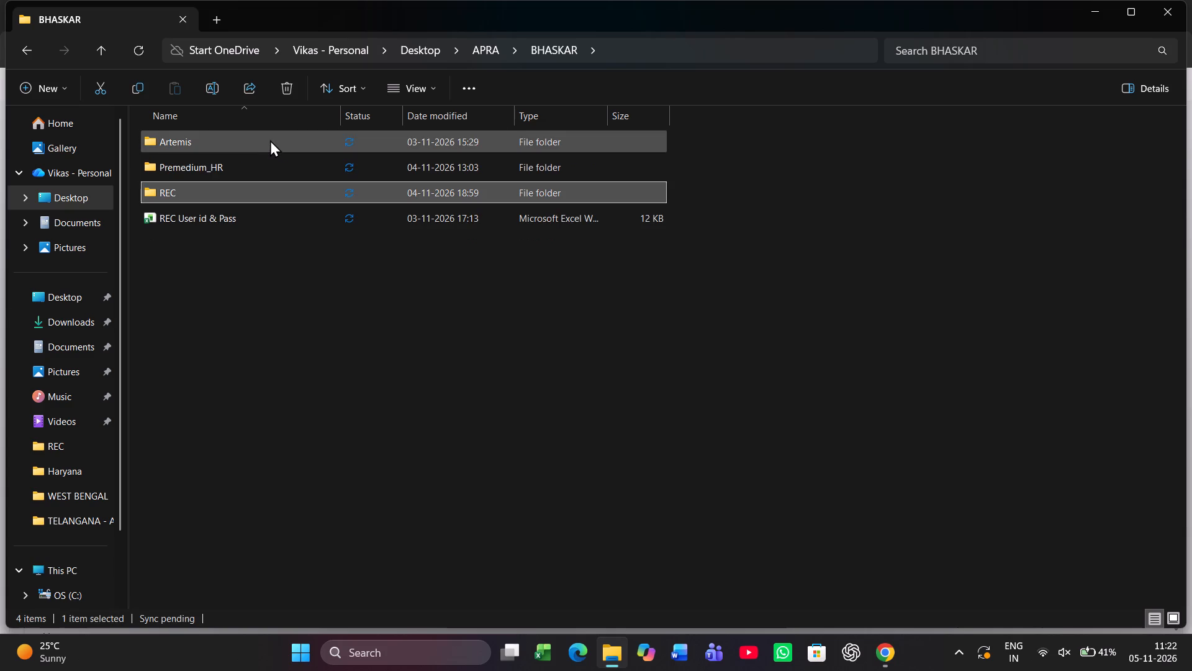
pyautogui.press('Return')
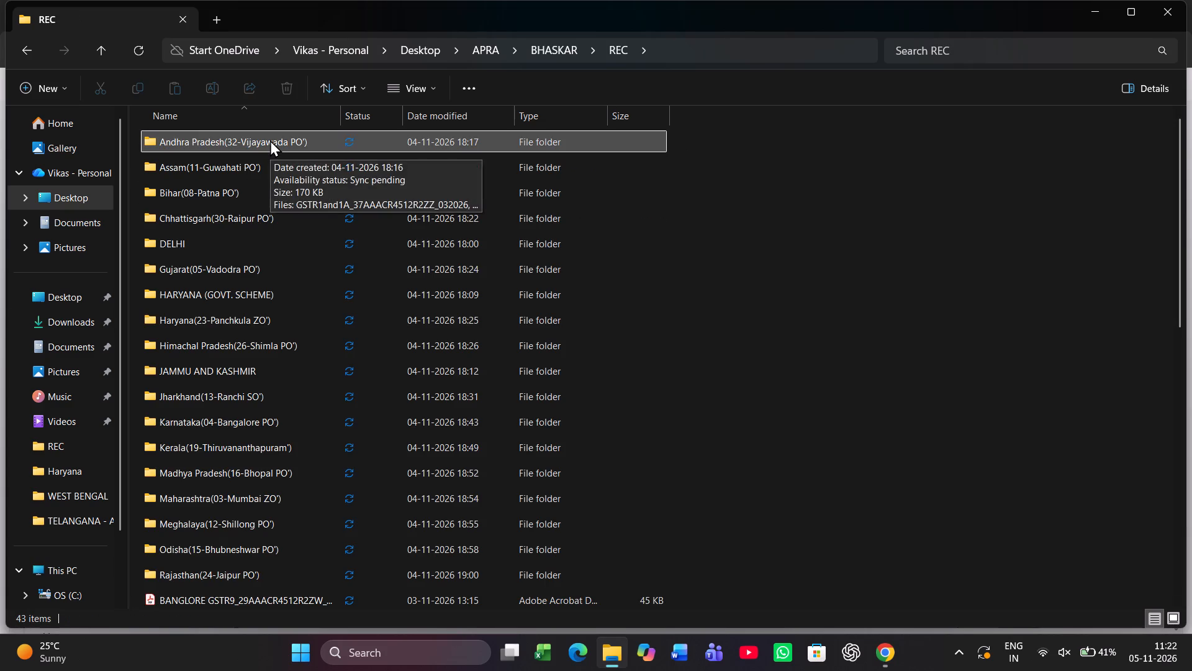
# Select the state folders from Andhra Pradesh through Rajasthan to check how many there are, and clear the selection.
pyautogui.hotkey('shift', 'Down')
pyautogui.hotkey('shift', 'Down')
pyautogui.hotkey('shift', 'Down')
pyautogui.hotkey('shift', 'Down')
pyautogui.hotkey('shift', 'Down')
pyautogui.hotkey('shift', 'Down')
pyautogui.hotkey('shift', 'Down')
pyautogui.hotkey('shift', 'Down')
pyautogui.hotkey('shift', 'Down')
pyautogui.hotkey('shift', 'Down')
pyautogui.hotkey('shift', 'Down')
pyautogui.hotkey('shift', 'Down')
pyautogui.hotkey('shift', 'Down')
pyautogui.hotkey('shift', 'Down')
pyautogui.hotkey('shift', 'Down')
pyautogui.hotkey('shift', 'Down')
pyautogui.hotkey('shift', 'Down')
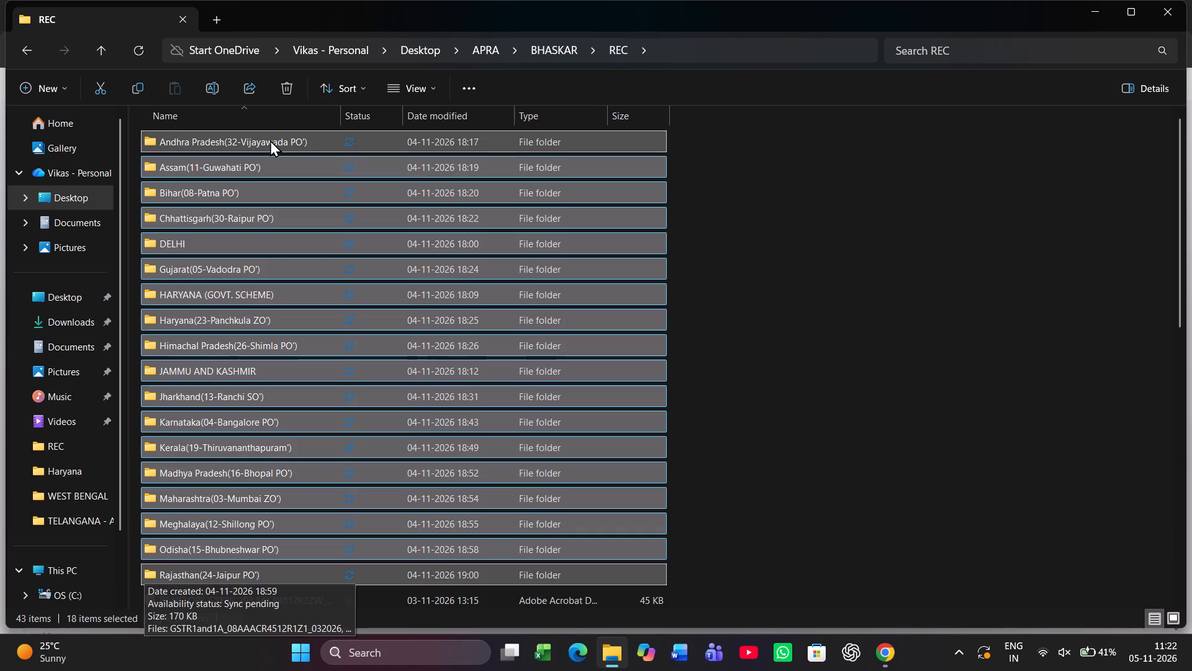
pyautogui.scroll(-2, 270, 140)
pyautogui.click(984, 349)
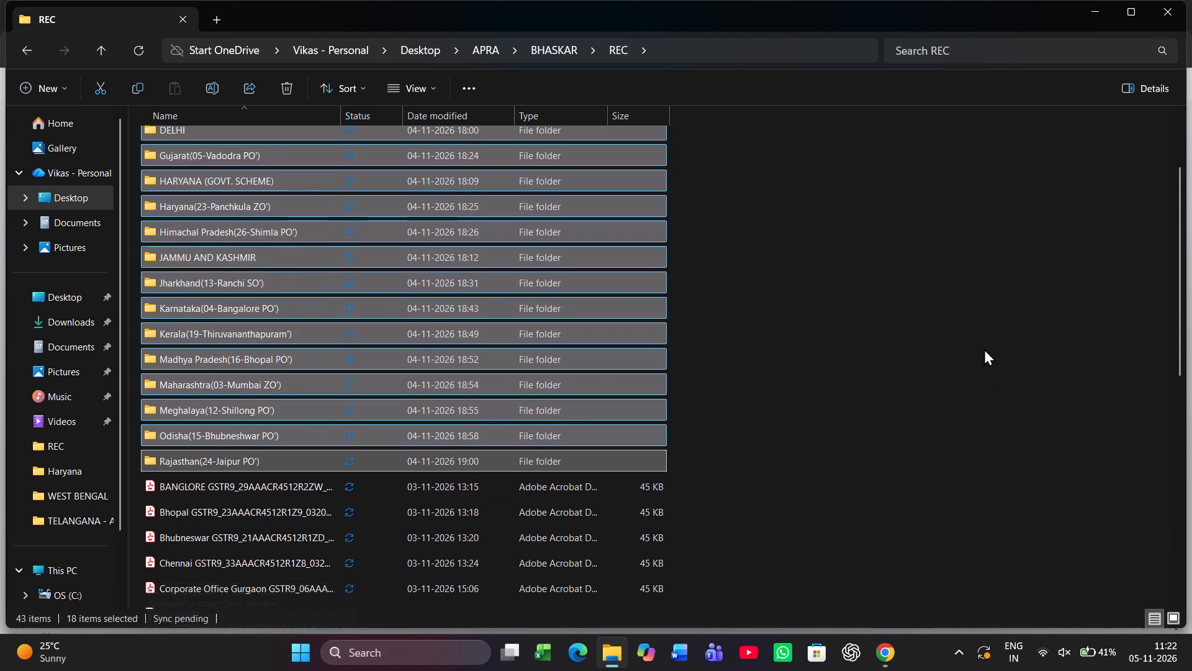
pyautogui.scroll(7, 546, 403)
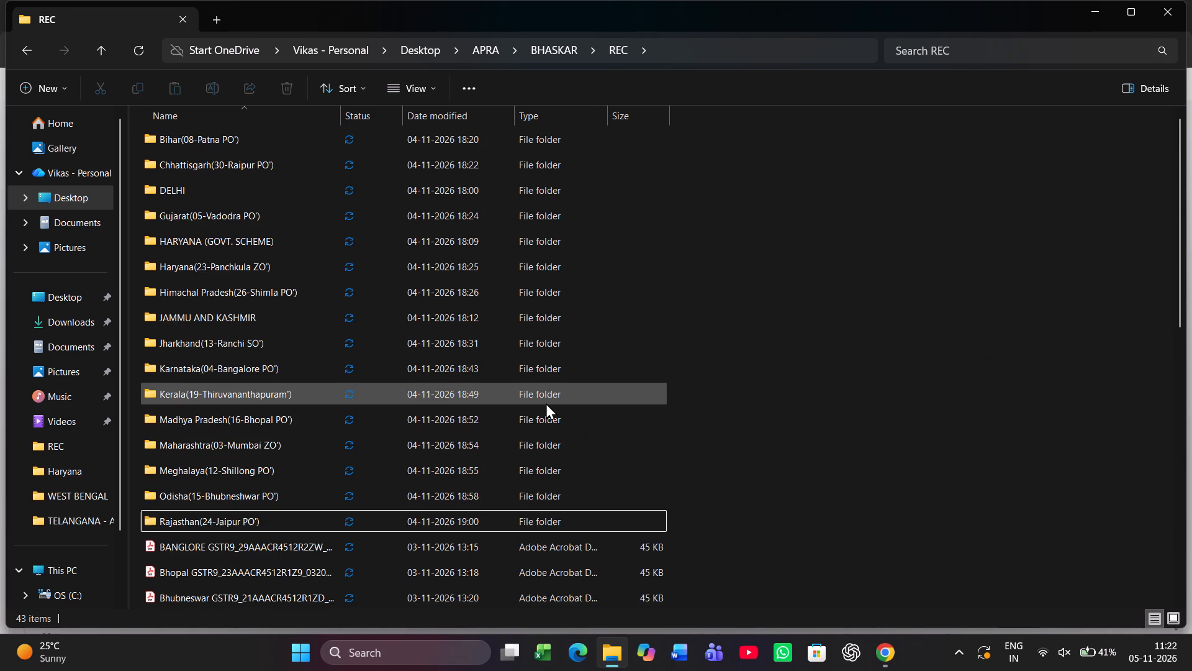
pyautogui.scroll(1, 546, 403)
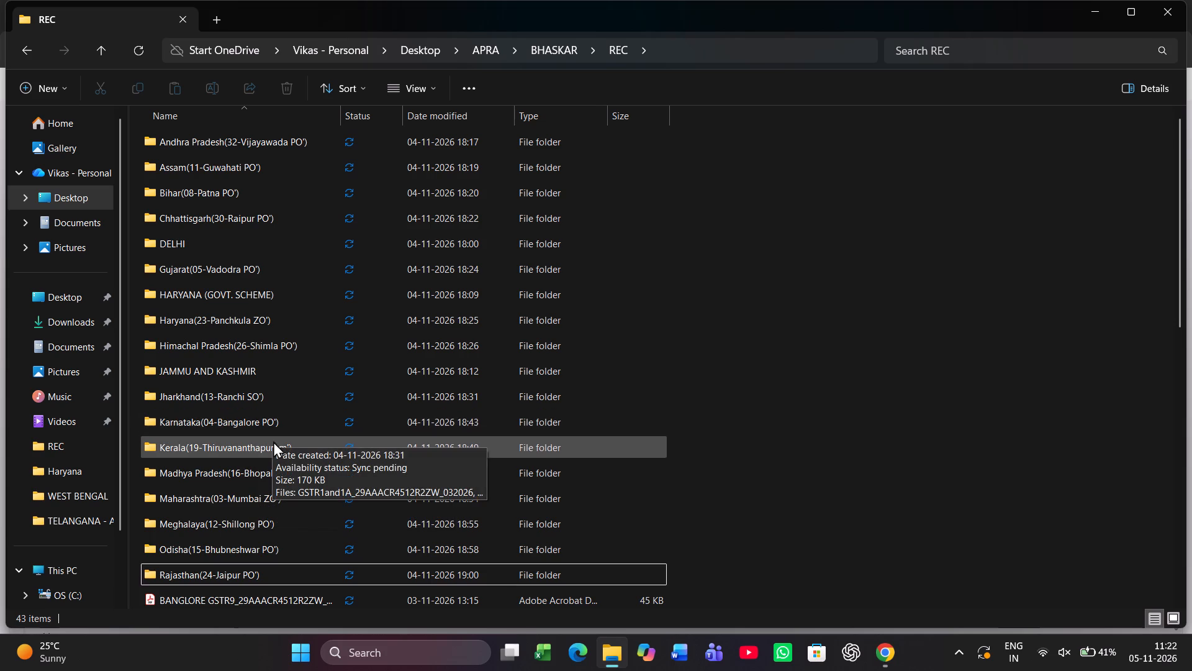
# Sort the REC folder's contents by date modified, oldest first.
pyautogui.click(454, 111)
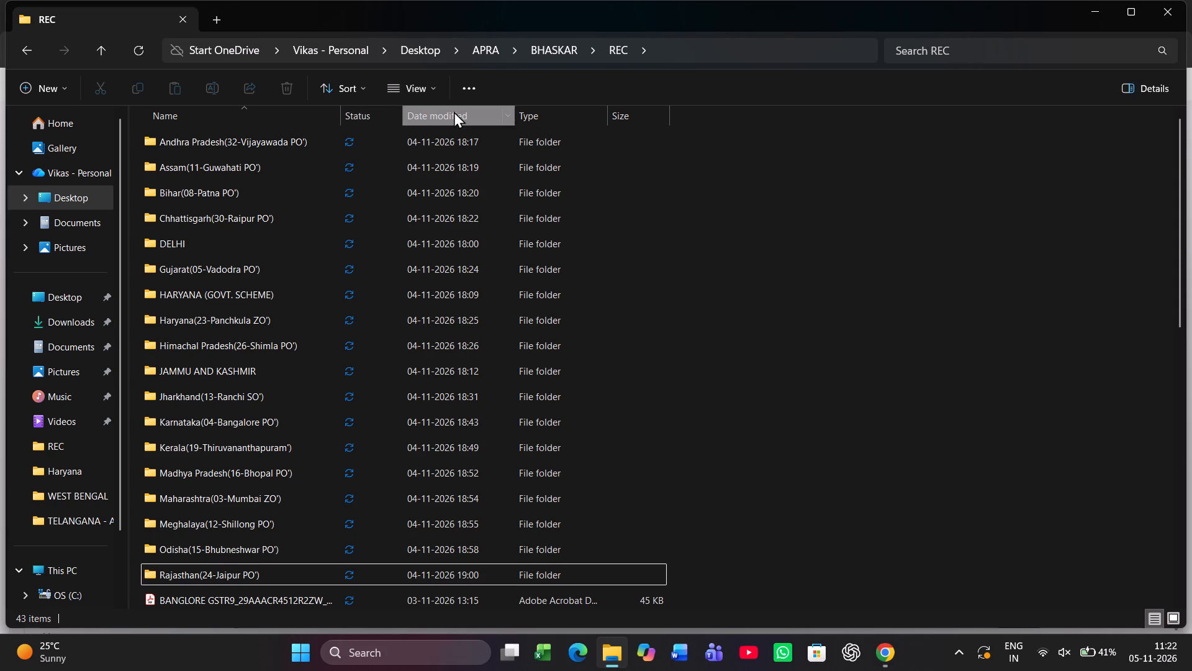
pyautogui.scroll(7, 282, 237)
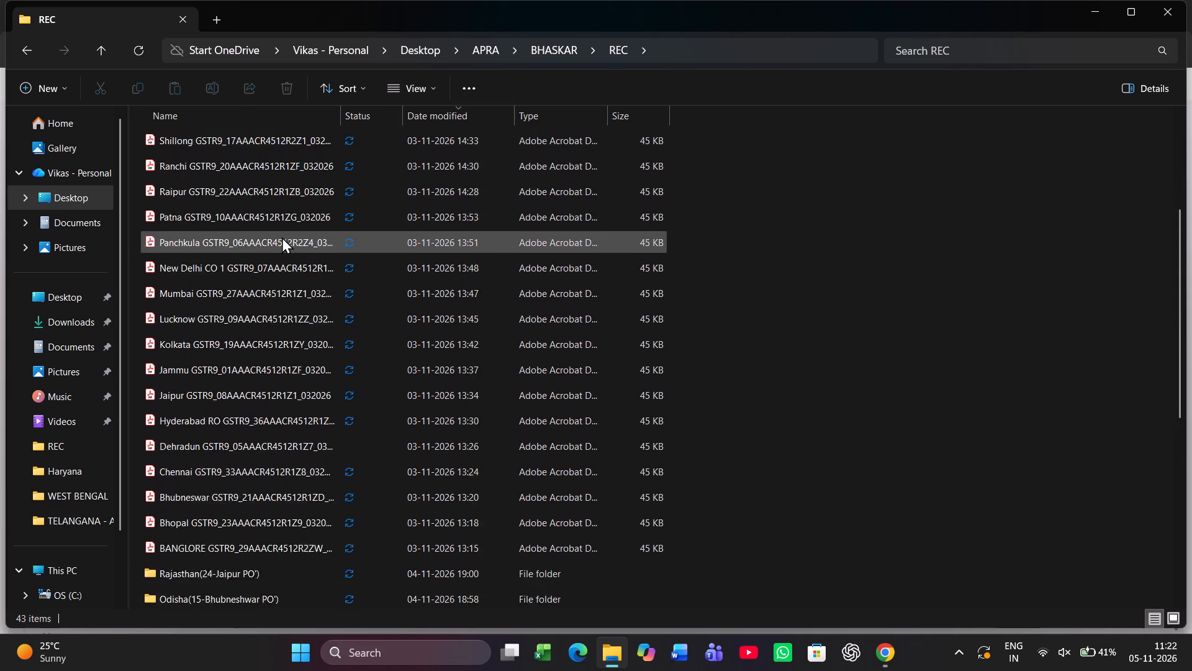
pyautogui.scroll(1, 282, 237)
pyautogui.click(480, 114)
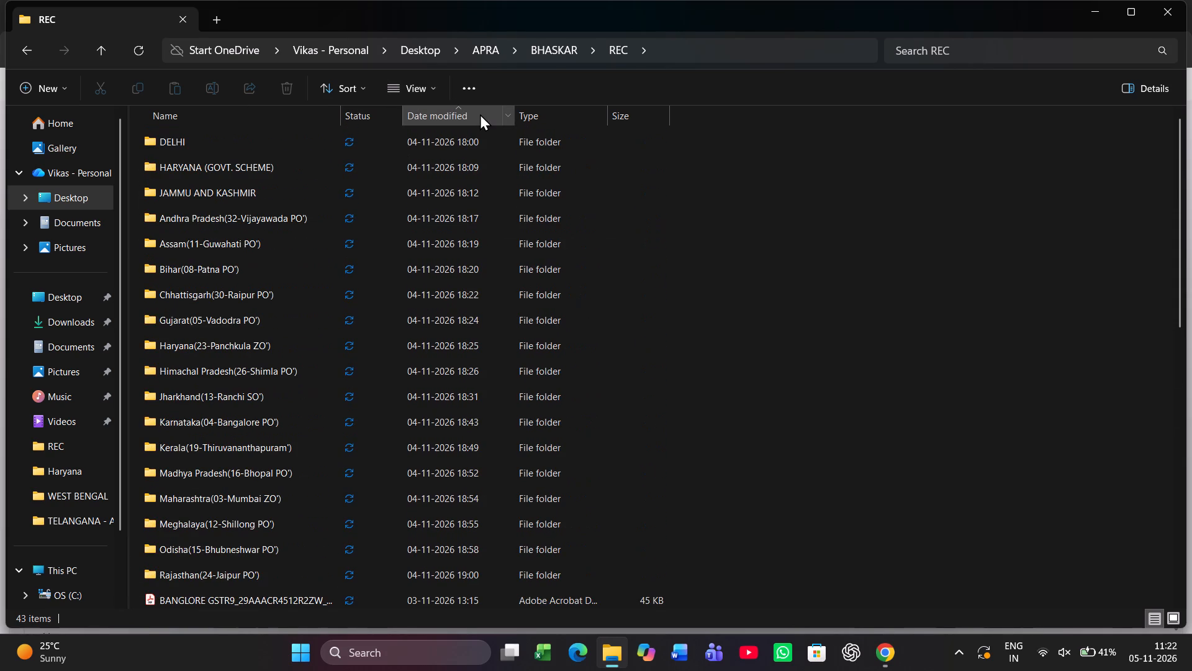
pyautogui.click(480, 114)
# Filter the REC folder to items modified Yesterday, ordered by date modified from oldest to newest.
pyautogui.click(509, 115)
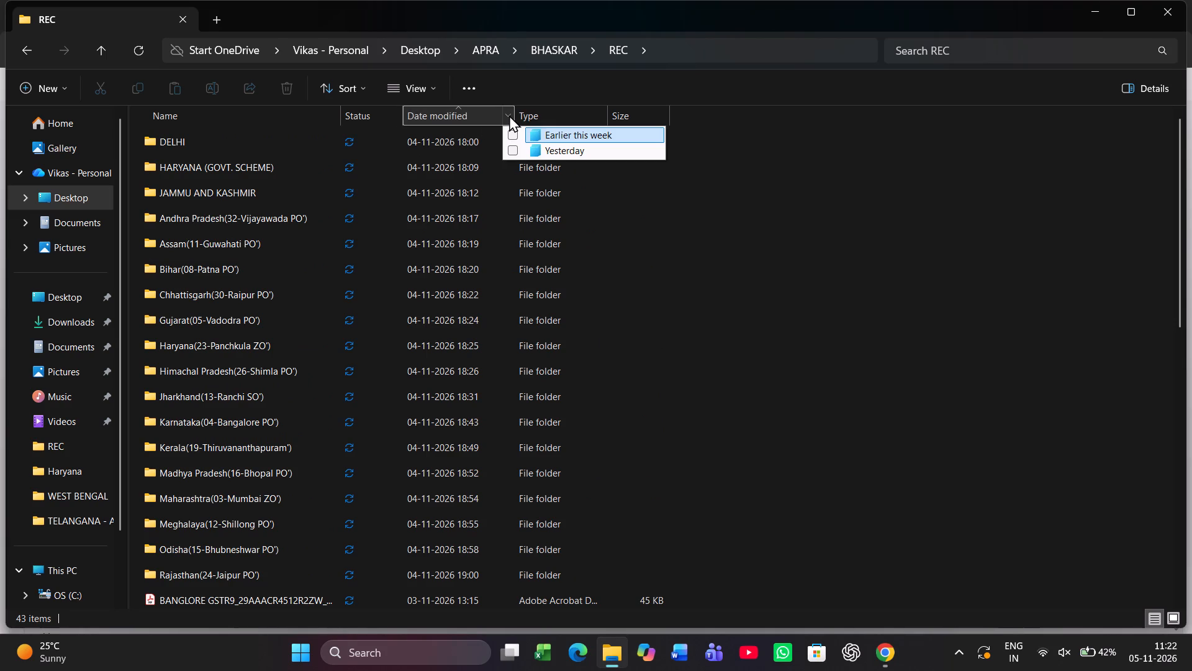
pyautogui.click(569, 149)
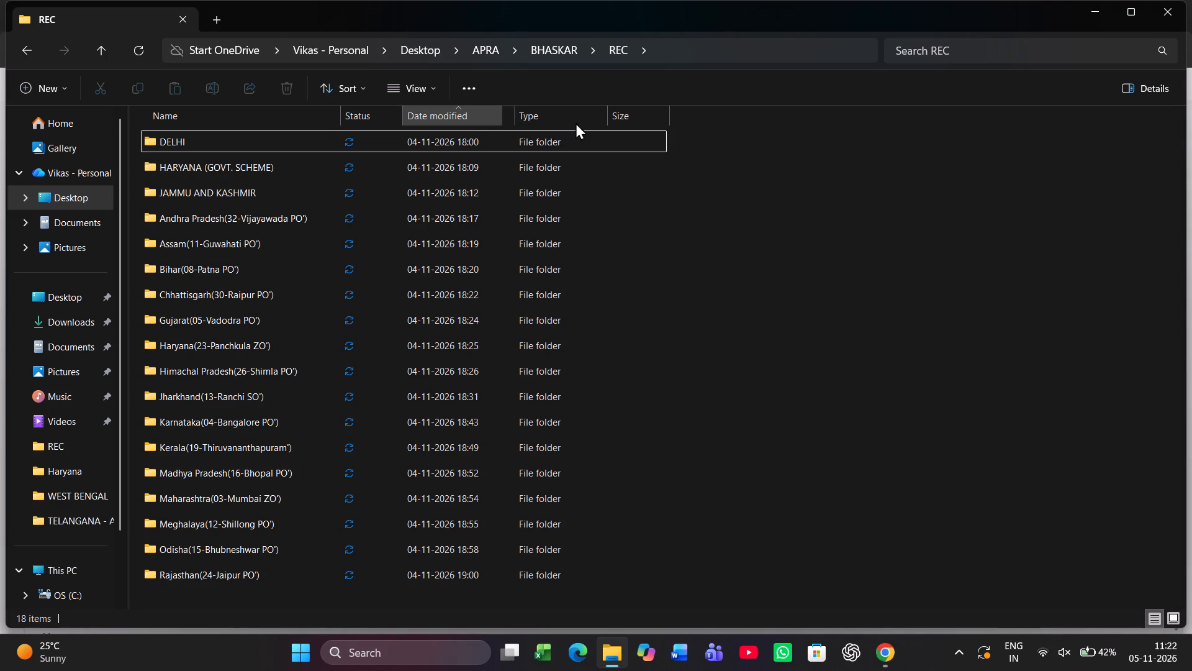
pyautogui.click(463, 114)
pyautogui.click(463, 114)
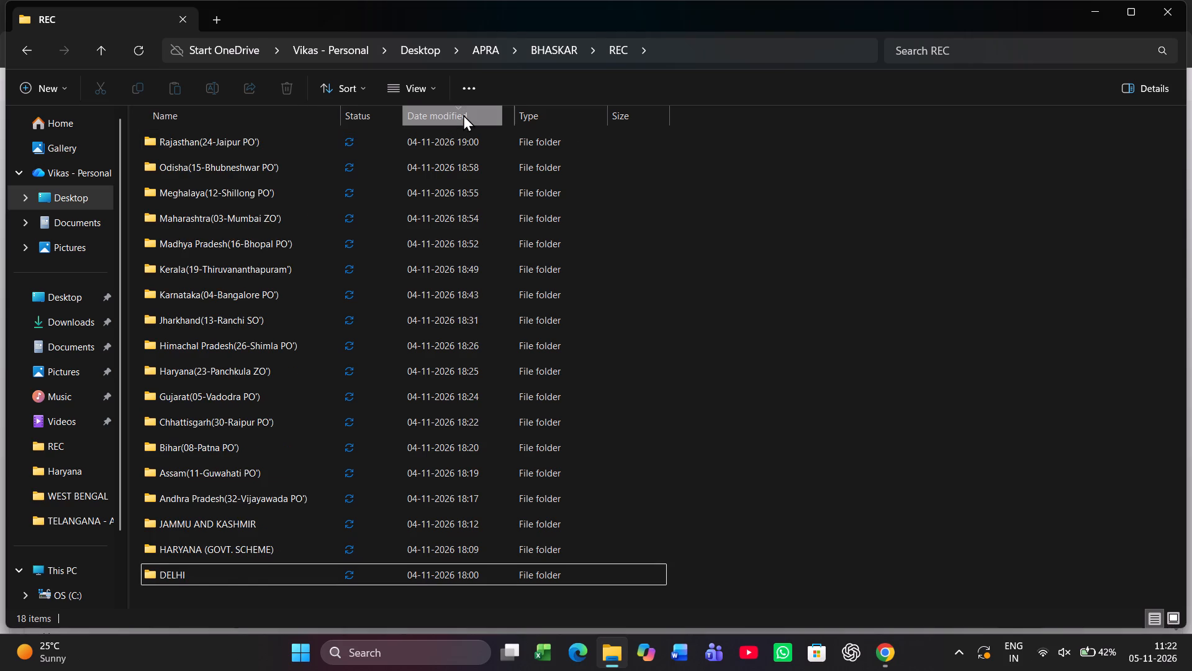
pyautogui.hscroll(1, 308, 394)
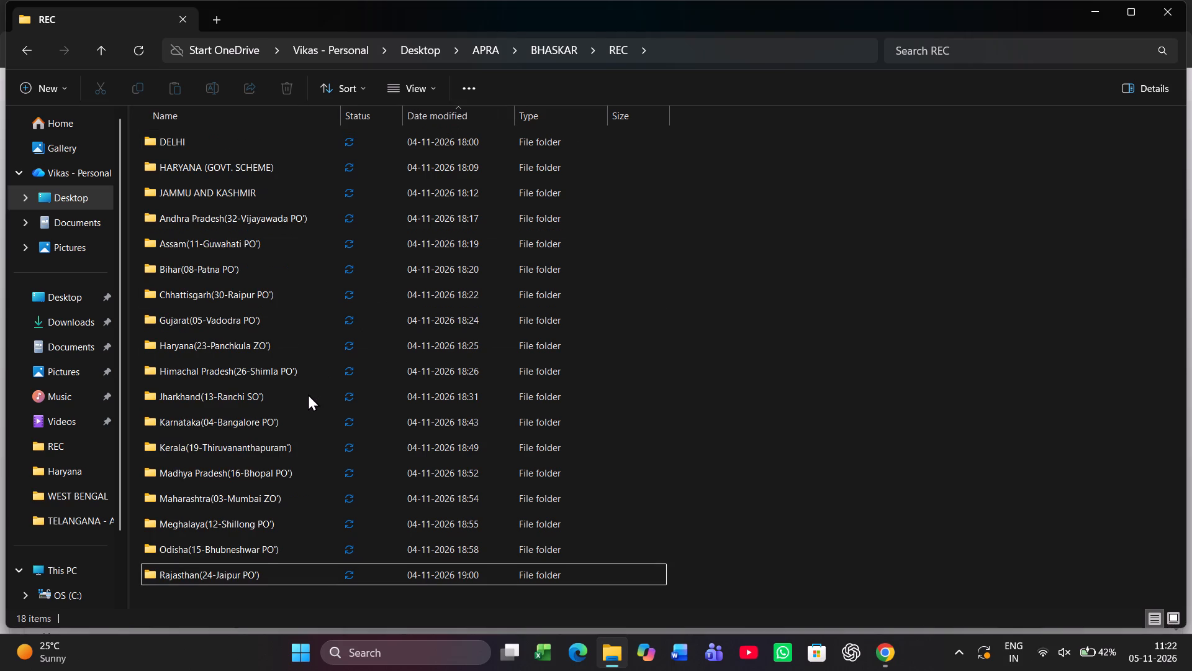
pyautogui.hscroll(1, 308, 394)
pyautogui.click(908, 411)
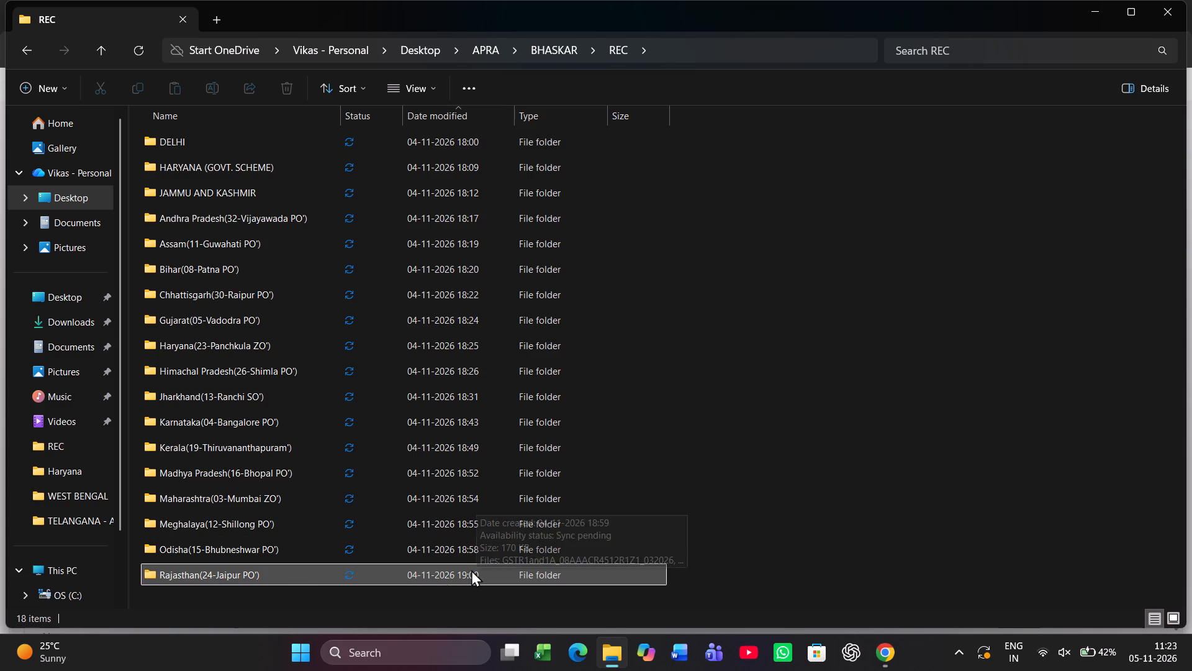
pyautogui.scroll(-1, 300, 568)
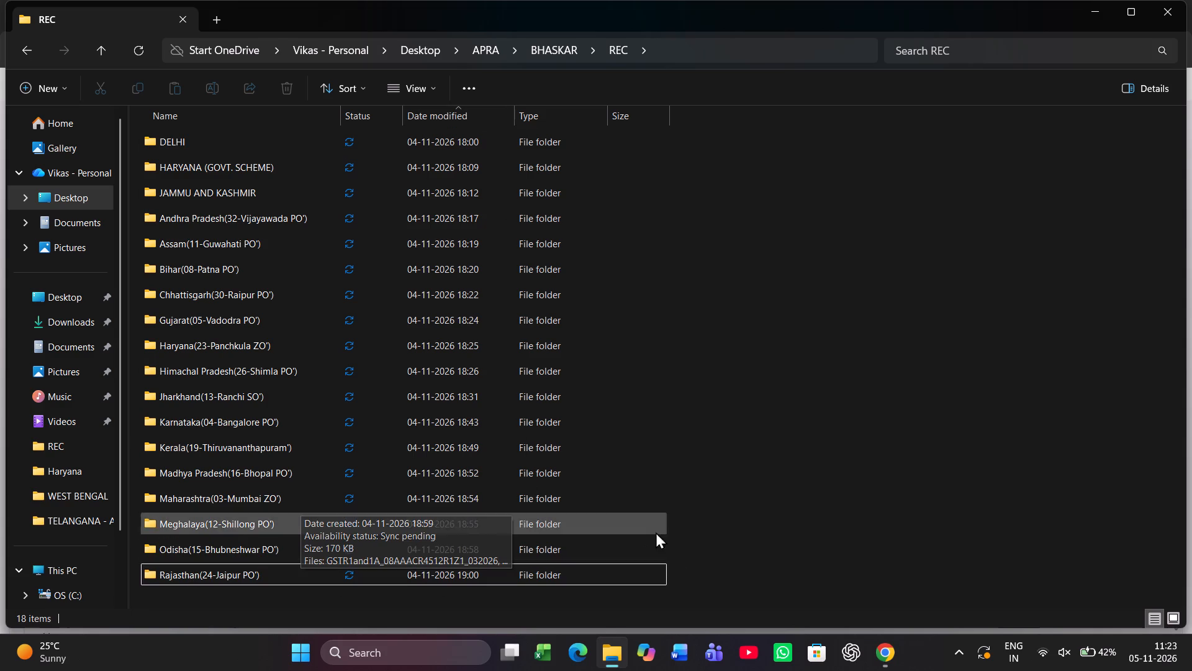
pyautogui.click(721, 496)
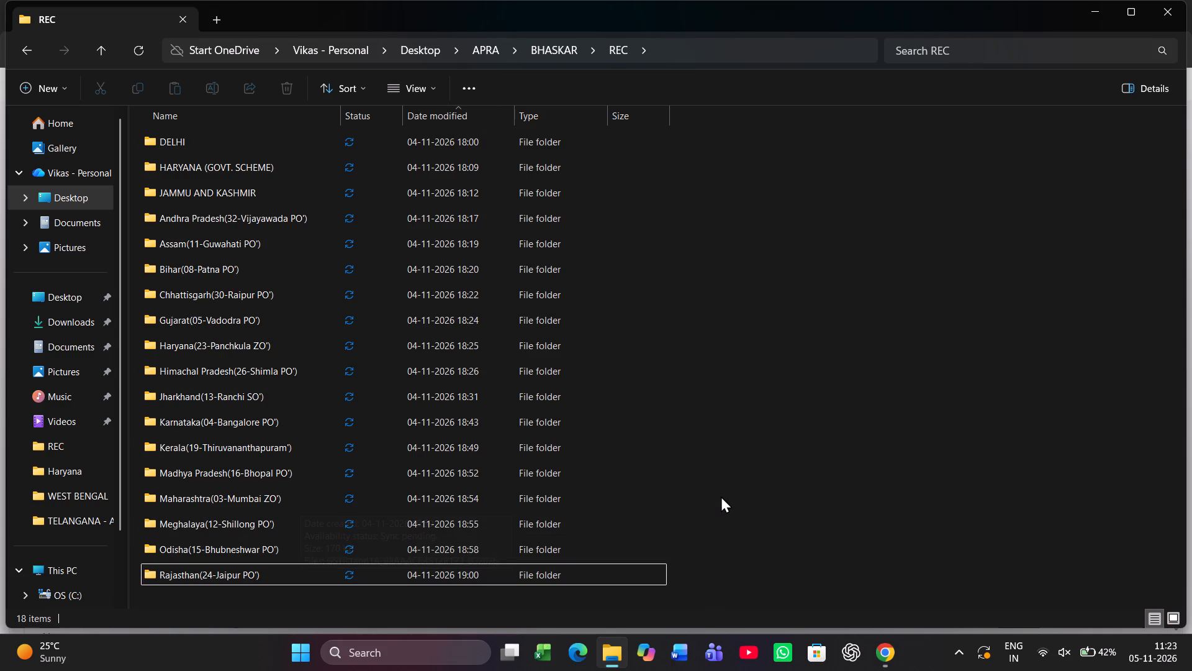
# Switch back to the Octa companies list in Chrome.
pyautogui.hotkey('alt', 'Tab')
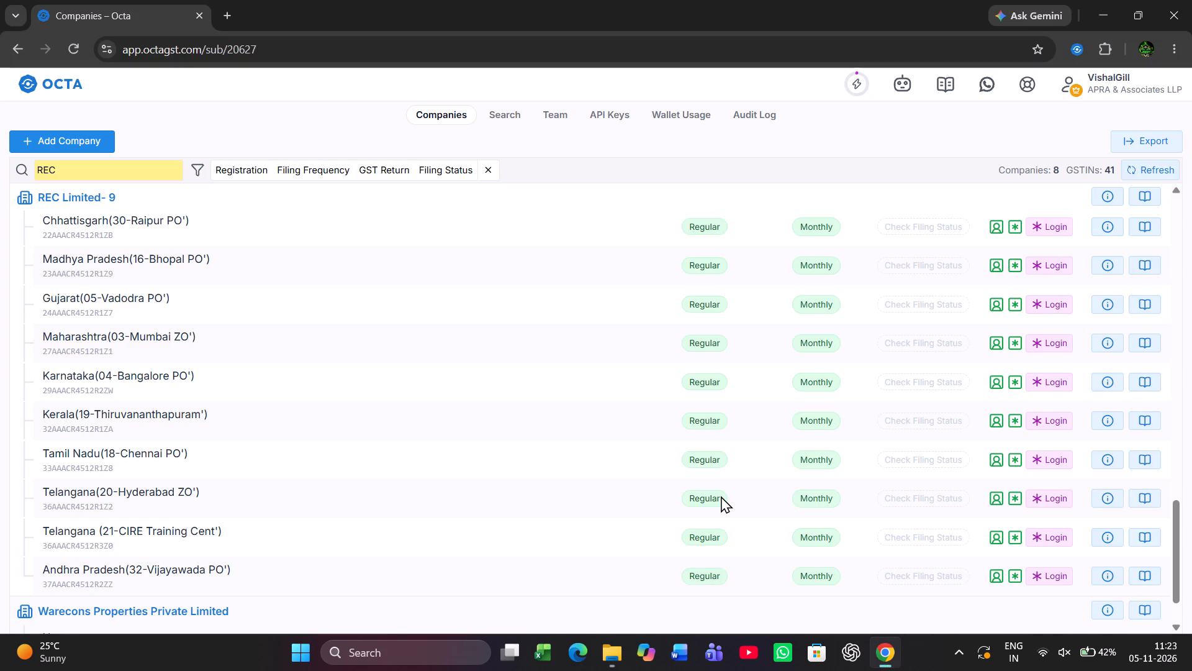
# Examine the state registrations listed under REC Limited- 9, from Jammu and Kashmir down towards Andhra Pradesh.
pyautogui.scroll(3, 220, 413)
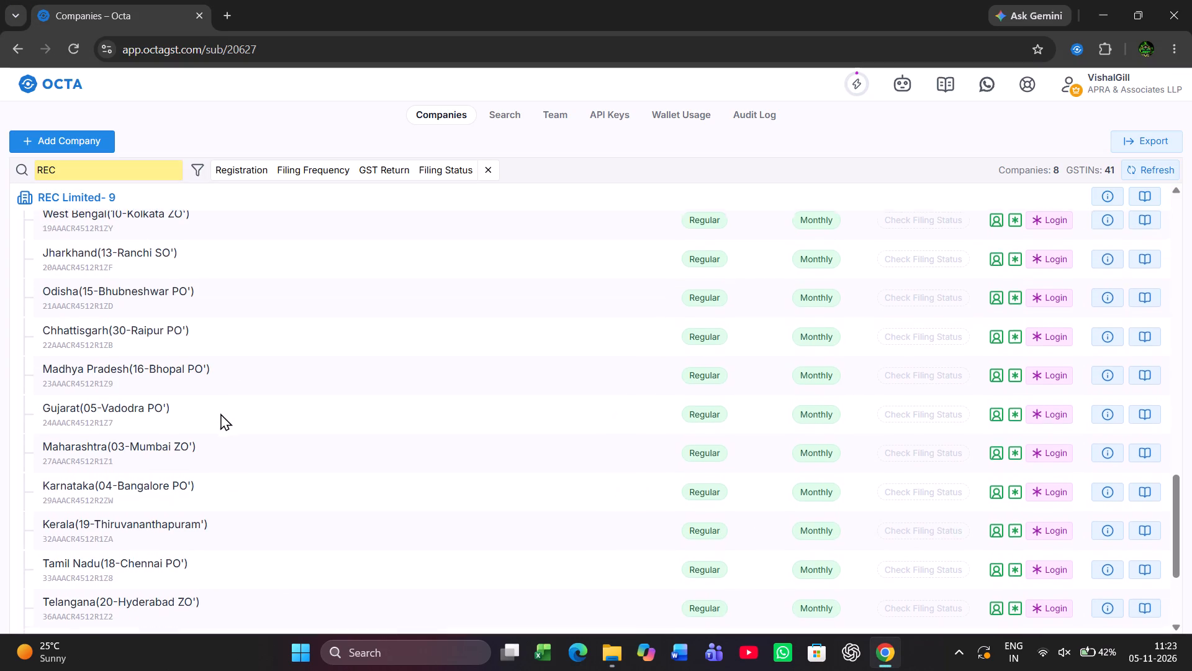
pyautogui.scroll(3, 220, 413)
pyautogui.hscroll(1, 220, 413)
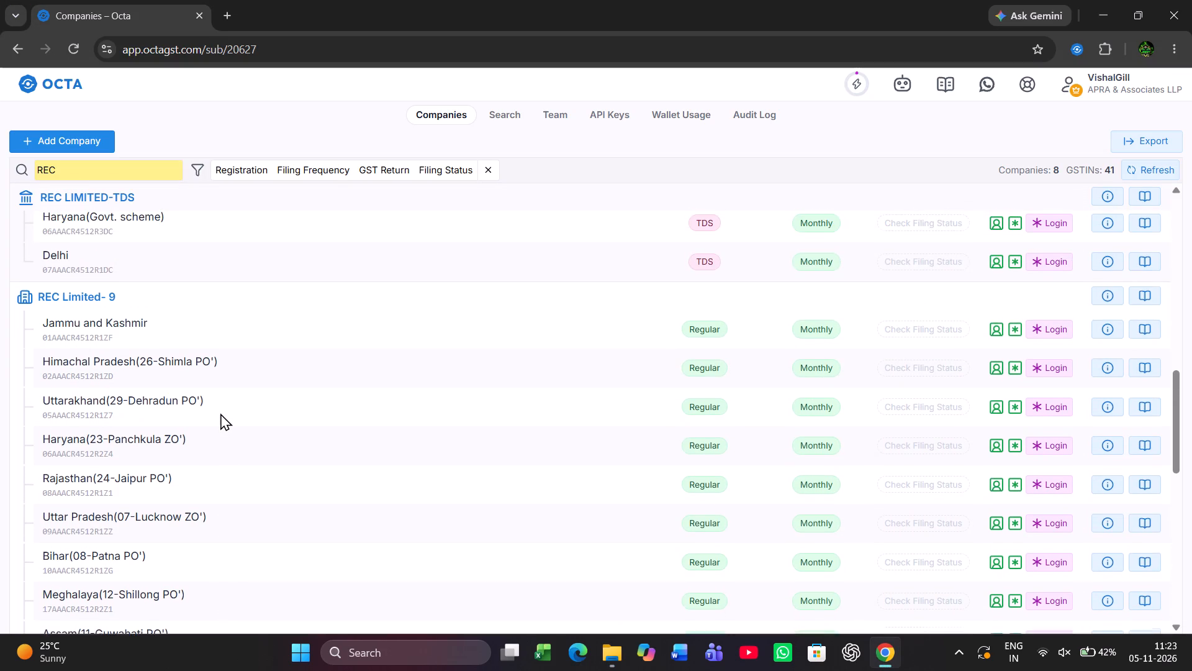
pyautogui.hscroll(1, 220, 413)
pyautogui.scroll(-1, 220, 413)
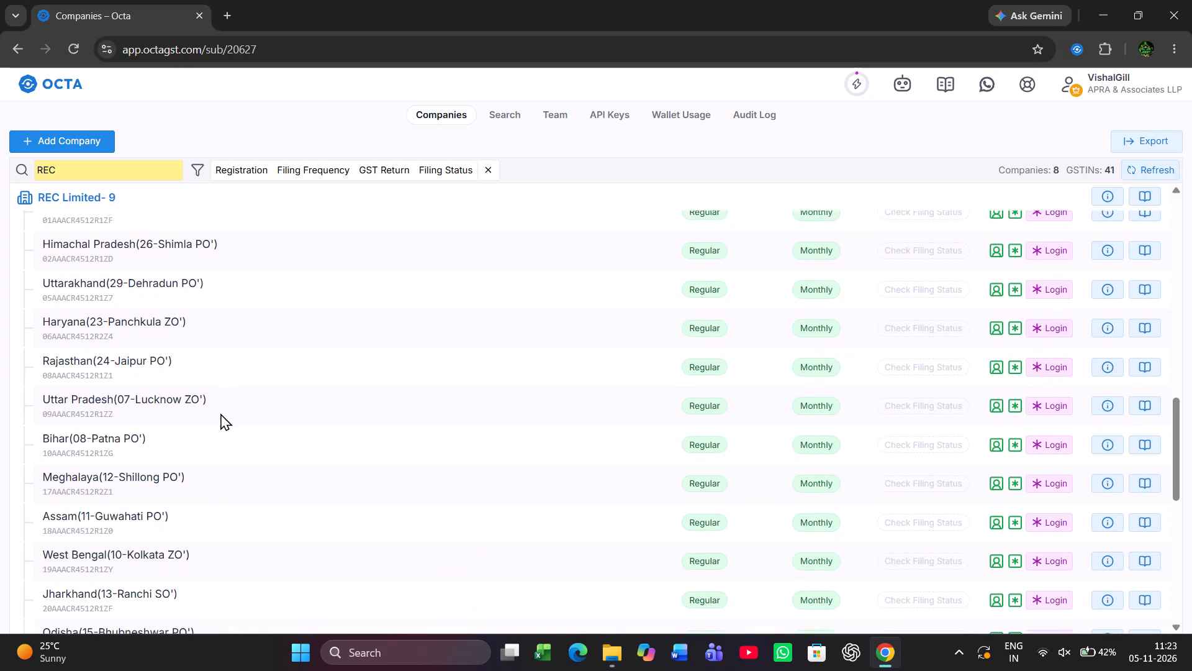
pyautogui.scroll(-2, 220, 413)
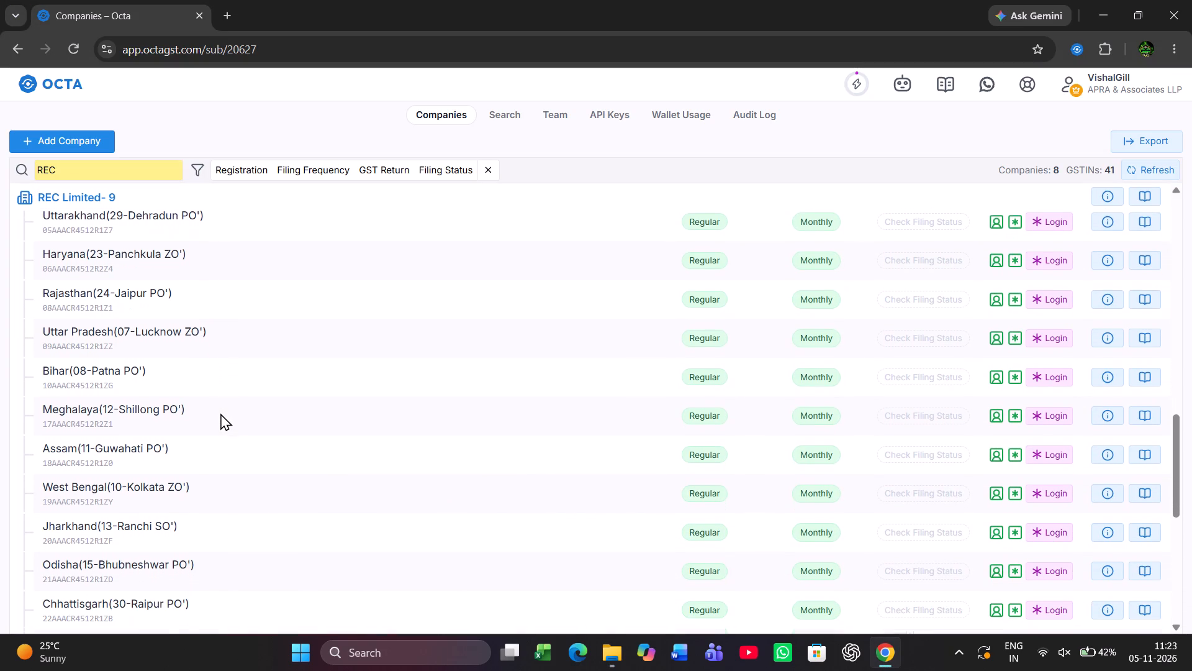
pyautogui.scroll(-2, 227, 394)
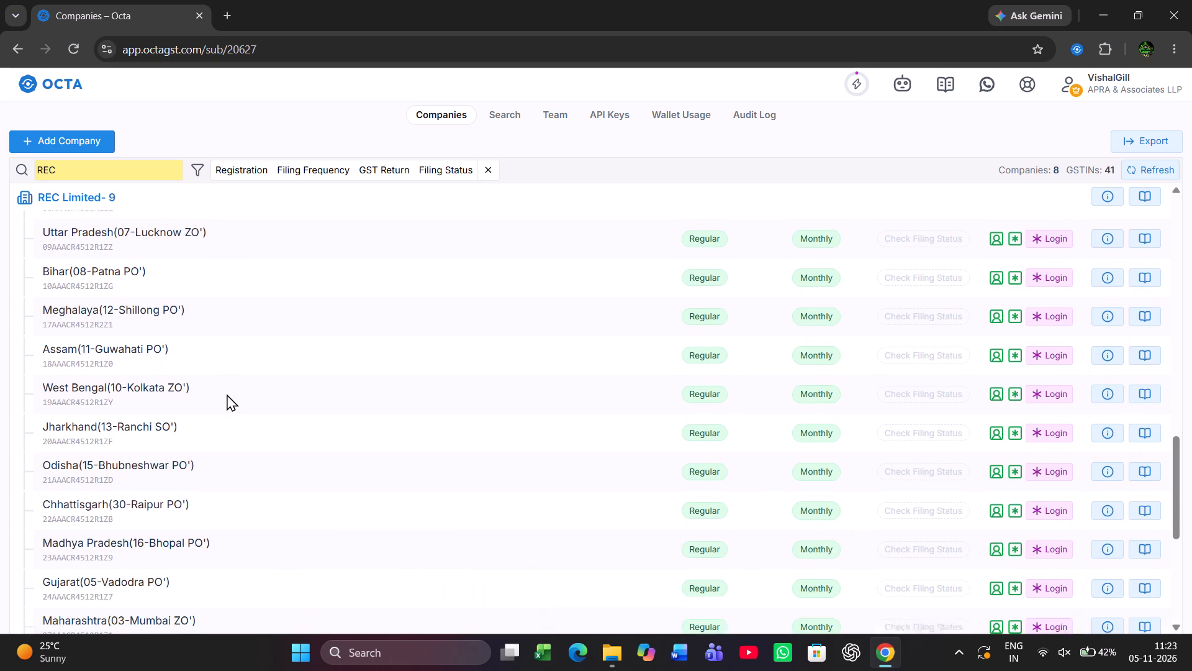
pyautogui.scroll(-2, 227, 394)
# Switch to the REC folder in File Explorer and view its state folders sorted by name, ascending and then descending.
pyautogui.hotkey('alt', 'Tab')
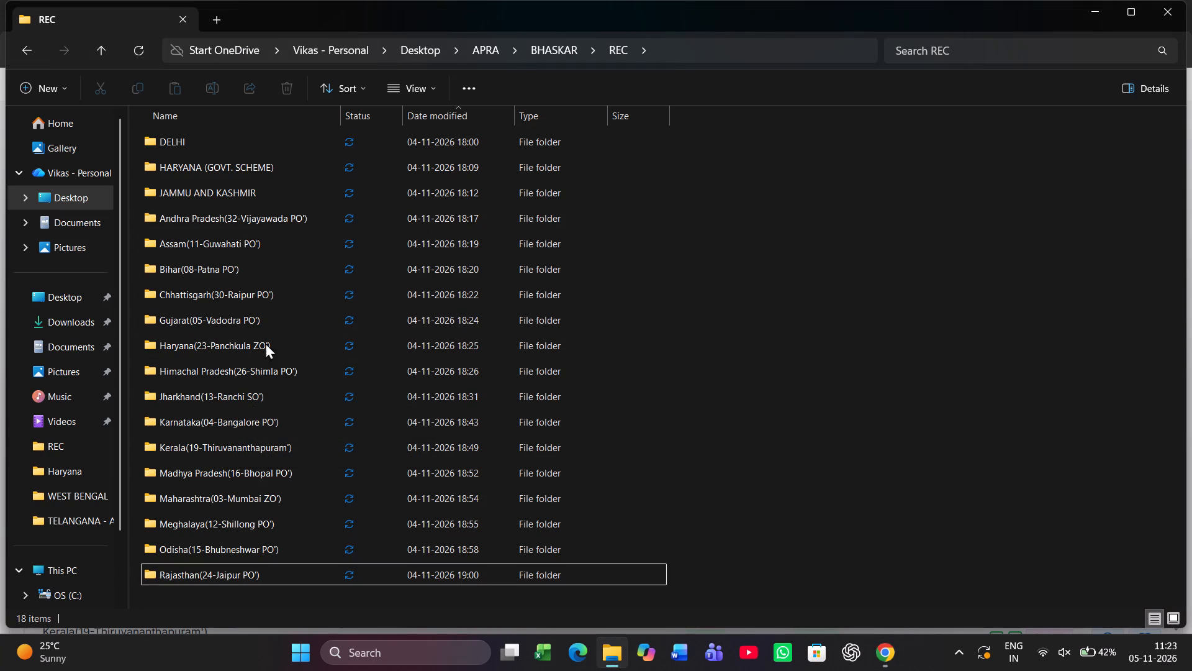
pyautogui.click(252, 112)
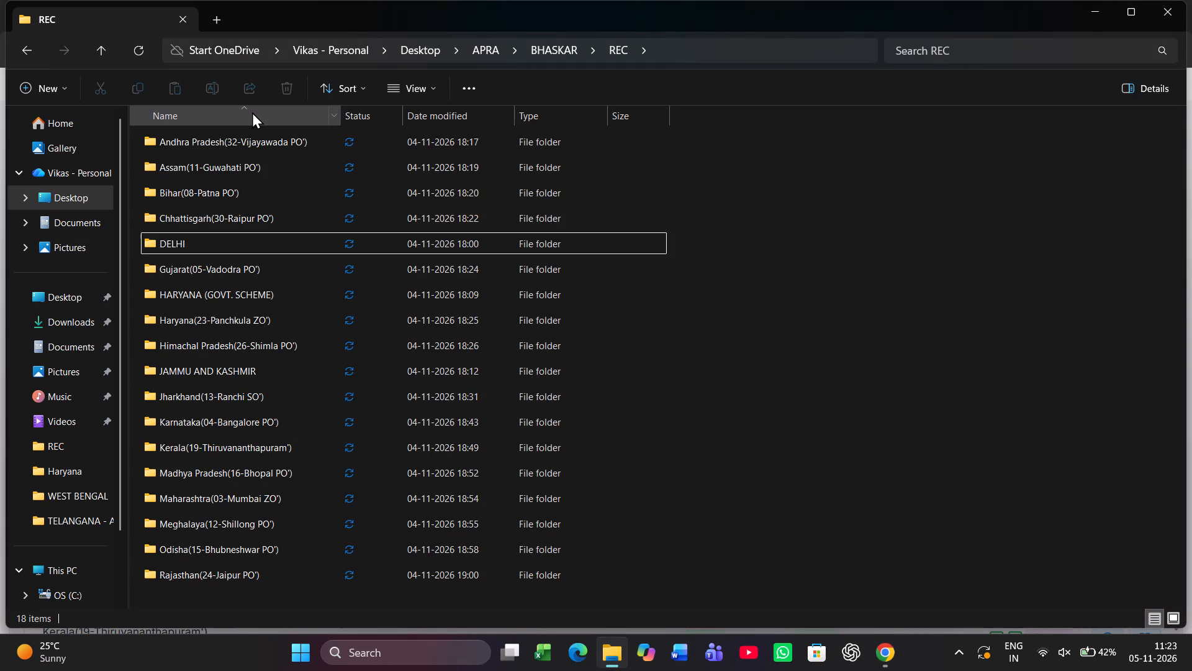
pyautogui.hscroll(1, 239, 483)
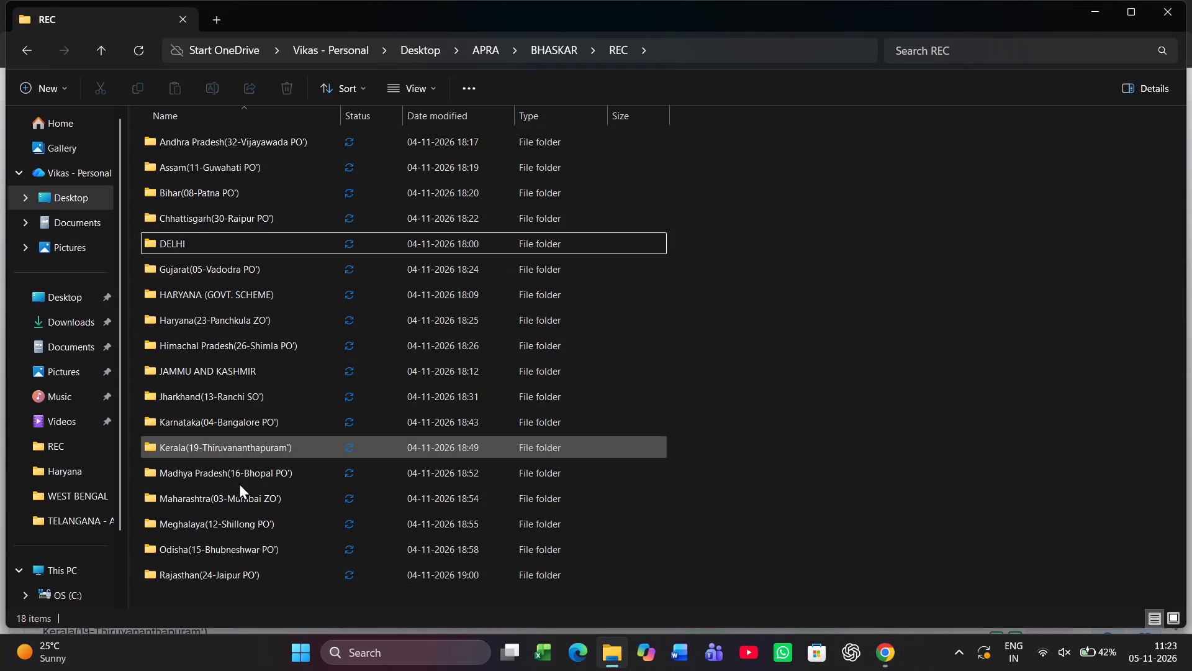
pyautogui.hscroll(1, 239, 483)
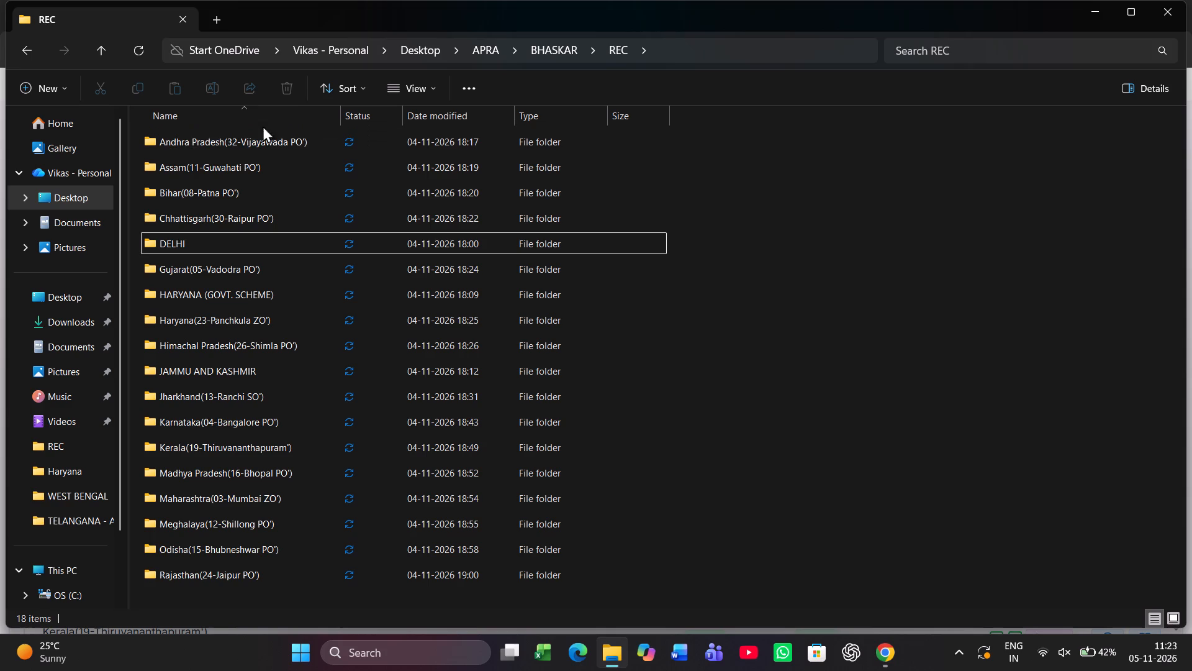
pyautogui.click(219, 117)
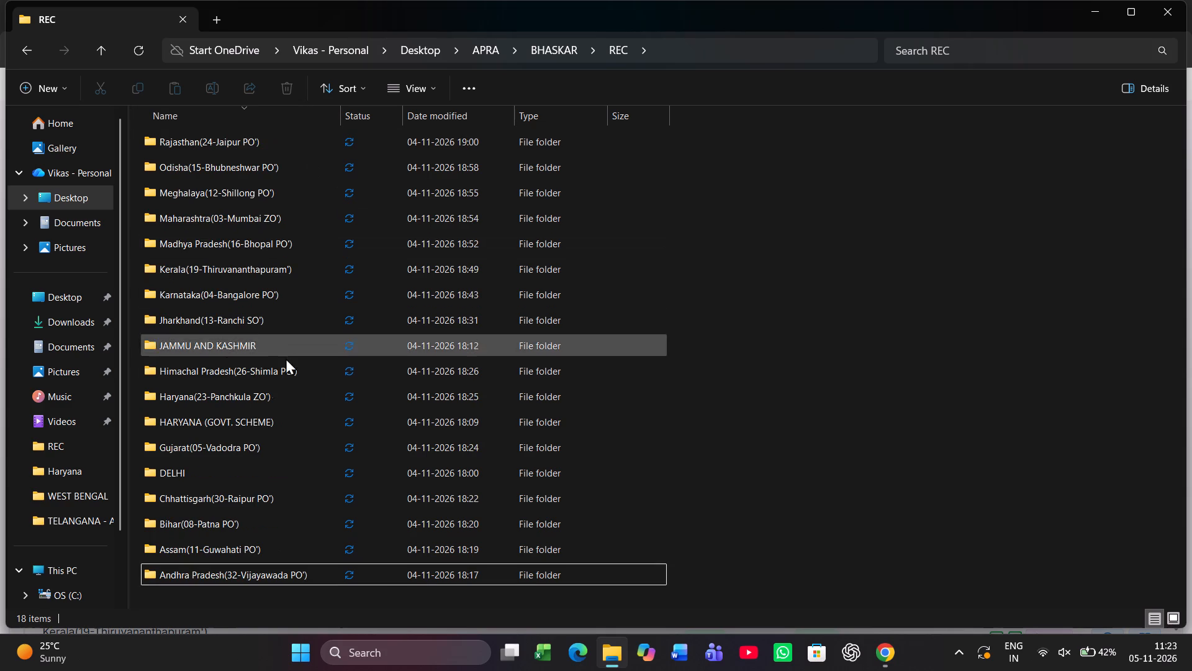
pyautogui.scroll(2, 241, 414)
pyautogui.scroll(-2, 241, 414)
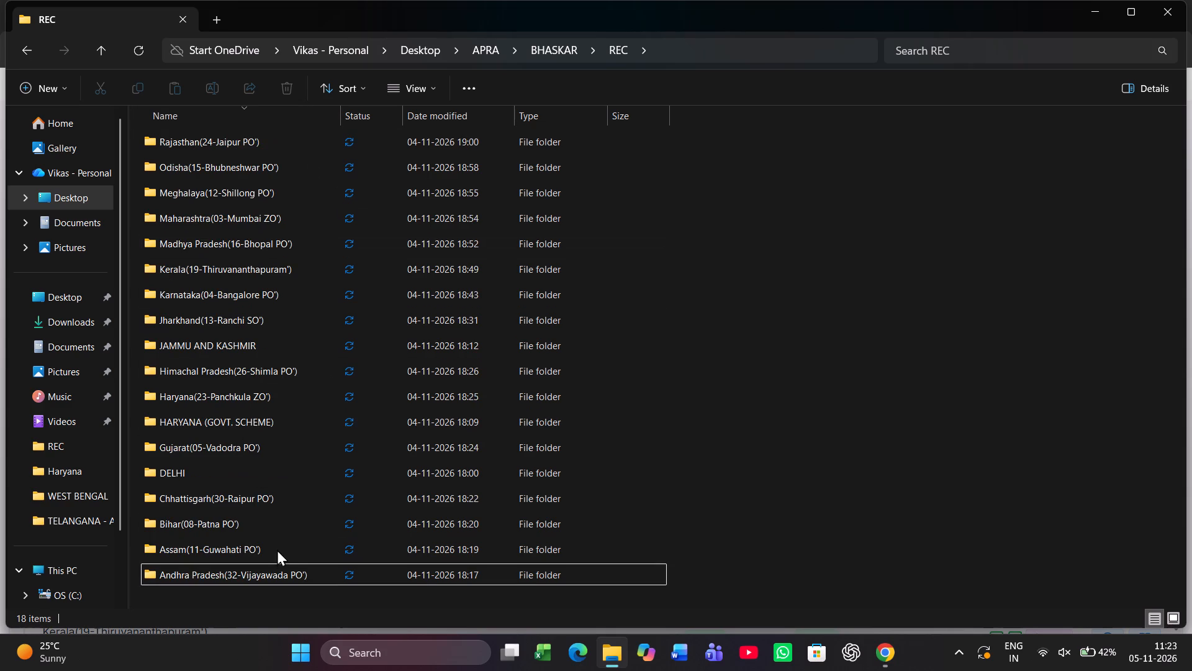
# Sort the REC folder's state folders by date modified, oldest first.
pyautogui.click(445, 119)
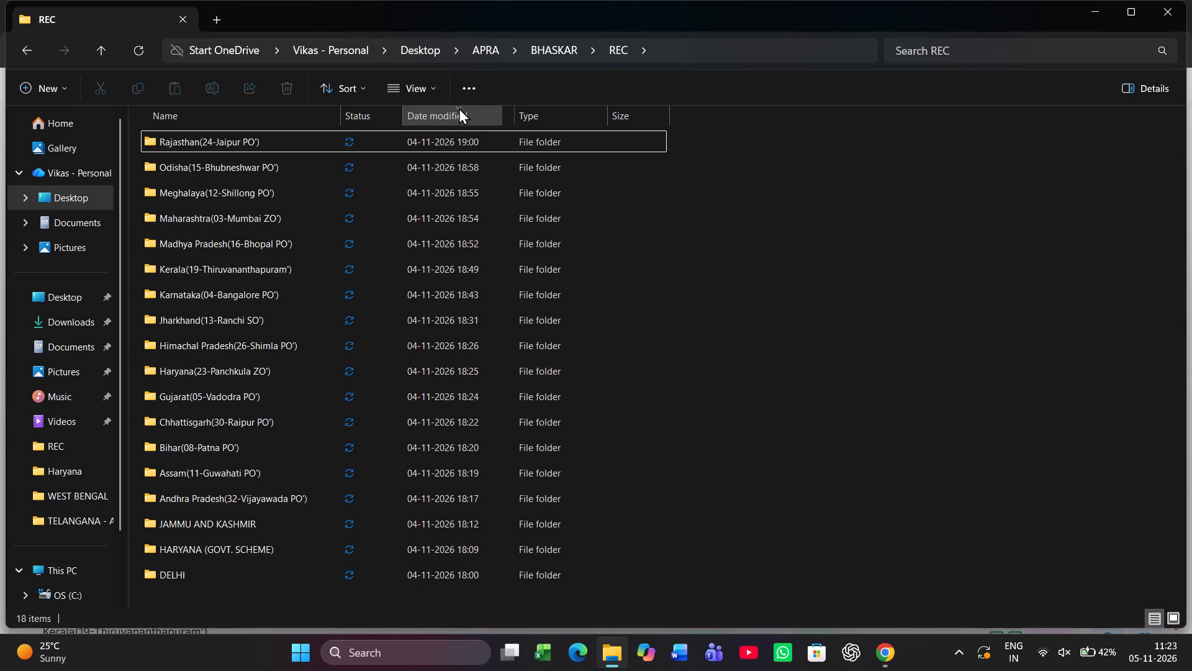
pyautogui.click(459, 107)
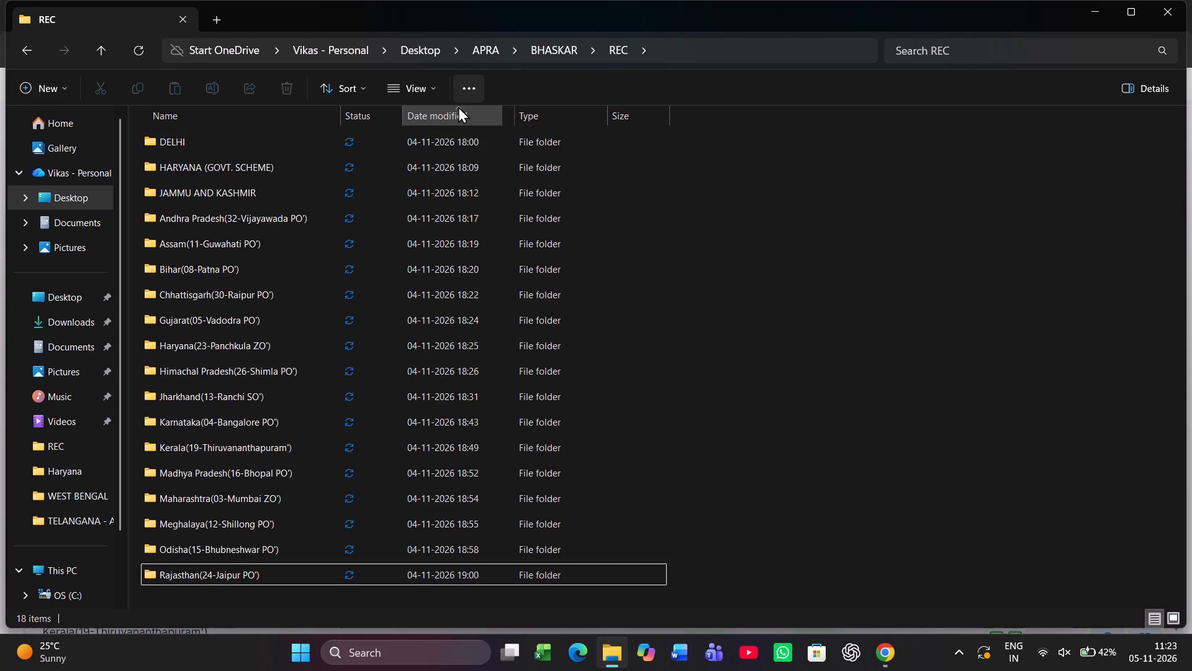
pyautogui.click(456, 103)
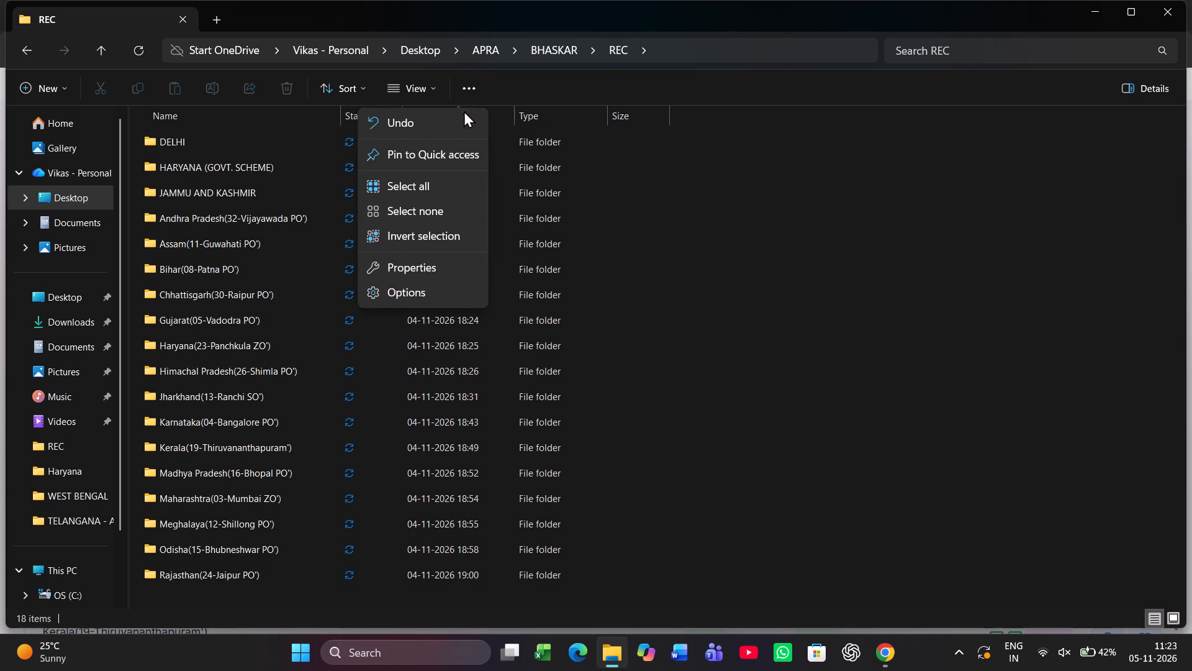
pyautogui.moveTo(640, 159); pyautogui.dragTo(471, 122)
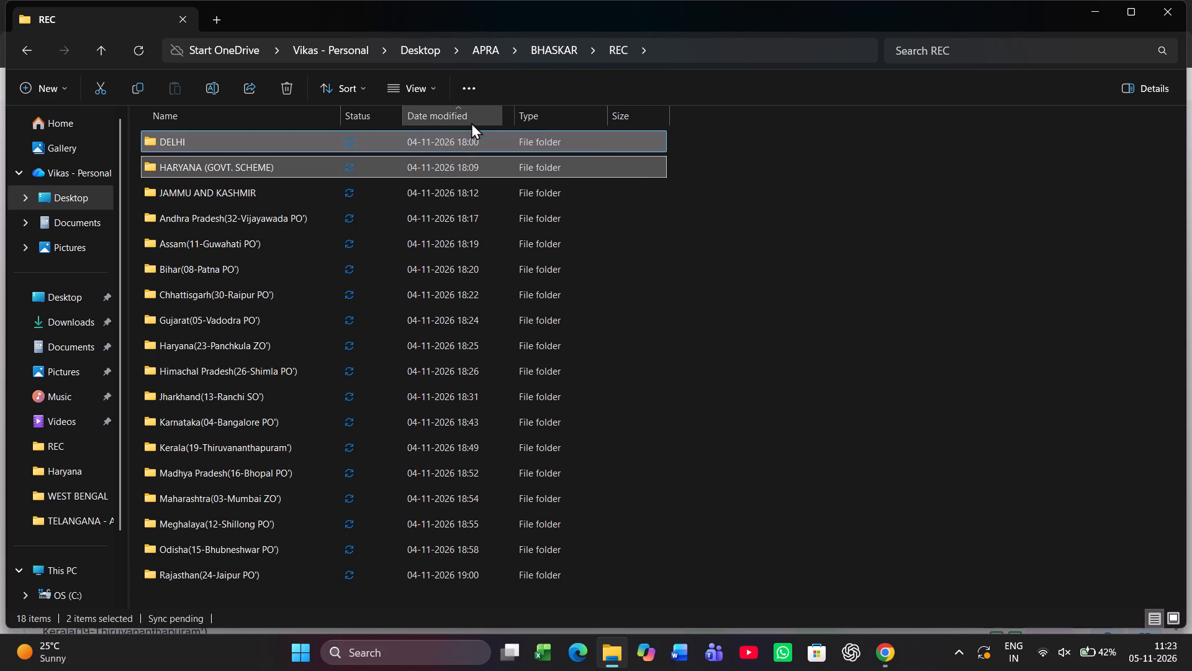
pyautogui.doubleClick(471, 122)
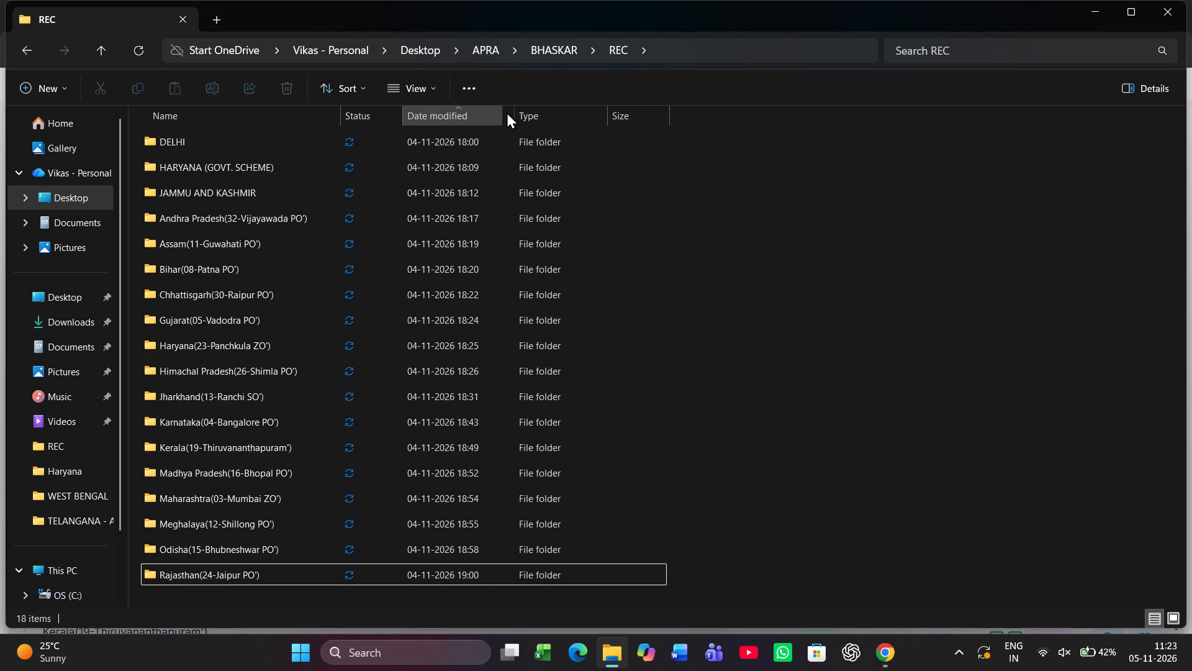
# Change the REC folder's date filter to the GSTR9 PDFs modified on 03-11-2026 and review them newest first.
pyautogui.click(507, 112)
pyautogui.click(566, 132)
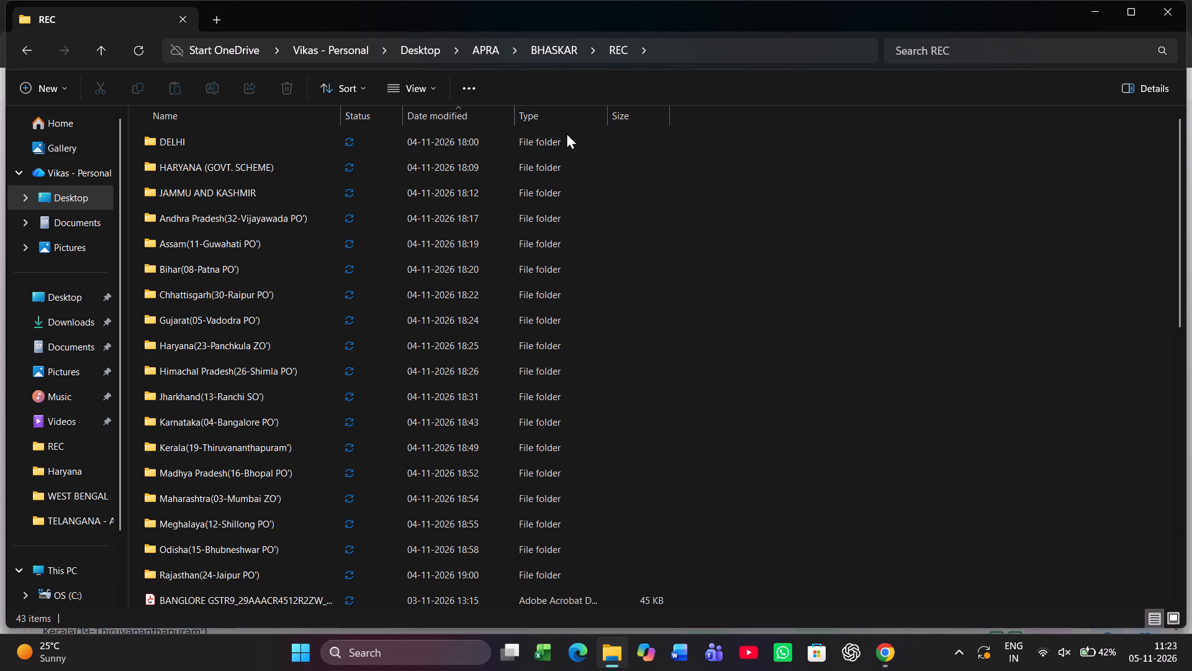
pyautogui.scroll(4, 354, 314)
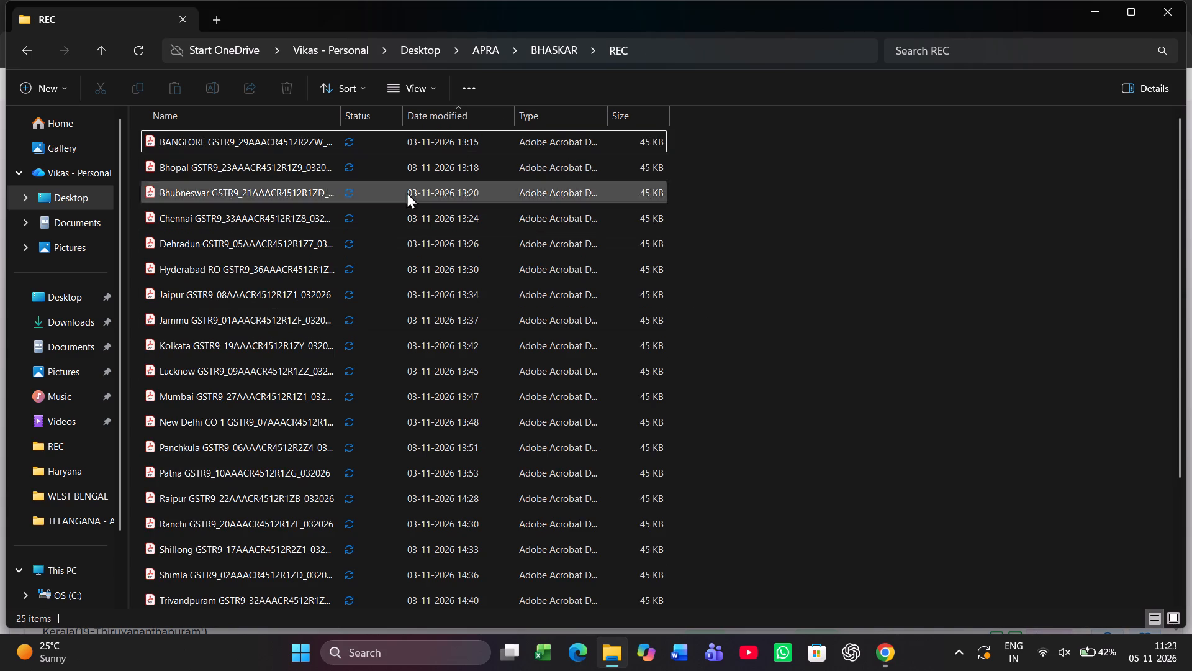
pyautogui.click(471, 119)
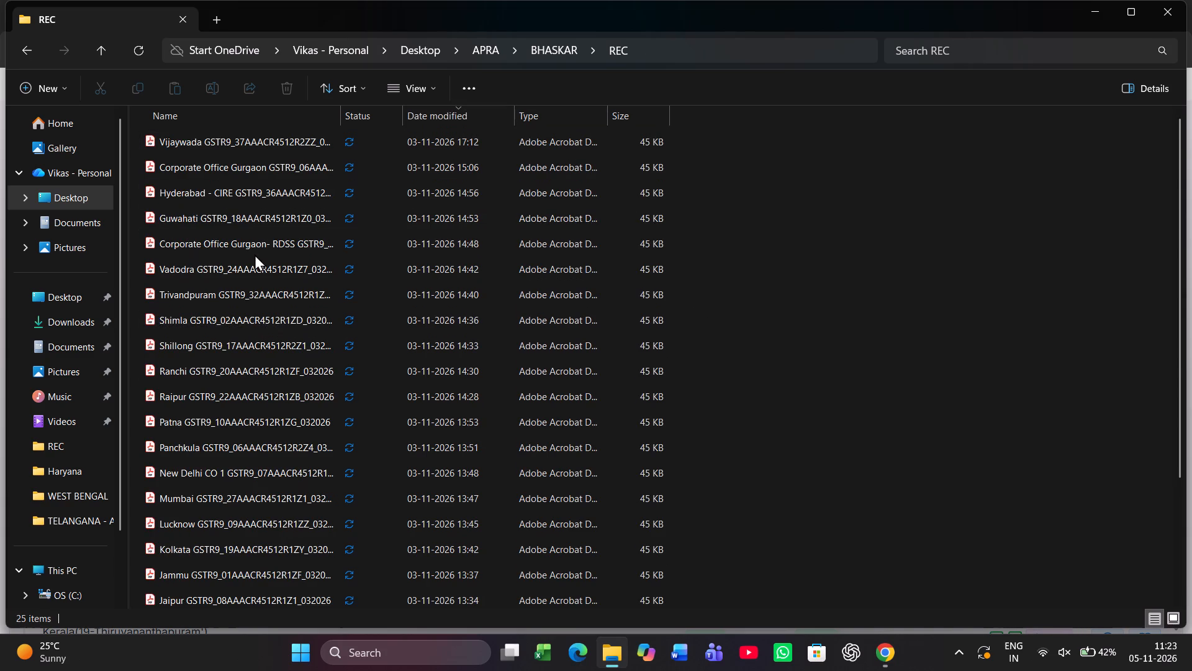
pyautogui.scroll(6, 255, 253)
pyautogui.scroll(-7, 255, 253)
pyautogui.scroll(7, 255, 253)
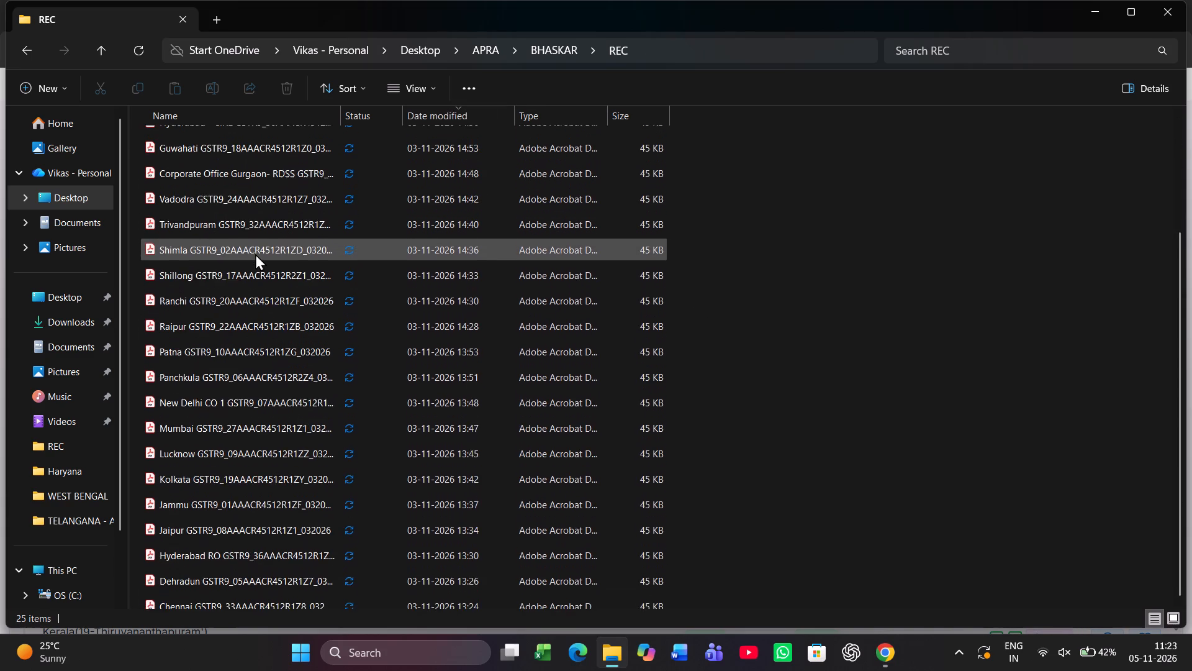
pyautogui.scroll(8, 255, 253)
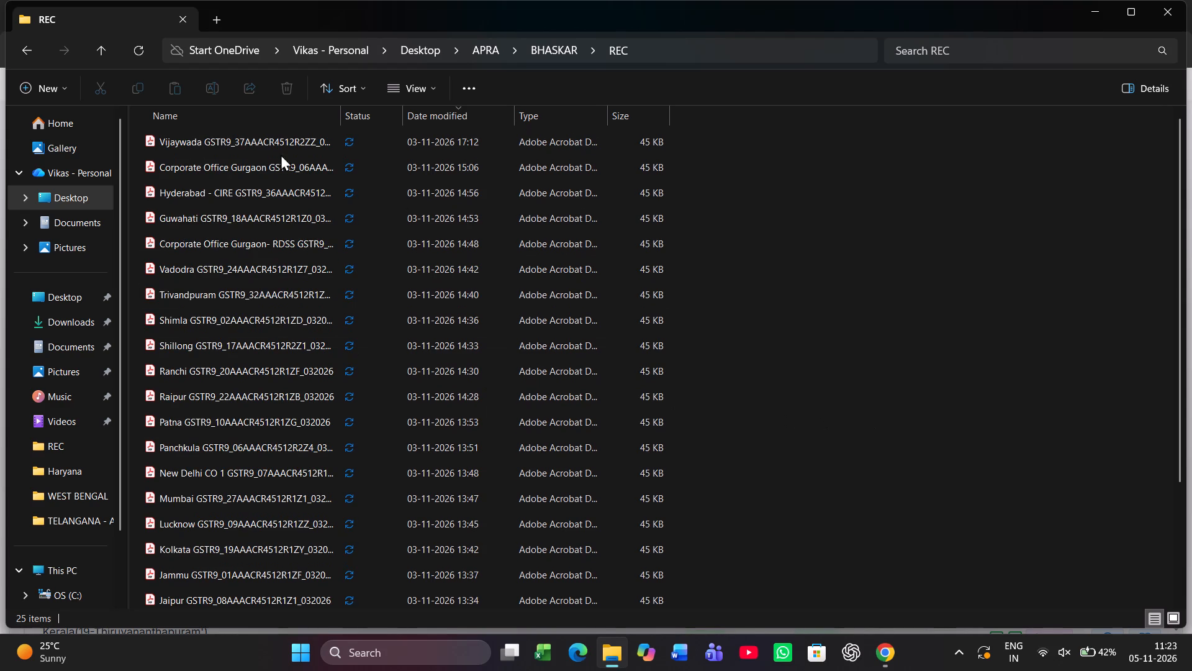
# Return to the previous filtered view of the state folders and go through them one by one from Rajasthan to Kerala.
pyautogui.press('BackSpace')
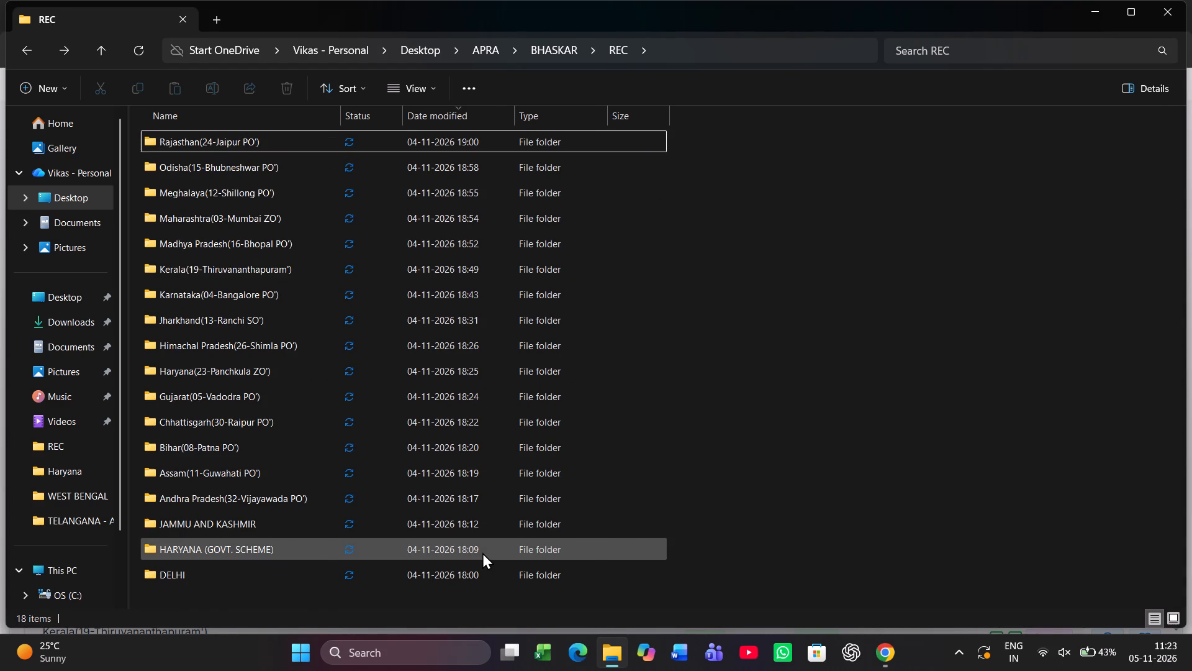
pyautogui.press('Down')
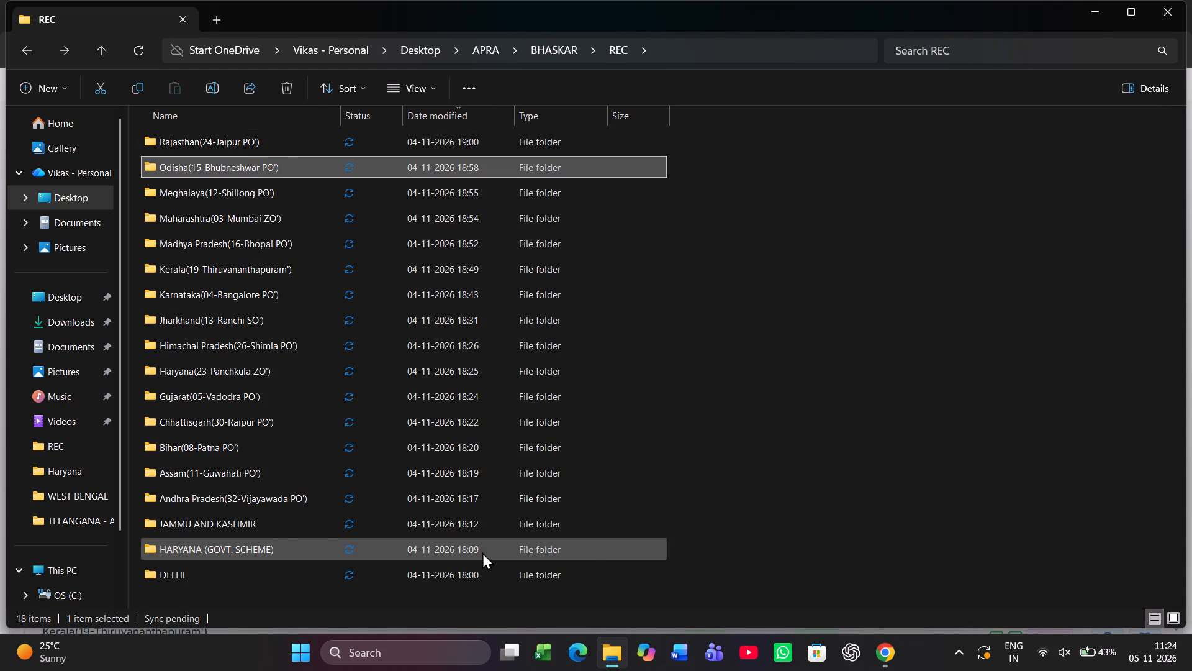
pyautogui.press('Up')
pyautogui.press('Down')
pyautogui.press('Down')
pyautogui.press('Down')
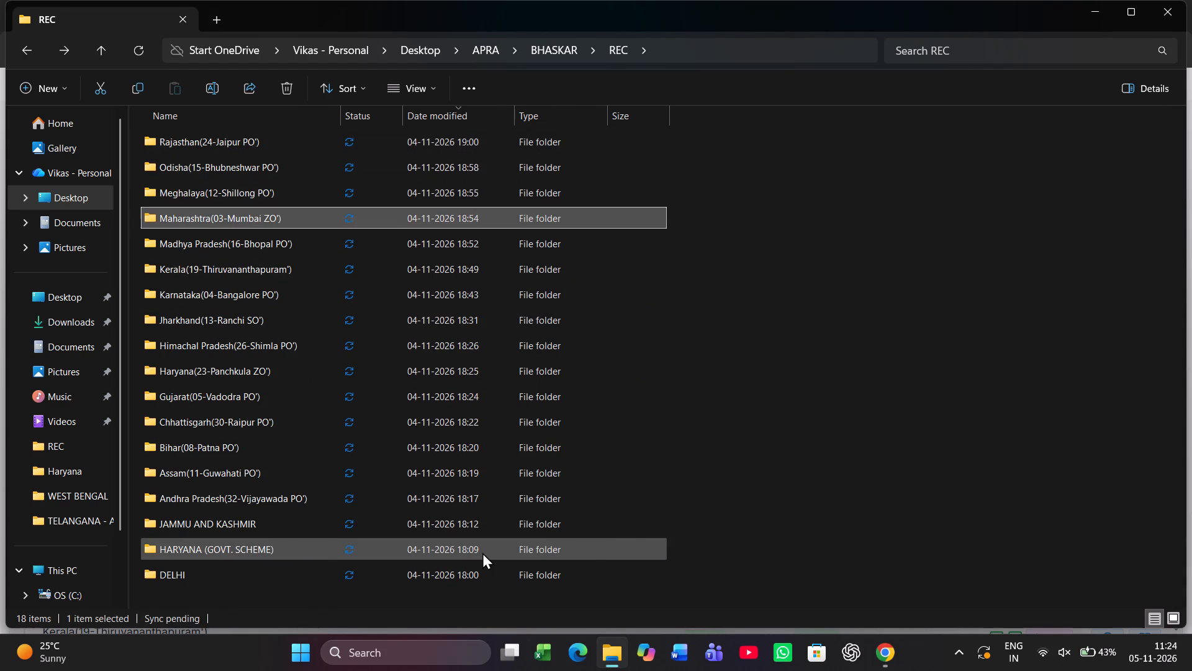
pyautogui.press('Down')
pyautogui.press('Down')
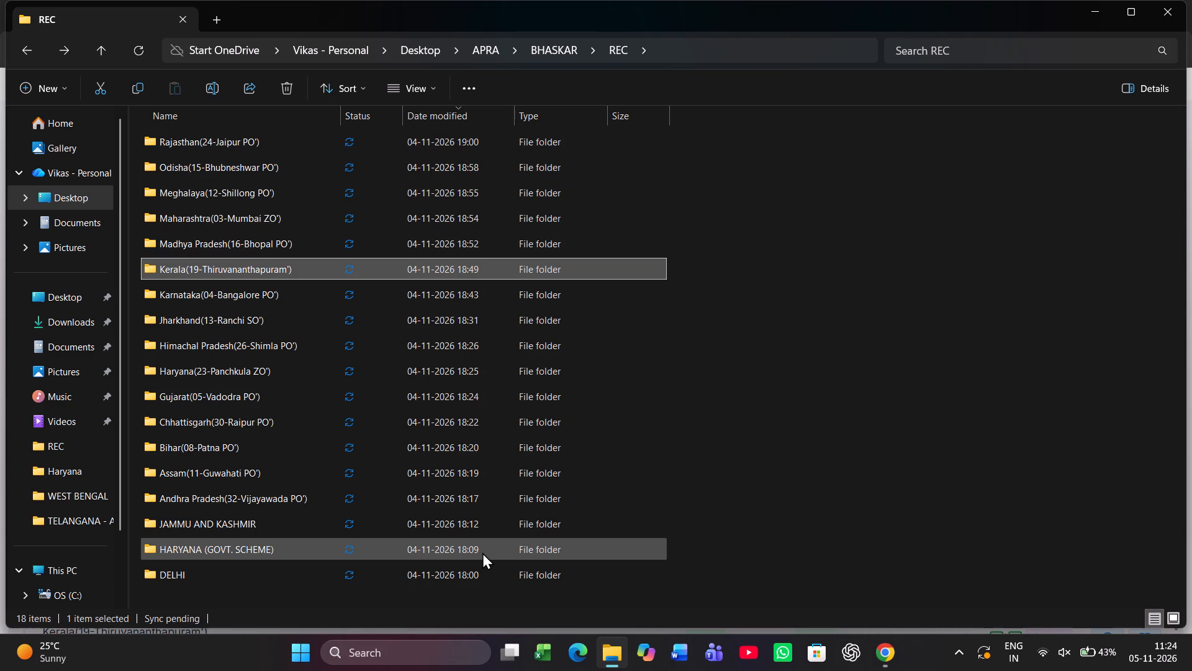
# Switch back to Octa in Chrome and check the Tamil Nadu(18-Chennai PO') entry and the registrations below it under REC Limited- 9.
pyautogui.hotkey('alt', 'Tab')
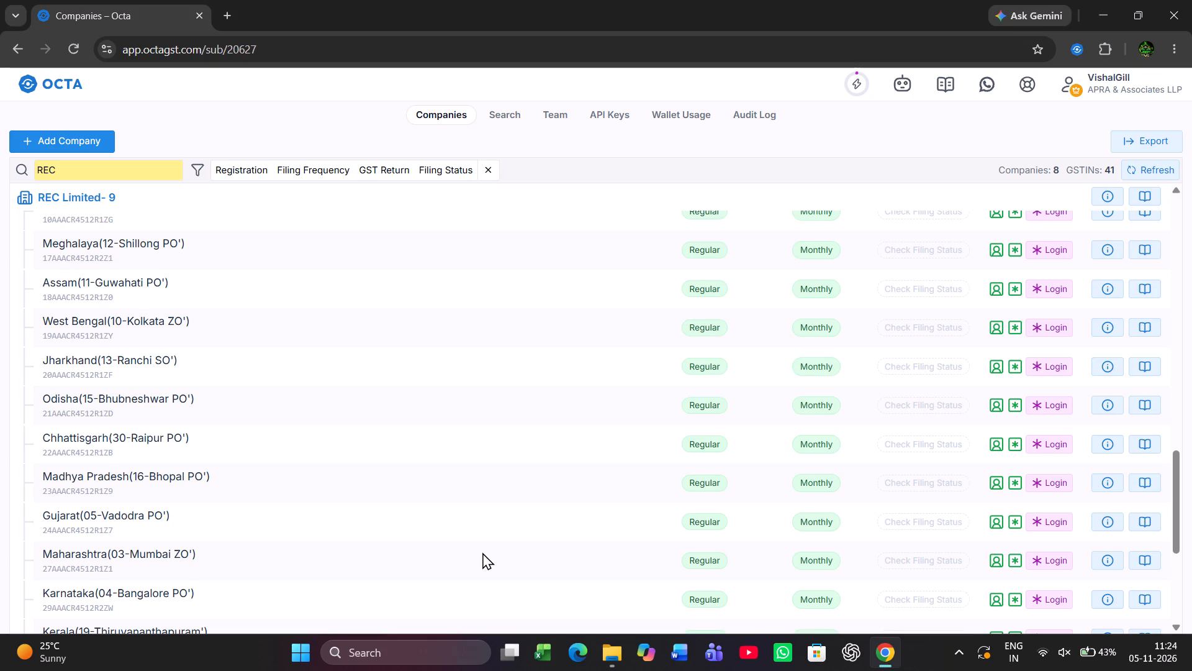
pyautogui.scroll(-1, 285, 445)
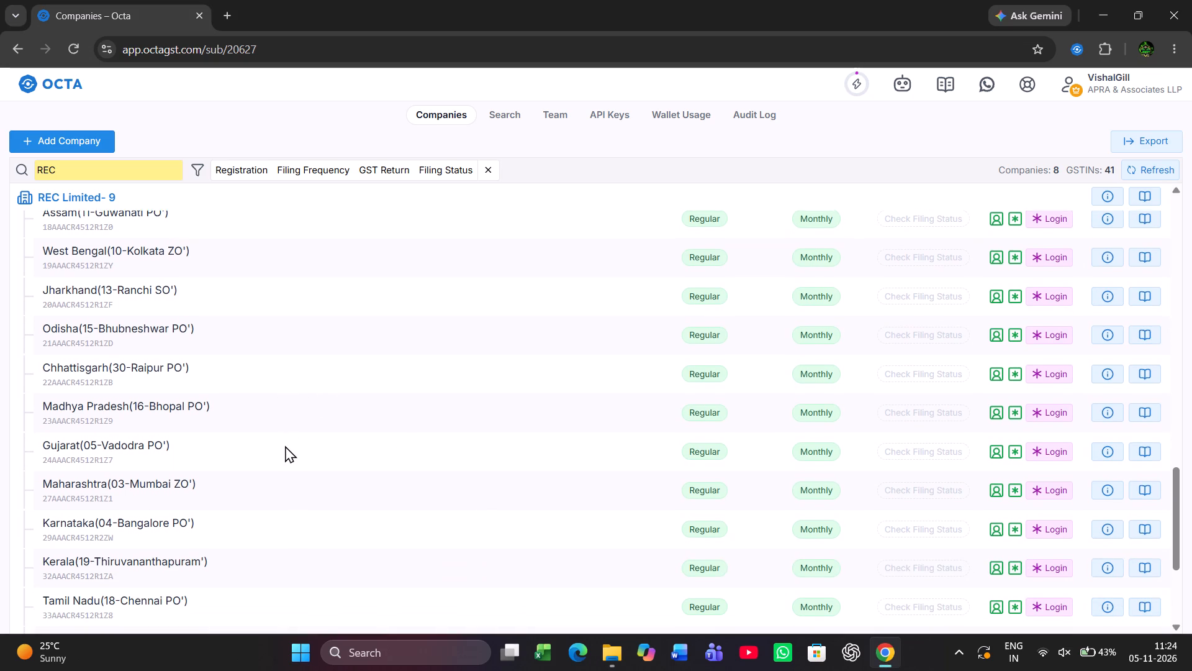
pyautogui.scroll(-4, 285, 445)
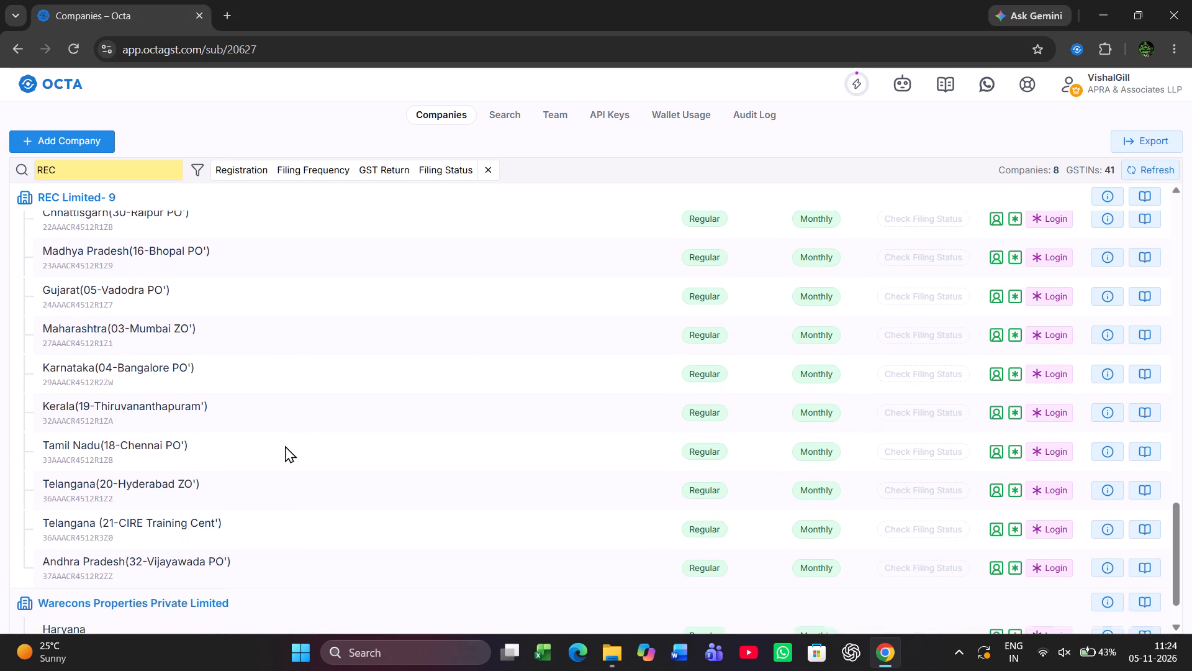
pyautogui.moveTo(45, 442); pyautogui.dragTo(48, 441)
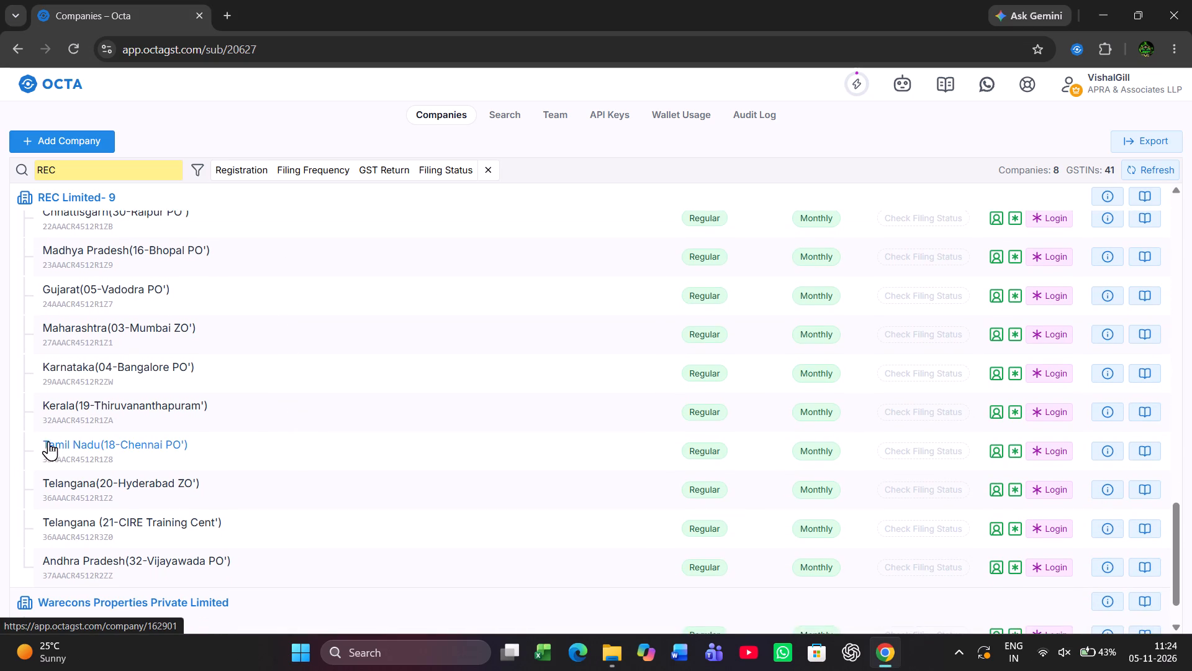
pyautogui.moveTo(48, 441); pyautogui.dragTo(71, 446)
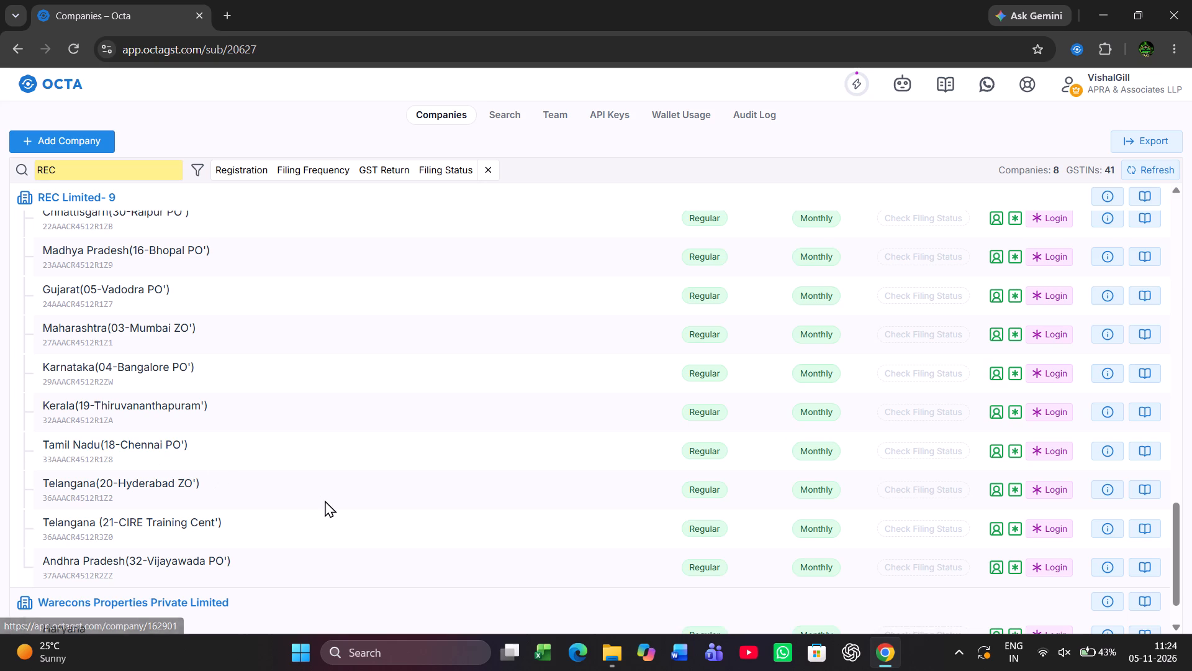
pyautogui.scroll(-1, 325, 500)
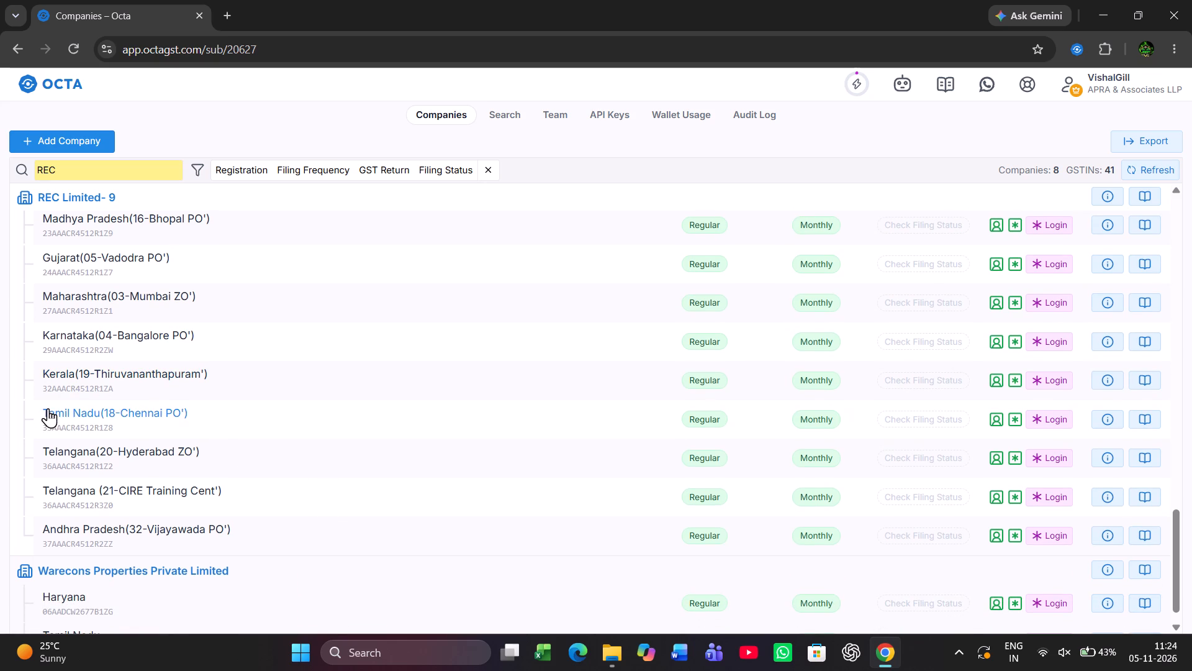
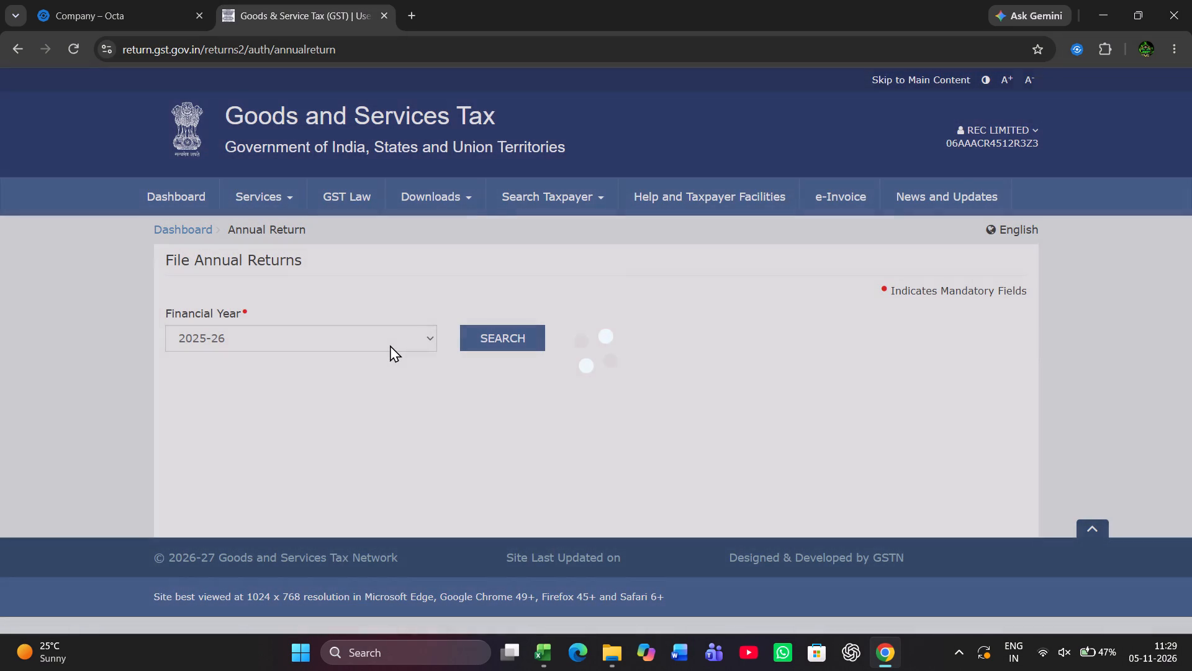
# Search REC Limited's annual returns for financial year 2025-26 on the GST portal and open the Annual Return GSTR-9.
pyautogui.click(431, 340)
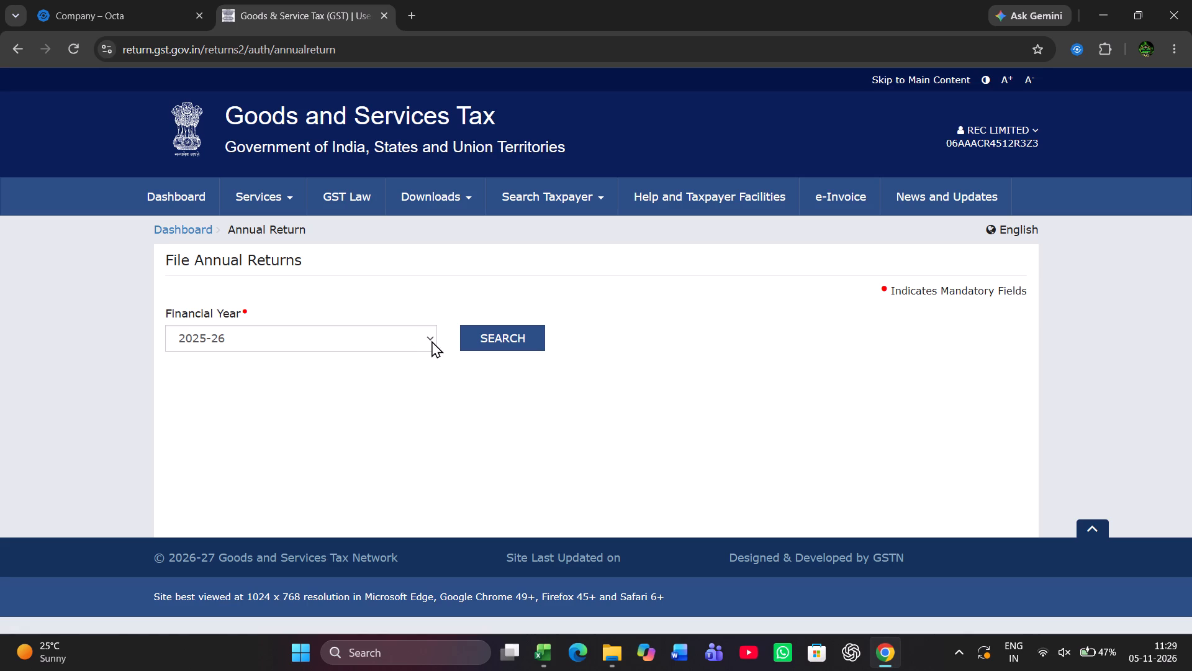
pyautogui.moveTo(431, 340); pyautogui.dragTo(494, 334)
pyautogui.click(494, 334)
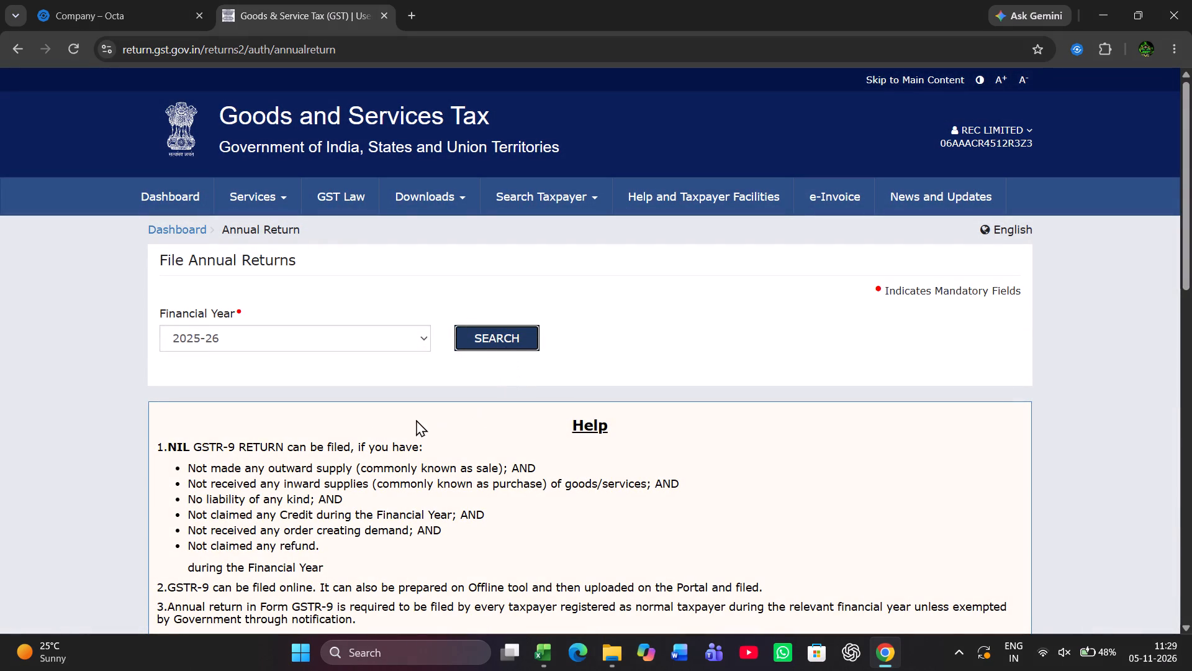
pyautogui.scroll(-3, 519, 427)
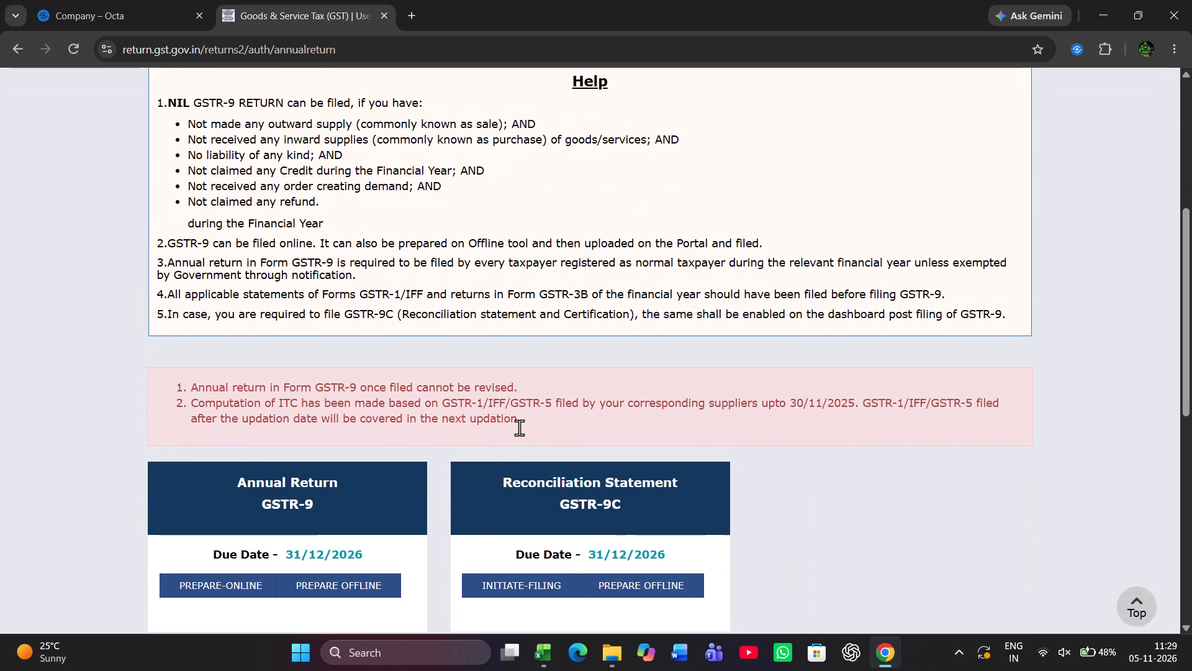
pyautogui.click(320, 508)
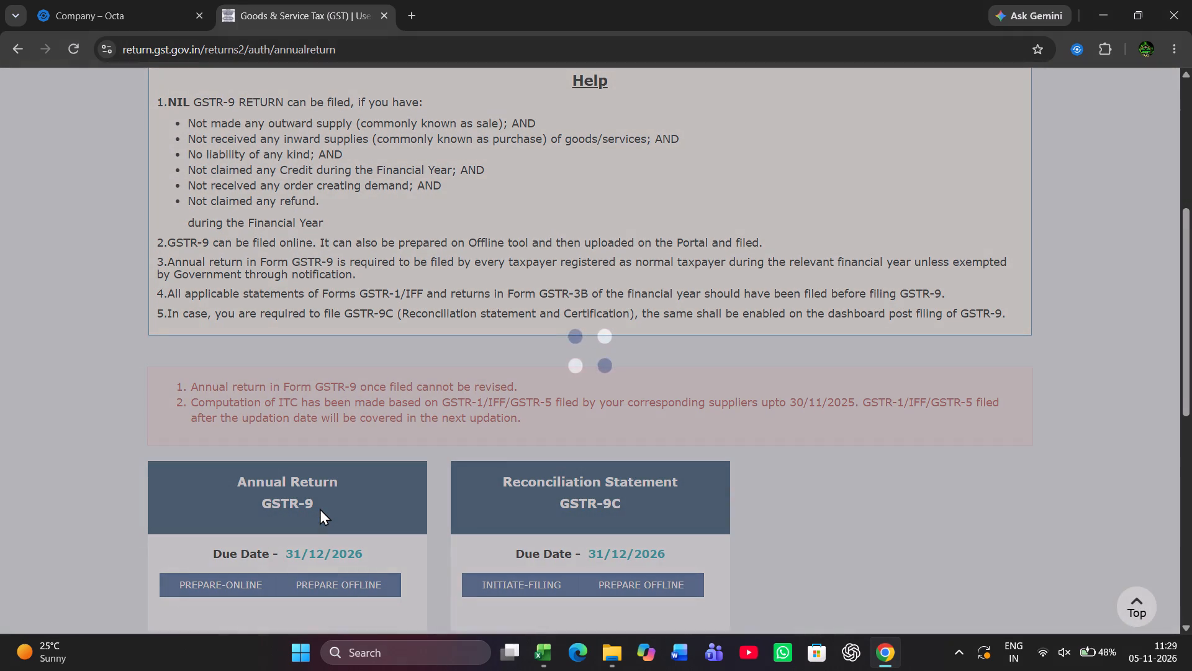
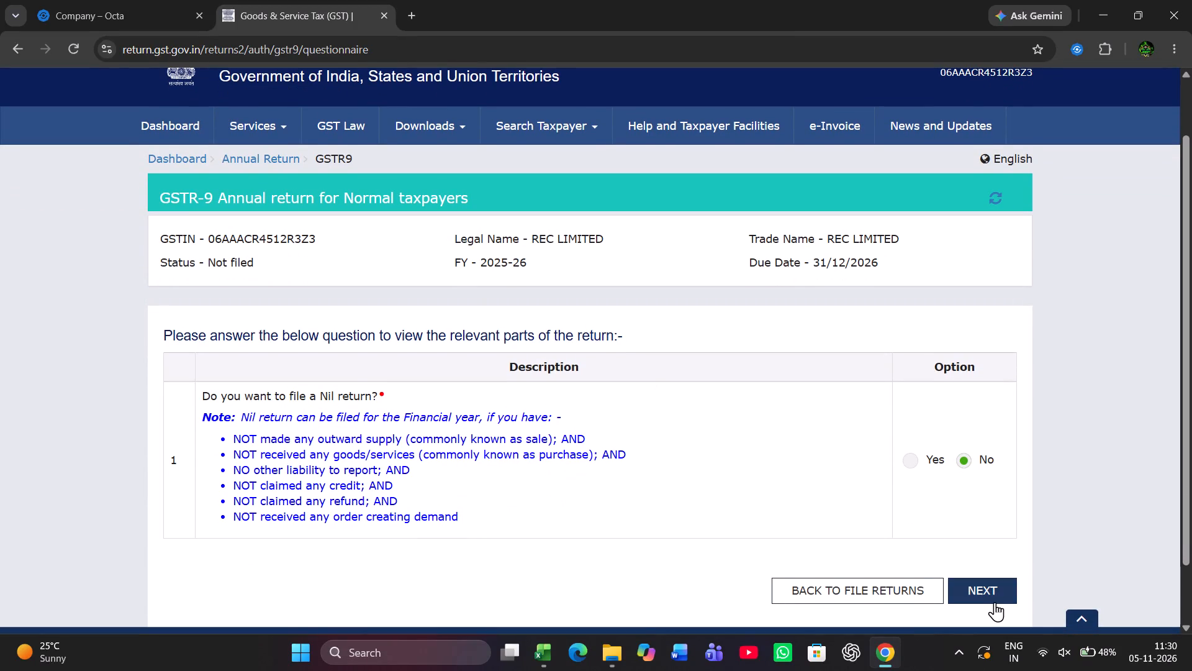
# Proceed with No as the answer to the Nil return question to open the relevant parts of the 2025-26 GSTR-9.
pyautogui.click(992, 601)
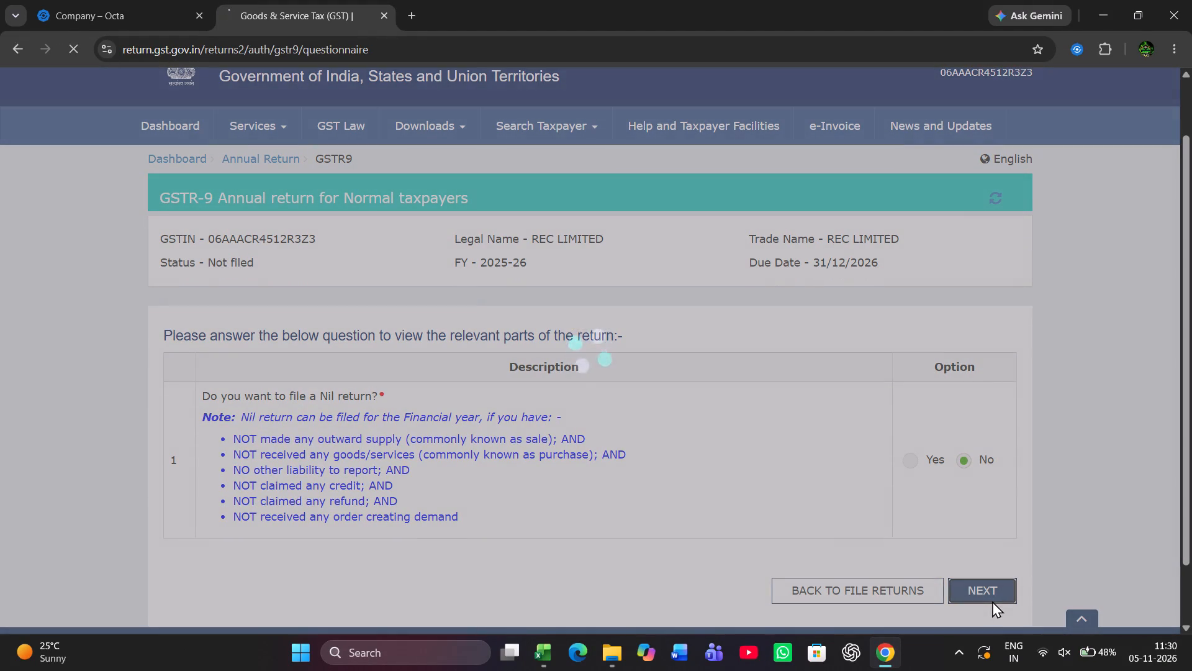
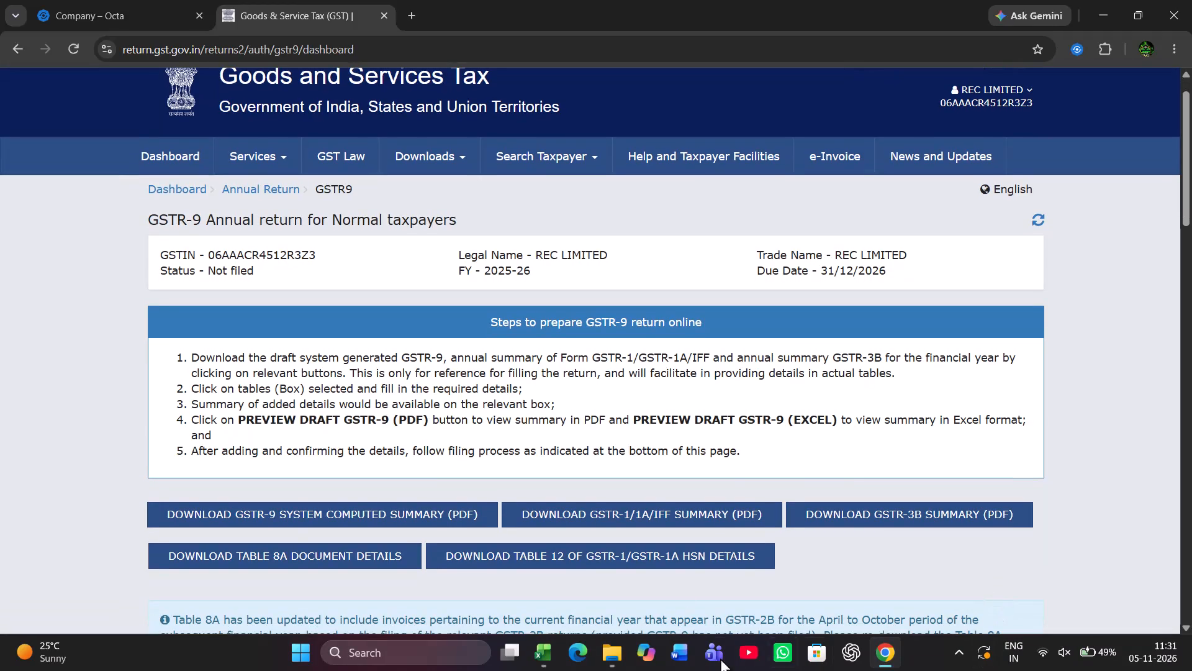
# Download the GSTR-9 system computed, GSTR-1/1A/IFF and GSTR-3B summaries as PDFs for the 2025-26 annual return.
pyautogui.click(322, 514)
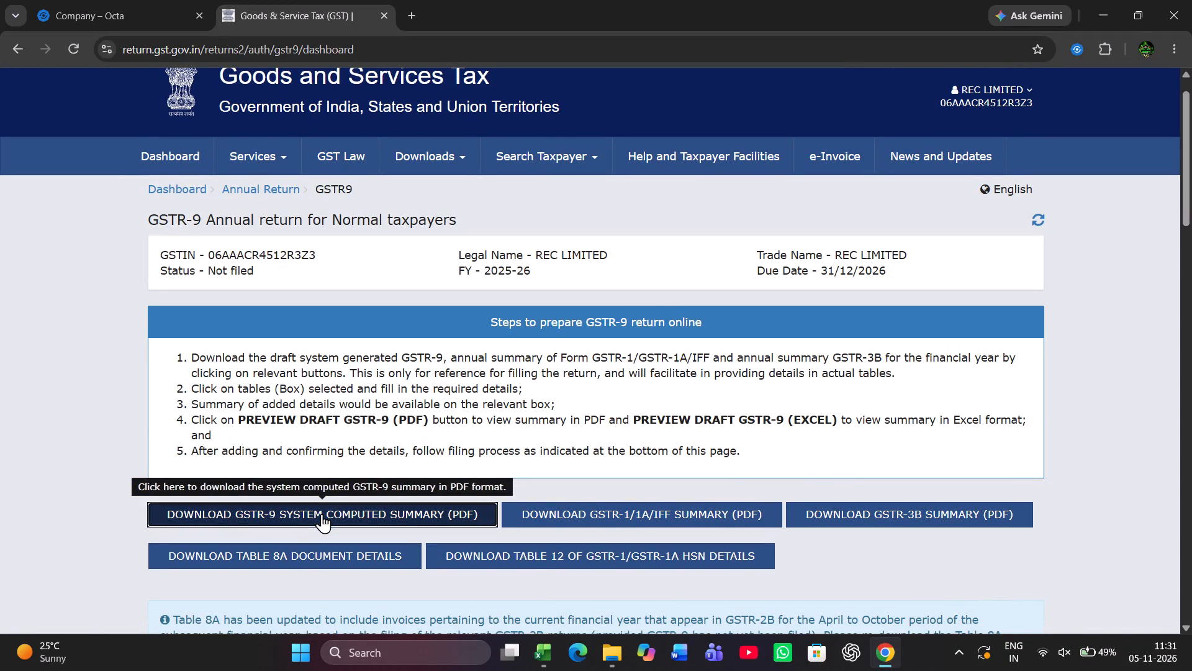
pyautogui.click(632, 519)
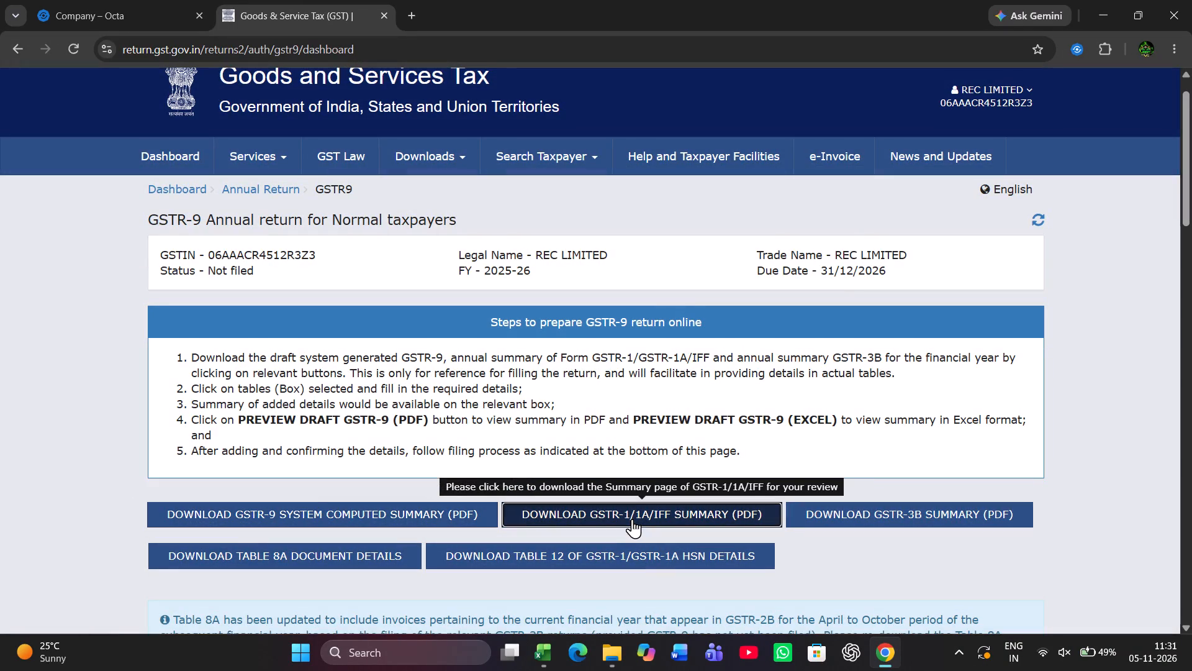
pyautogui.click(884, 513)
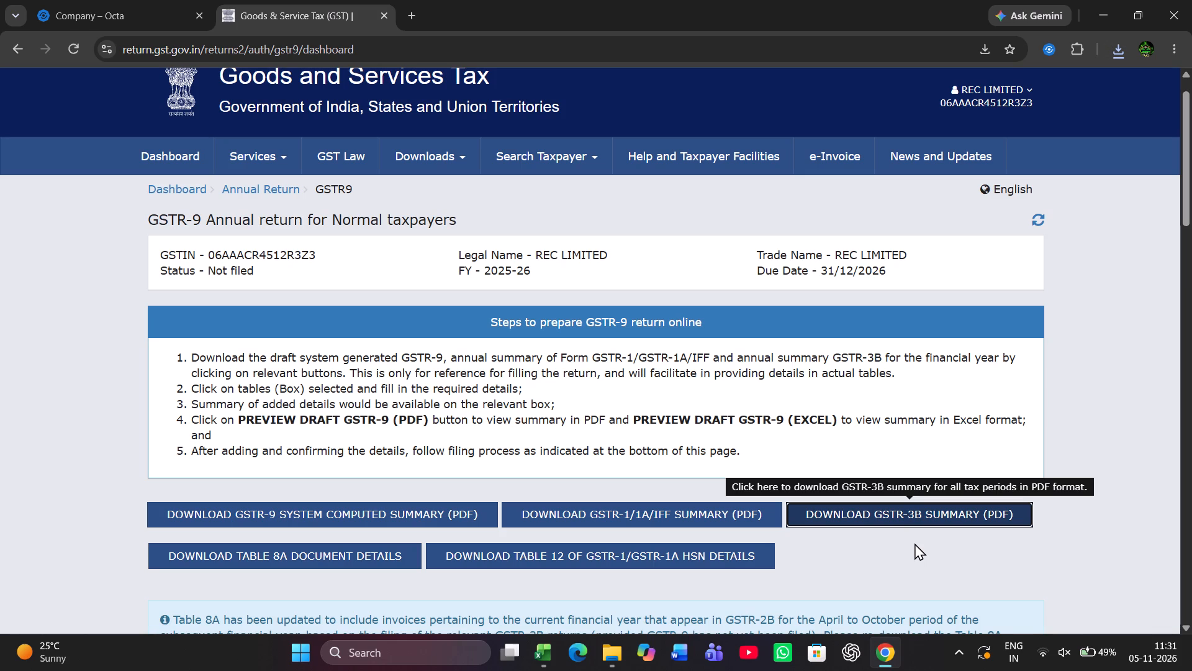
# In File Explorer, create a new folder inside the REC folder under BHASKAR.
pyautogui.hotkey('alt', 'Tab')
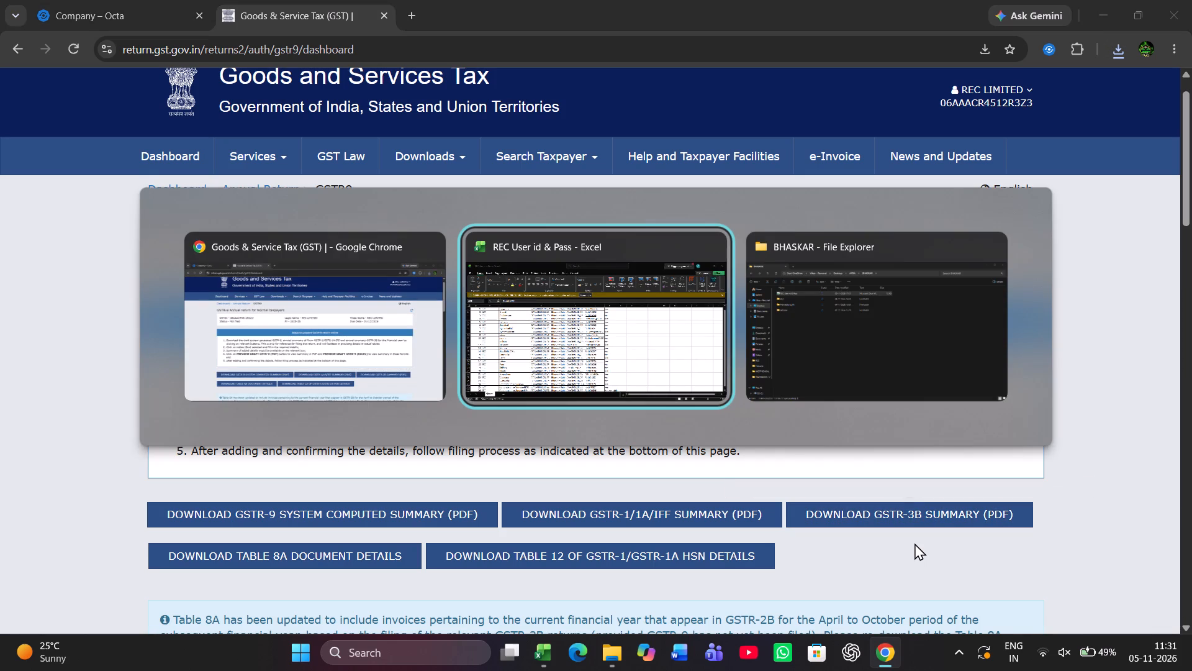
pyautogui.hotkey('alt', 'Tab')
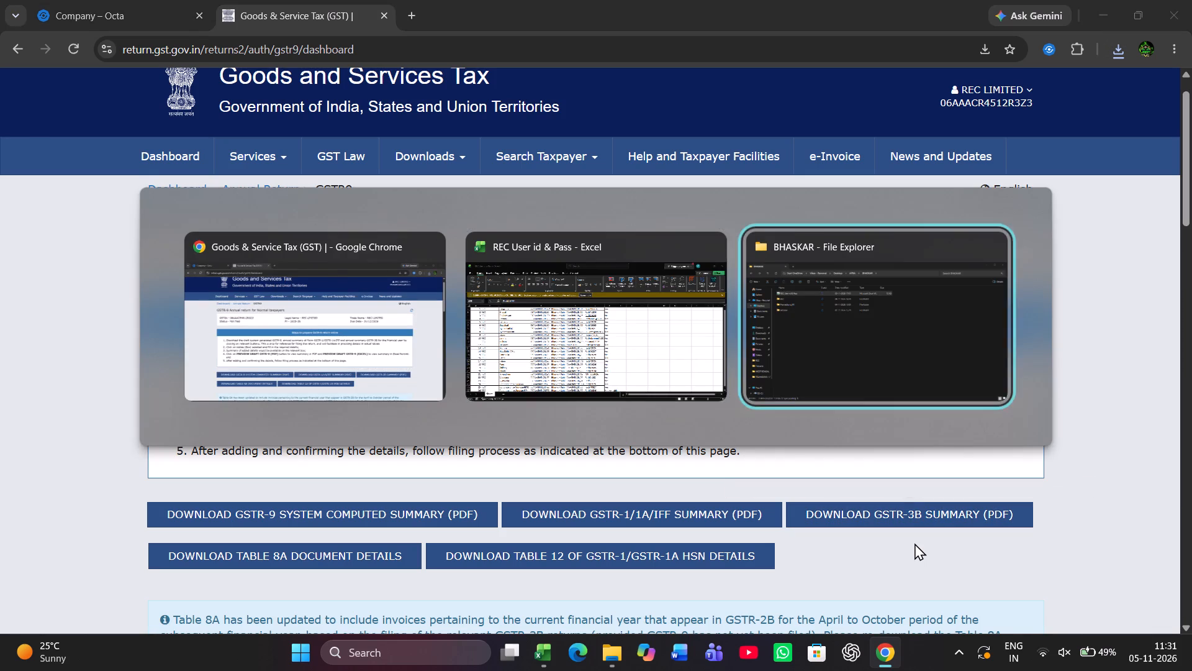
pyautogui.press('Down')
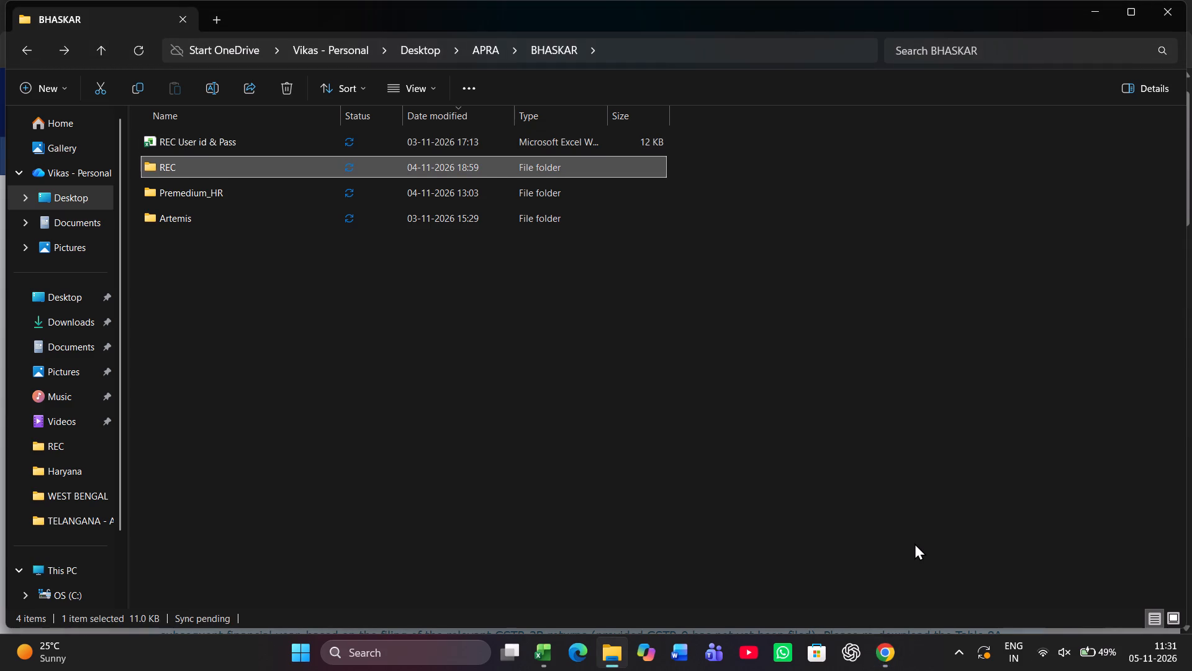
pyautogui.press('Return')
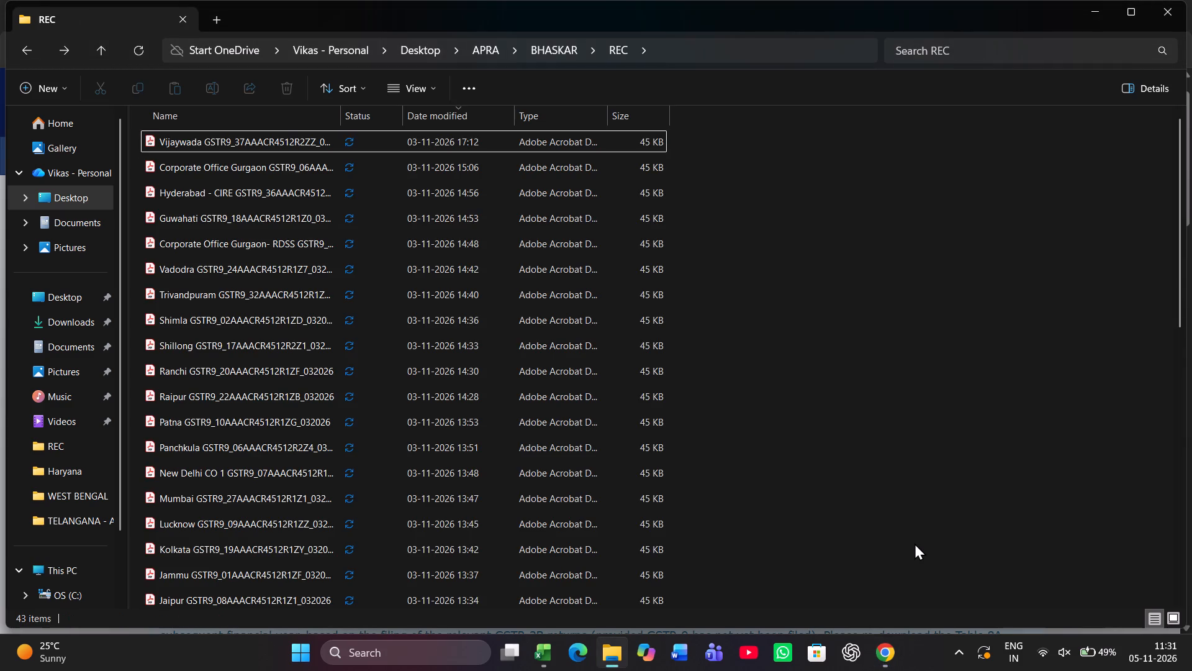
pyautogui.hotkey('ctrl', 'shift', 'n')
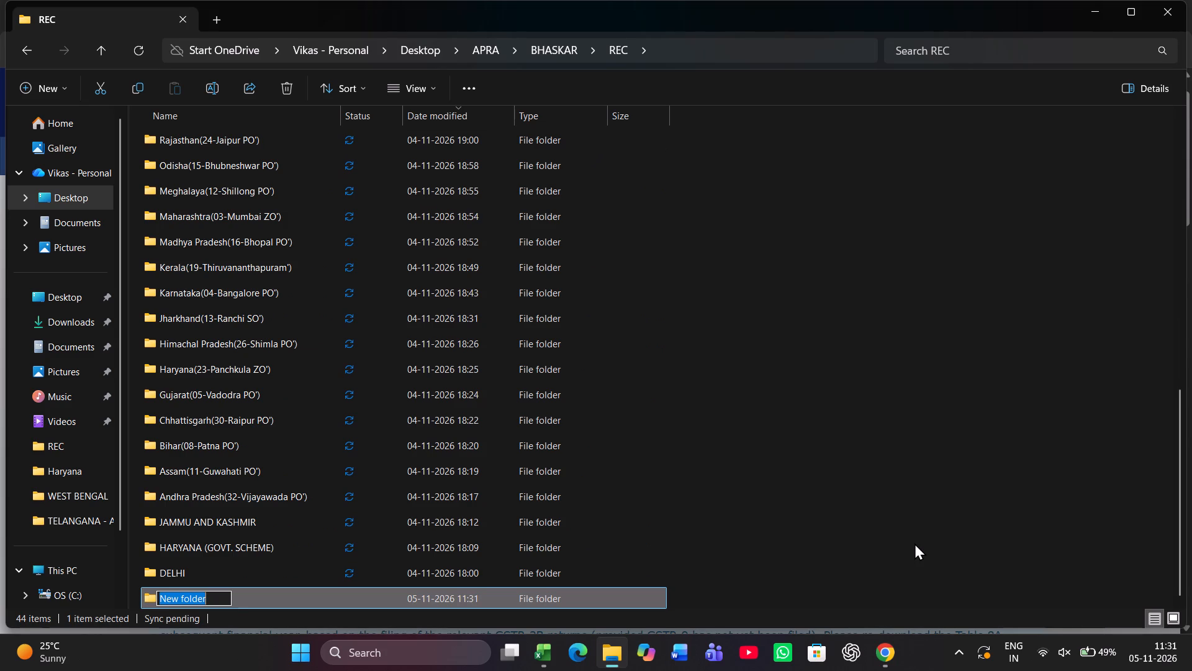
pyautogui.hotkey('ctrl', 'z')
# Copy the registration name Haryana (NBFC) from Octa's REC LIMITED company page, rename the new REC subfolder with it, and open that folder.
pyautogui.hotkey('alt', 'Tab')
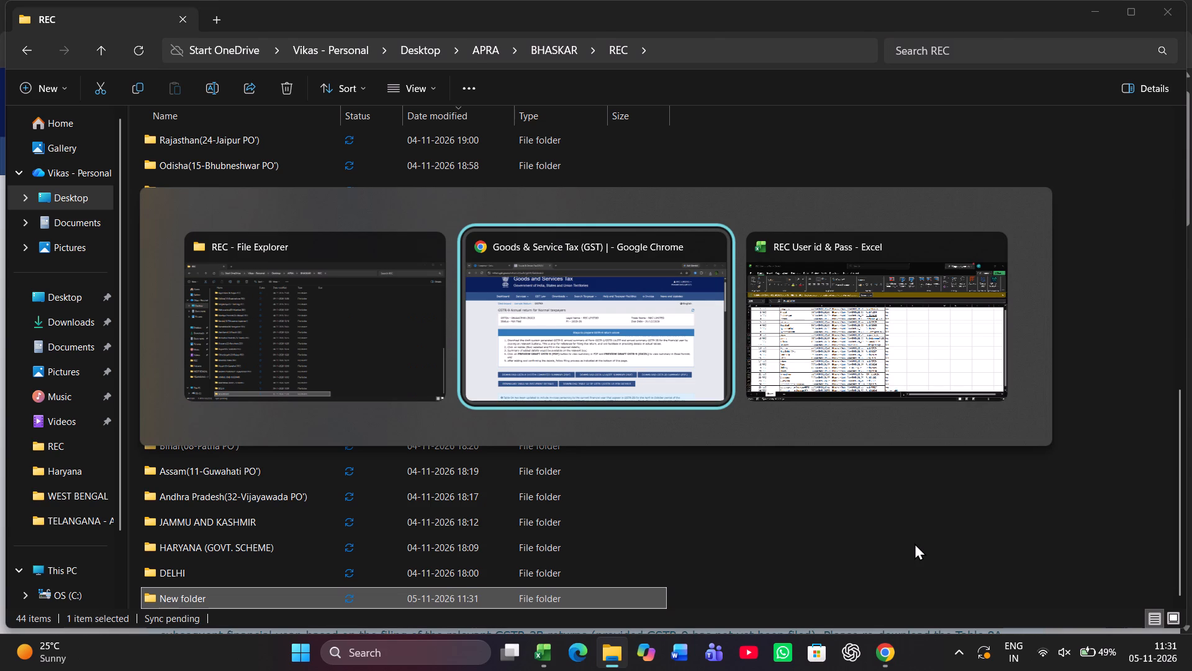
pyautogui.click(138, 0)
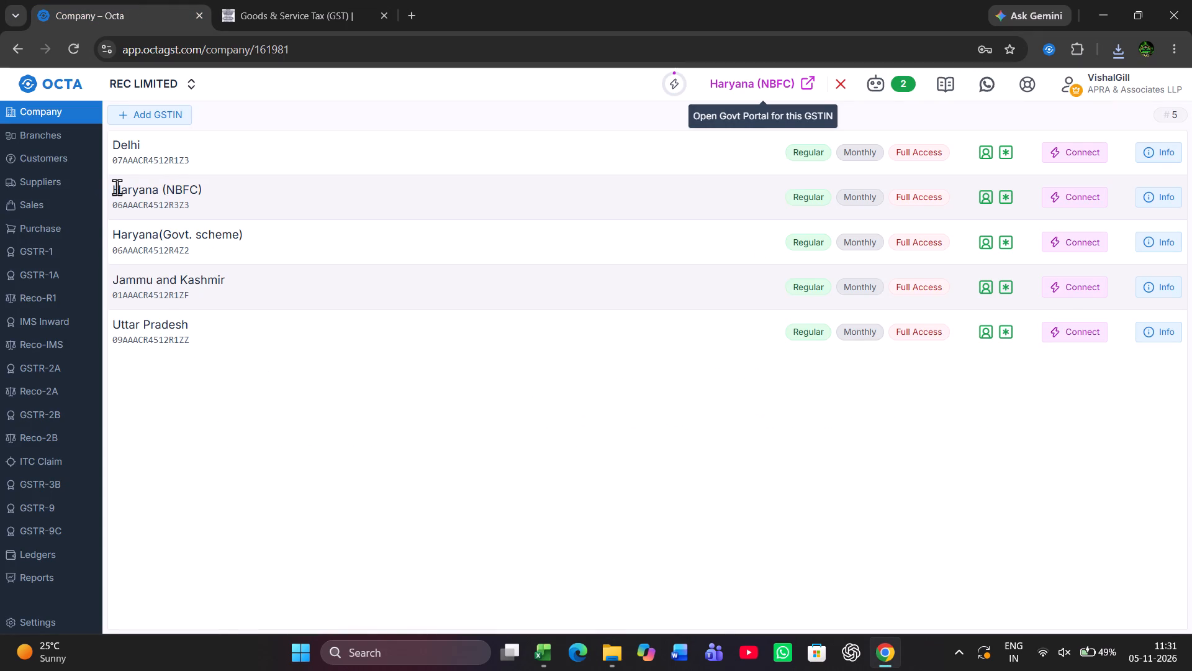
pyautogui.moveTo(117, 187); pyautogui.dragTo(176, 189)
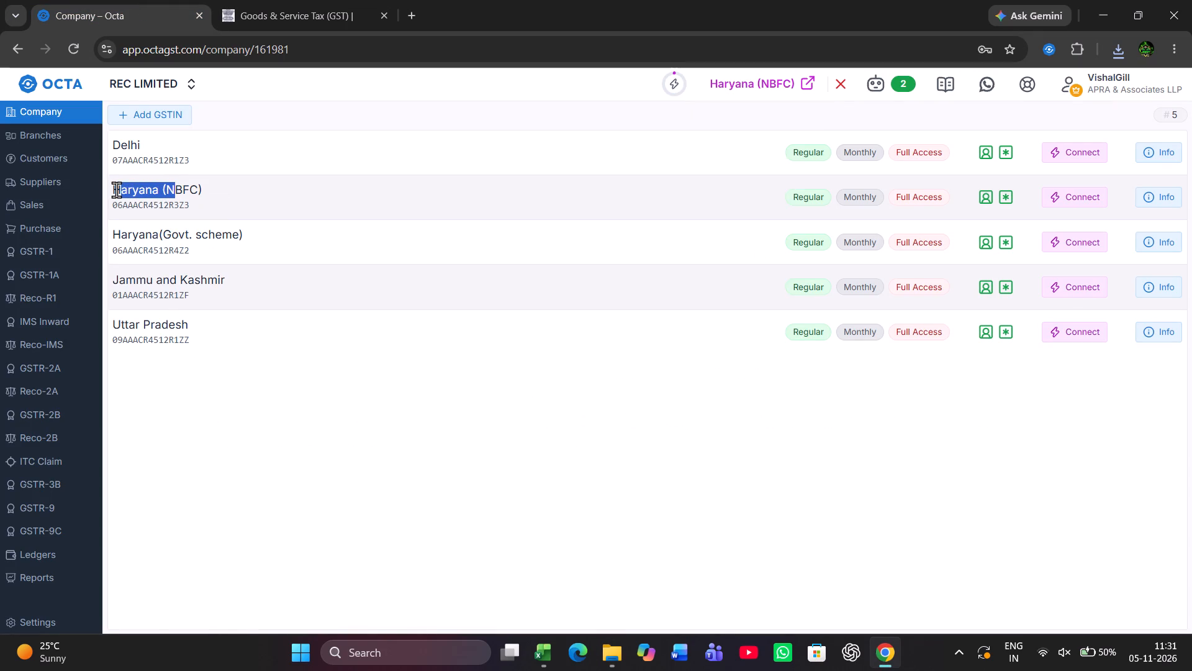
pyautogui.moveTo(116, 189); pyautogui.dragTo(212, 185)
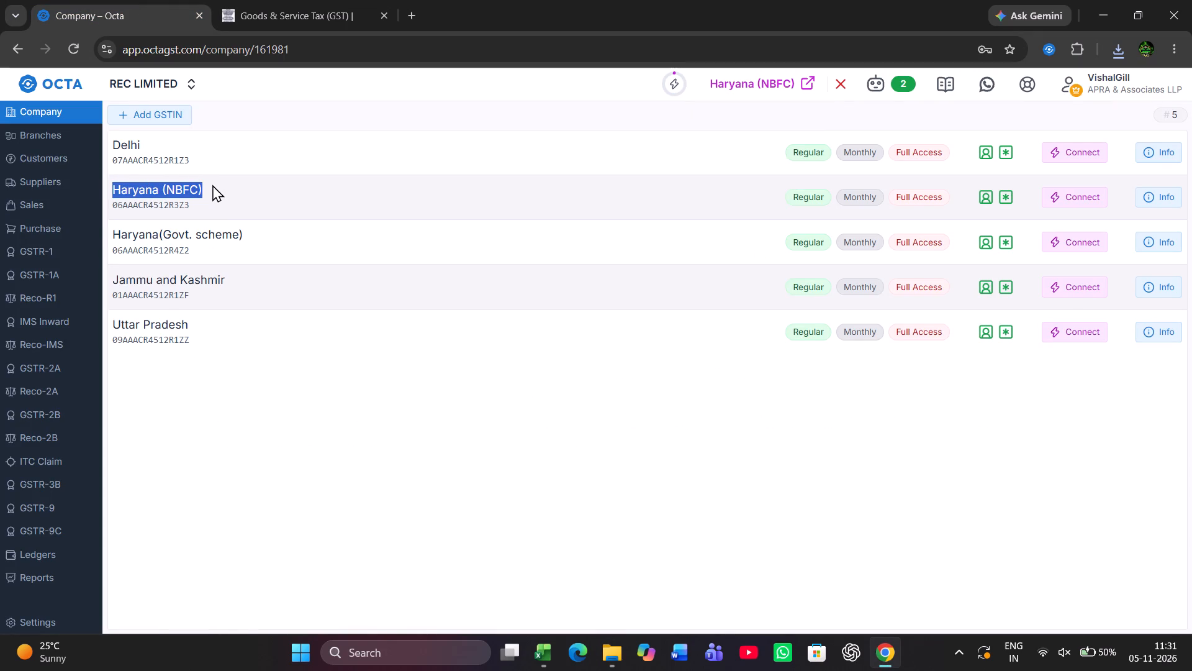
pyautogui.hotkey('ctrl', 'c')
pyautogui.hotkey('alt', 'Tab')
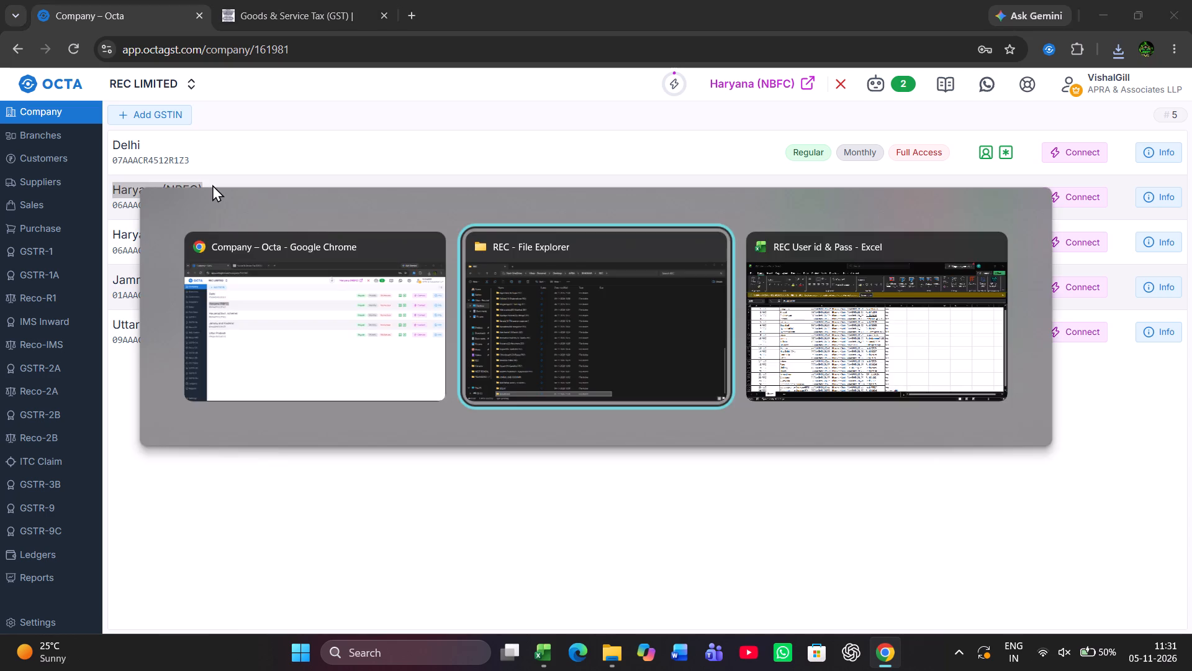
pyautogui.press('F2')
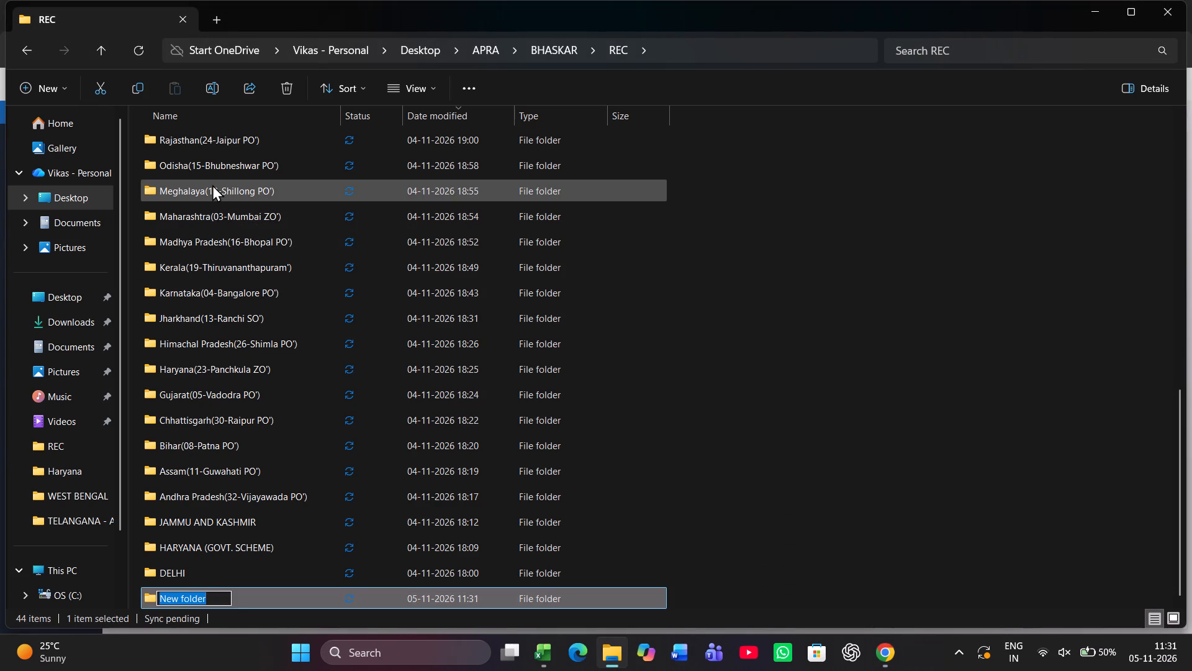
pyautogui.hotkey('ctrl', 'v')
pyautogui.press('Return')
pyautogui.press('Return')
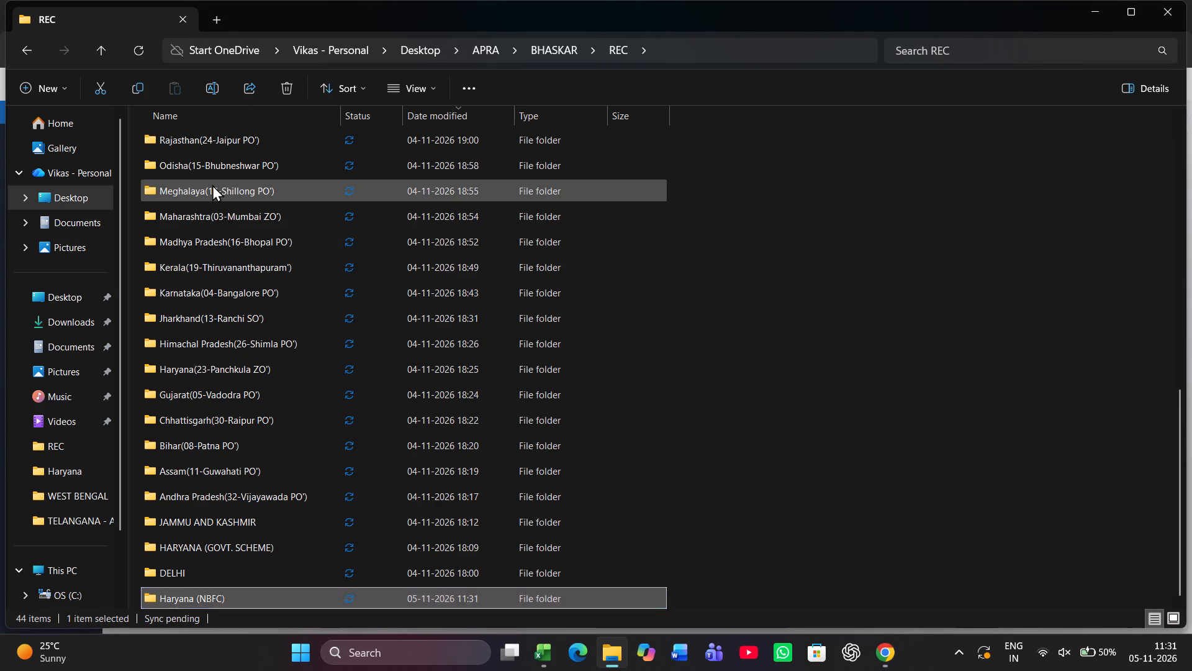
# Move today's GSTR3B, GSTR1and1A and GSTR9 PDFs from Downloads into the Haryana (NBFC) folder.
pyautogui.hotkey('alt', 'Tab')
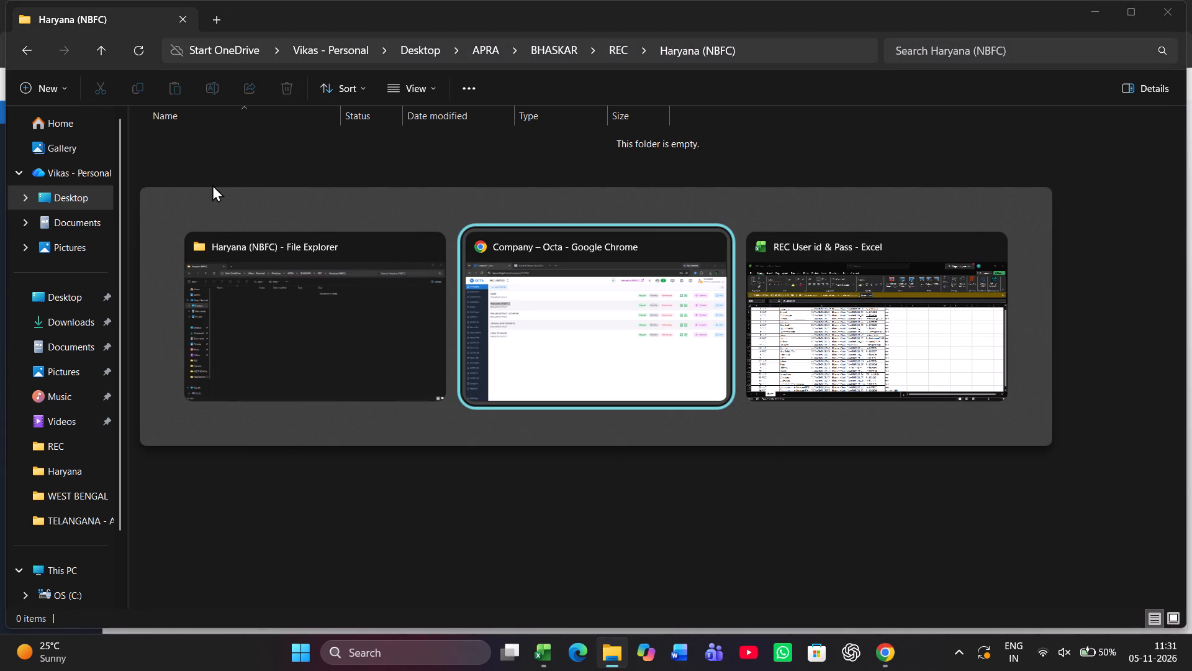
pyautogui.keyDown('alt'); pyautogui.click(334, 363); pyautogui.keyUp('alt')
pyautogui.hotkey('alt', 'Tab')
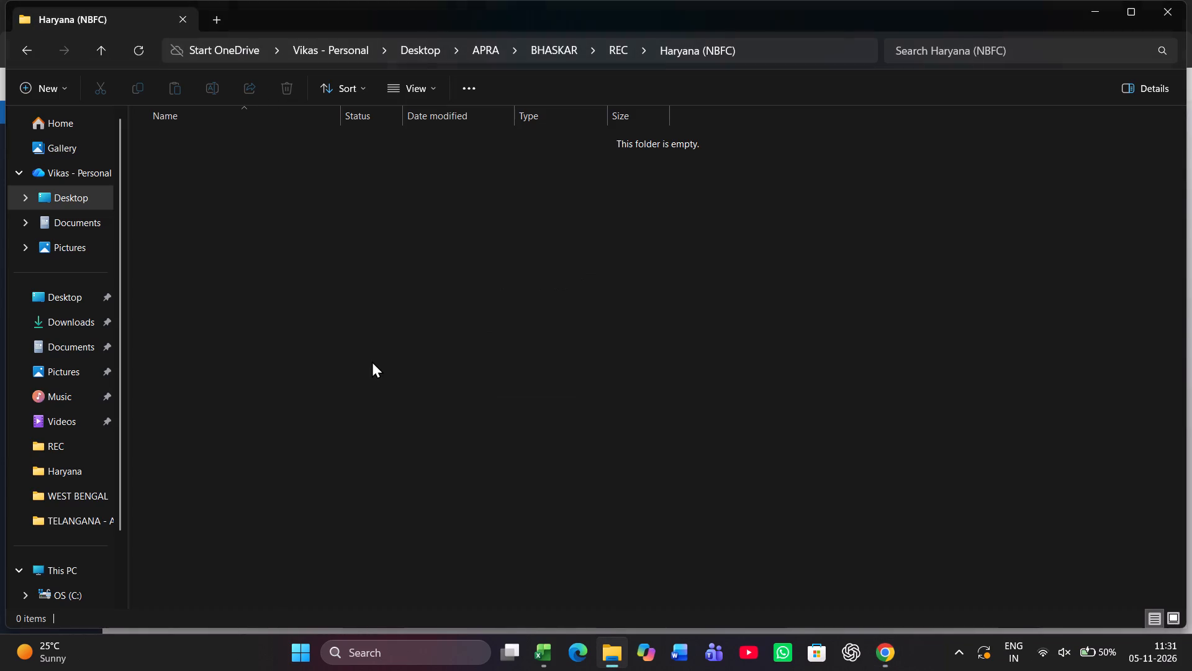
pyautogui.hotkey('ctrl', 'n')
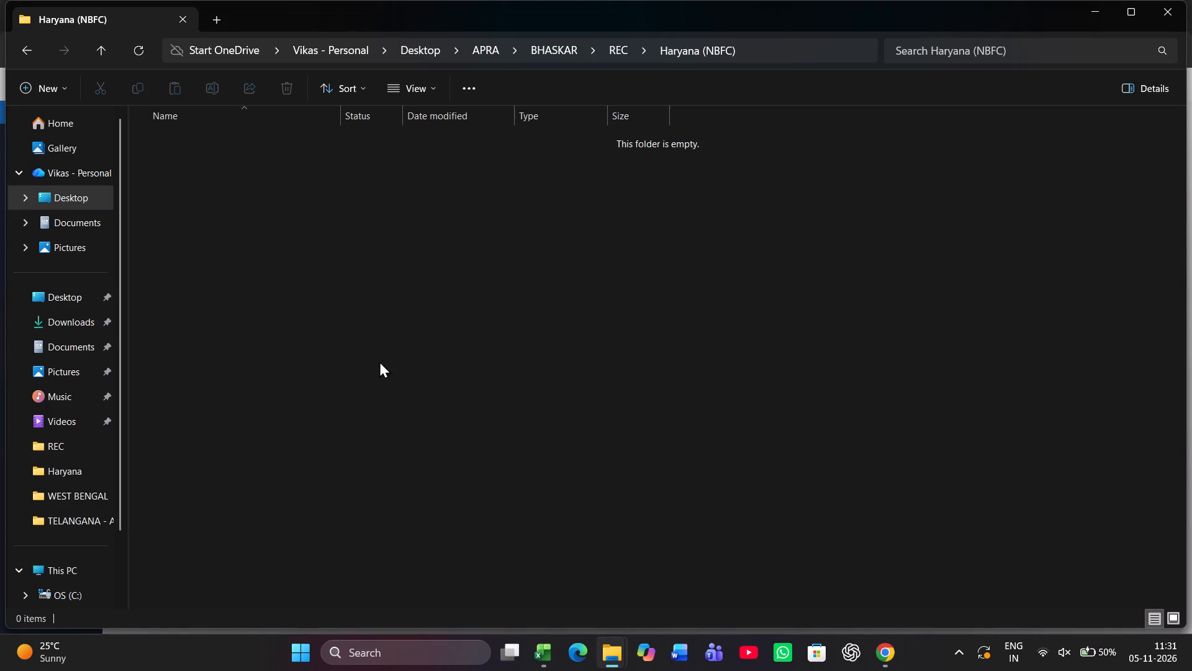
pyautogui.click(77, 317)
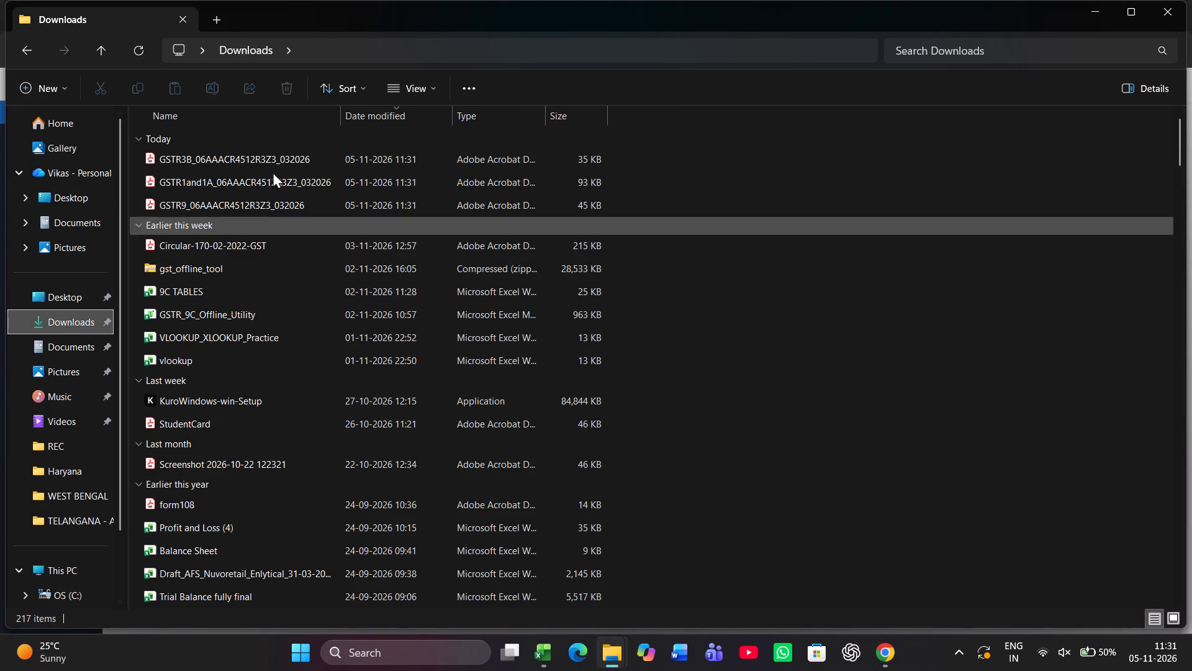
pyautogui.click(207, 155)
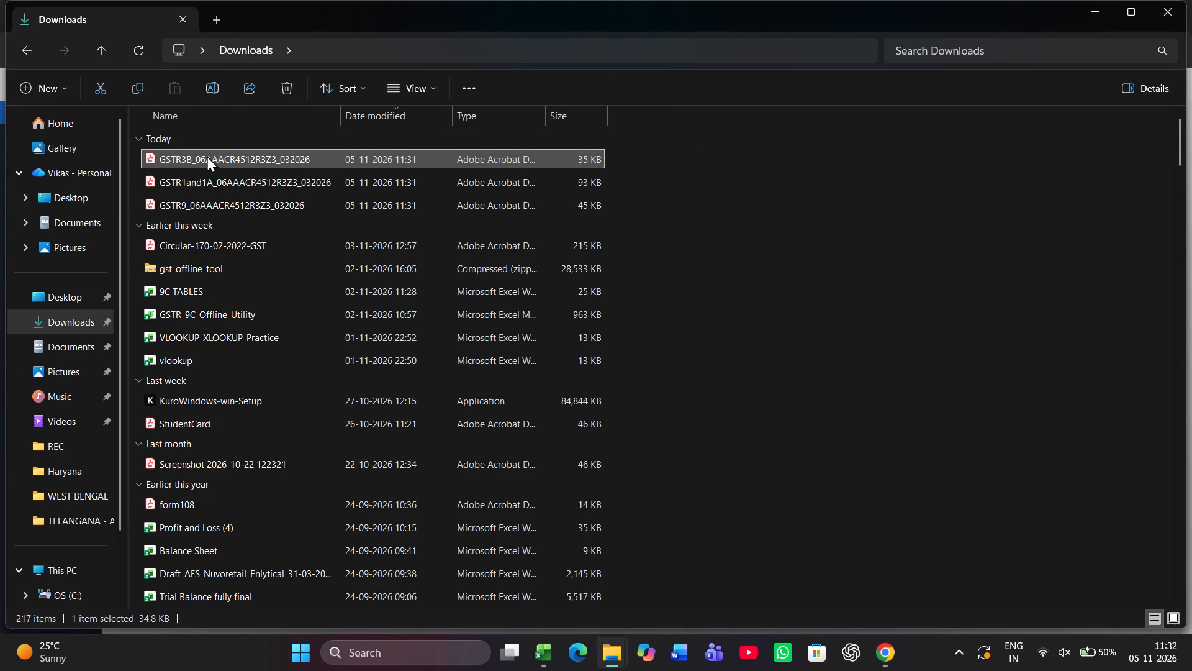
pyautogui.hotkey('shift', 'Down')
pyautogui.hotkey('shift', 'Down')
pyautogui.hotkey('ctrl', 'x')
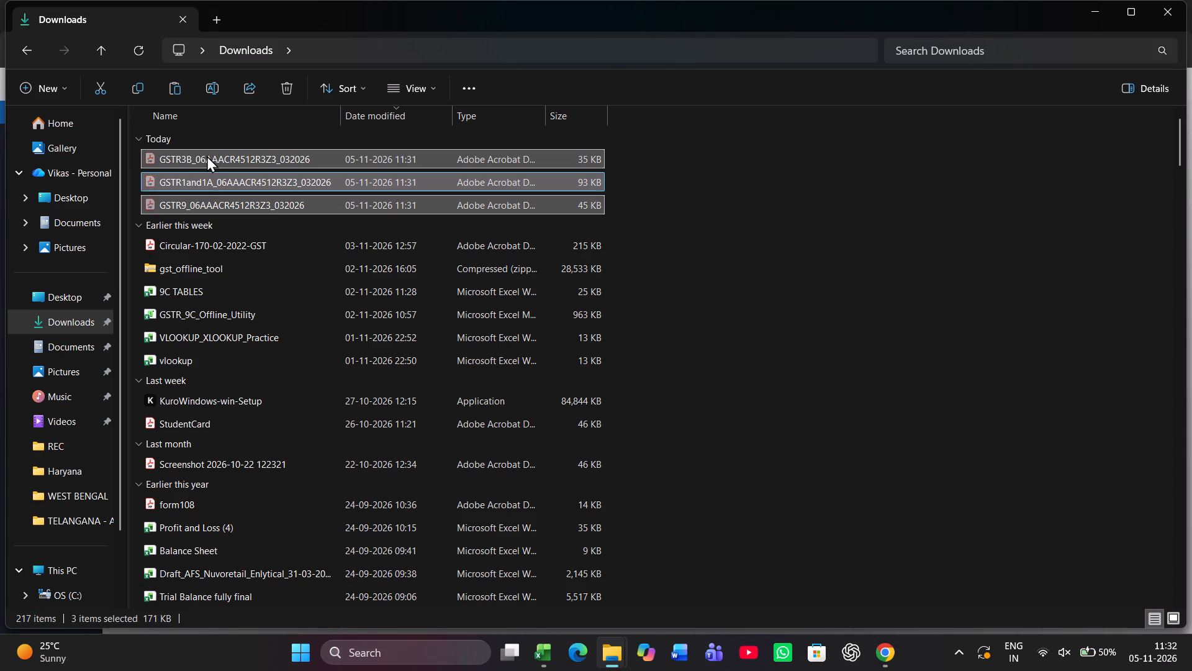
pyautogui.hotkey('alt', 'Tab')
pyautogui.hotkey('ctrl', 'v')
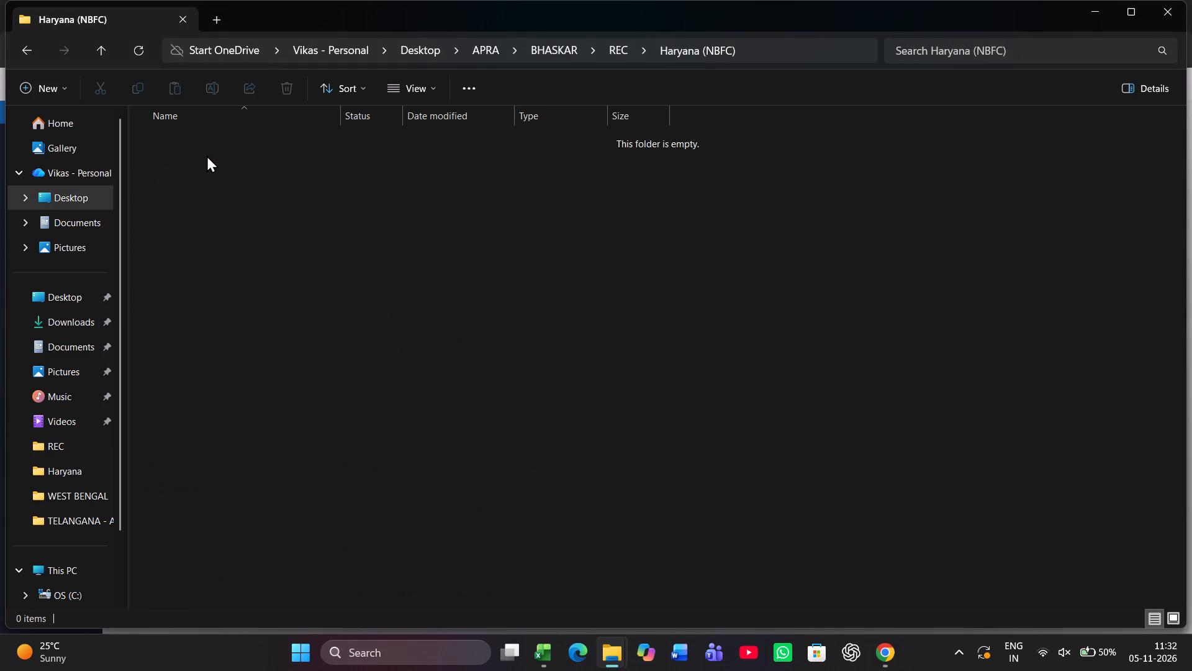
# Go back to the REC folder and sort its contents by date modified, oldest first.
pyautogui.press('BackSpace')
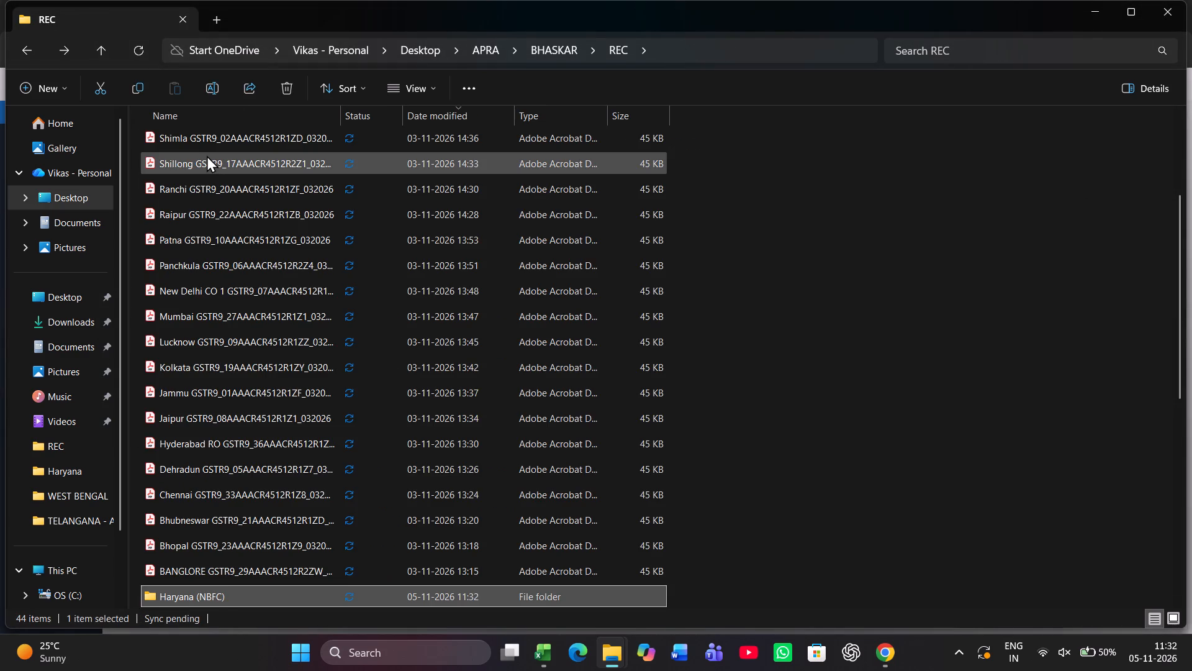
pyautogui.click(463, 114)
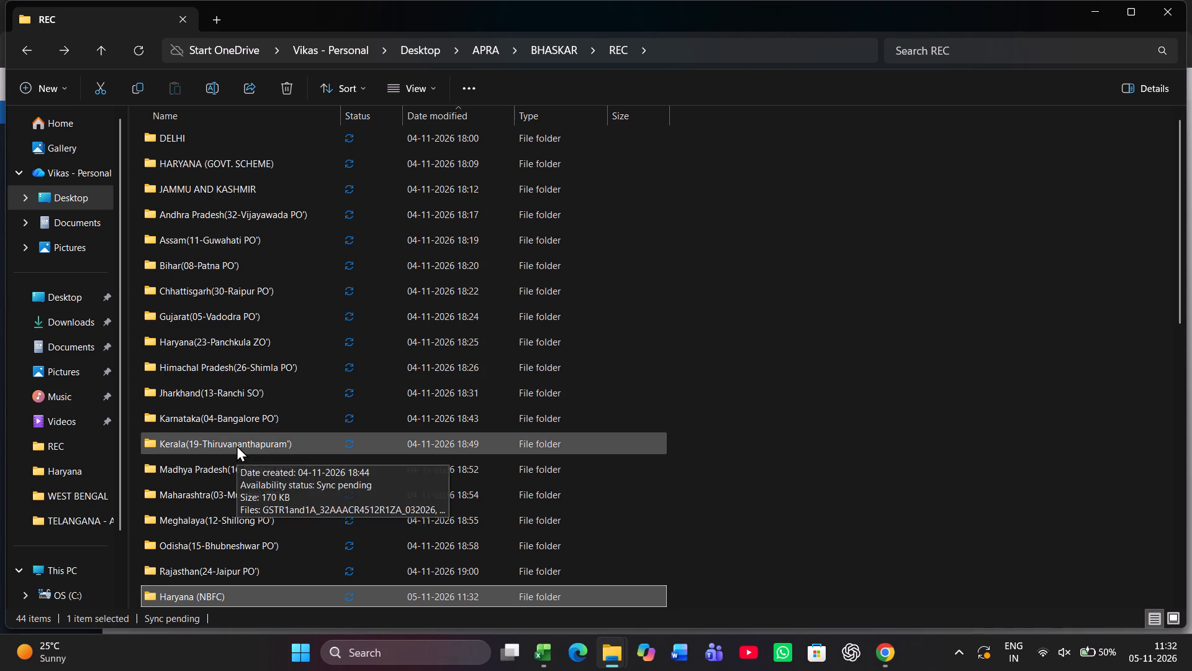
# Switch to Octa in Chrome, return to the companies list and open REC Limited- 9 from its Tamil Nadu(18-Chennai PO') registration.
pyautogui.hotkey('alt', 'Tab')
pyautogui.hotkey('alt', 'Tab')
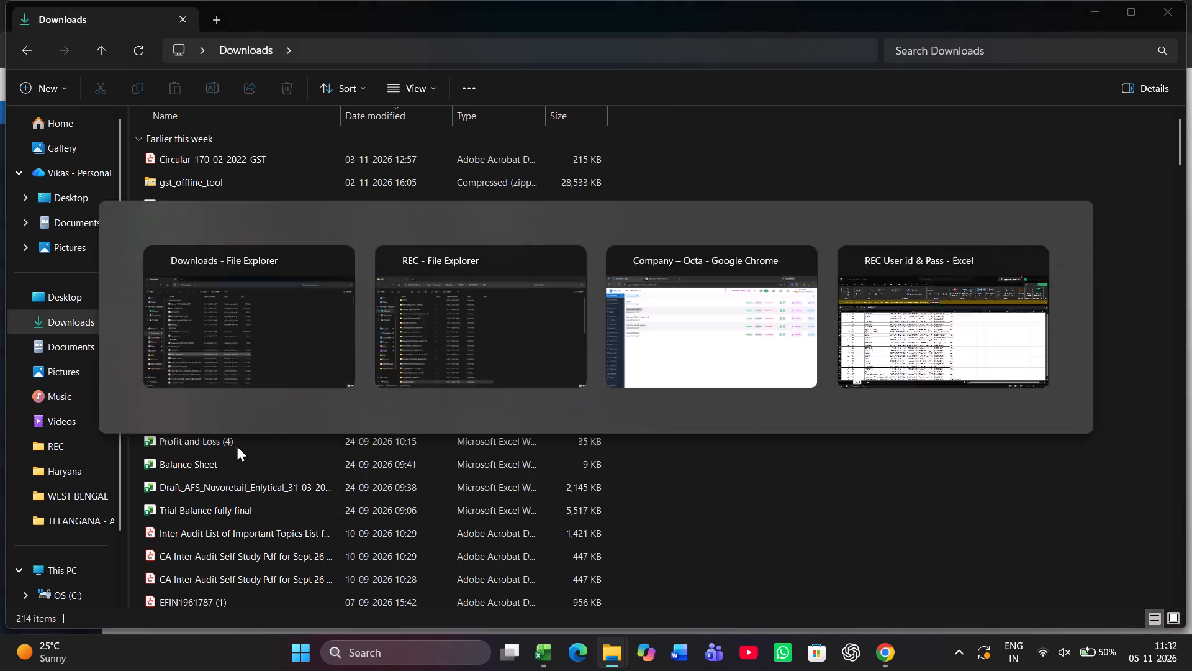
pyautogui.hotkey('alt', 'Tab')
pyautogui.hotkey('alt', 'Tab')
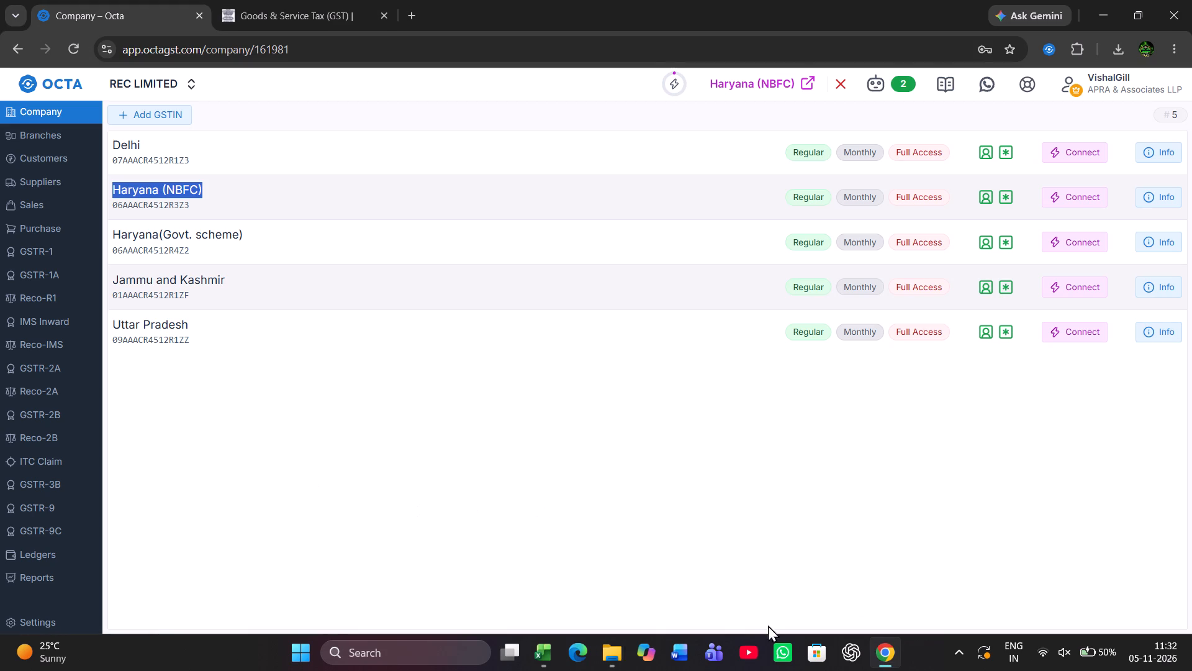
pyautogui.click(67, 79)
pyautogui.scroll(-1, 248, 362)
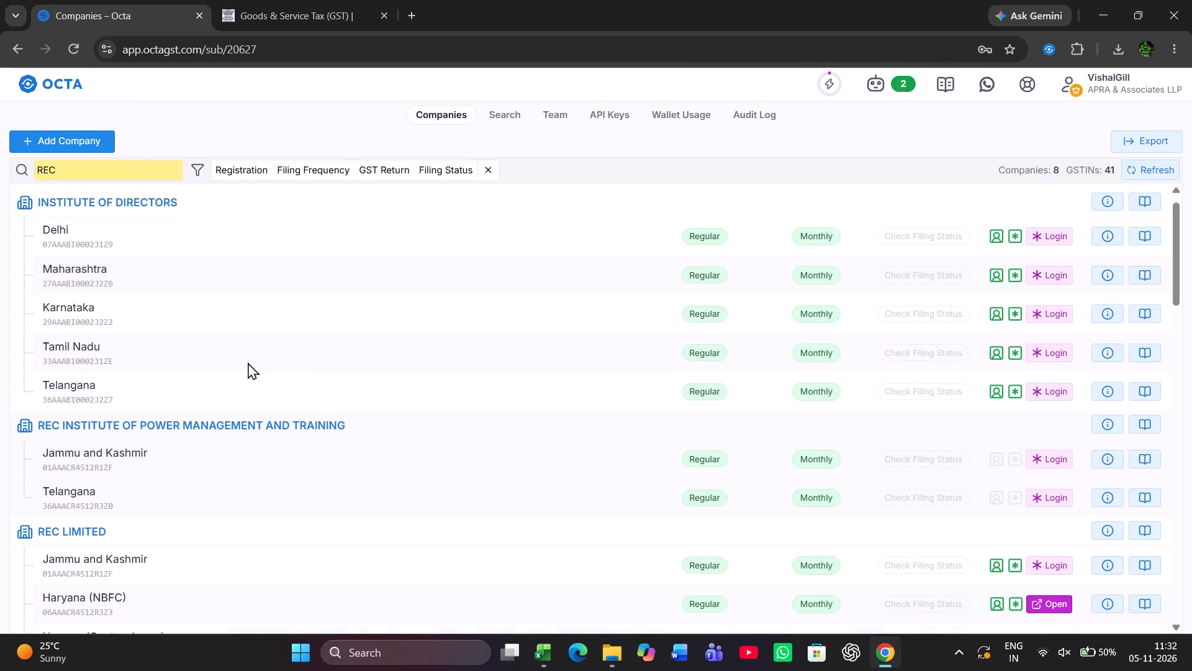
pyautogui.scroll(-5, 248, 362)
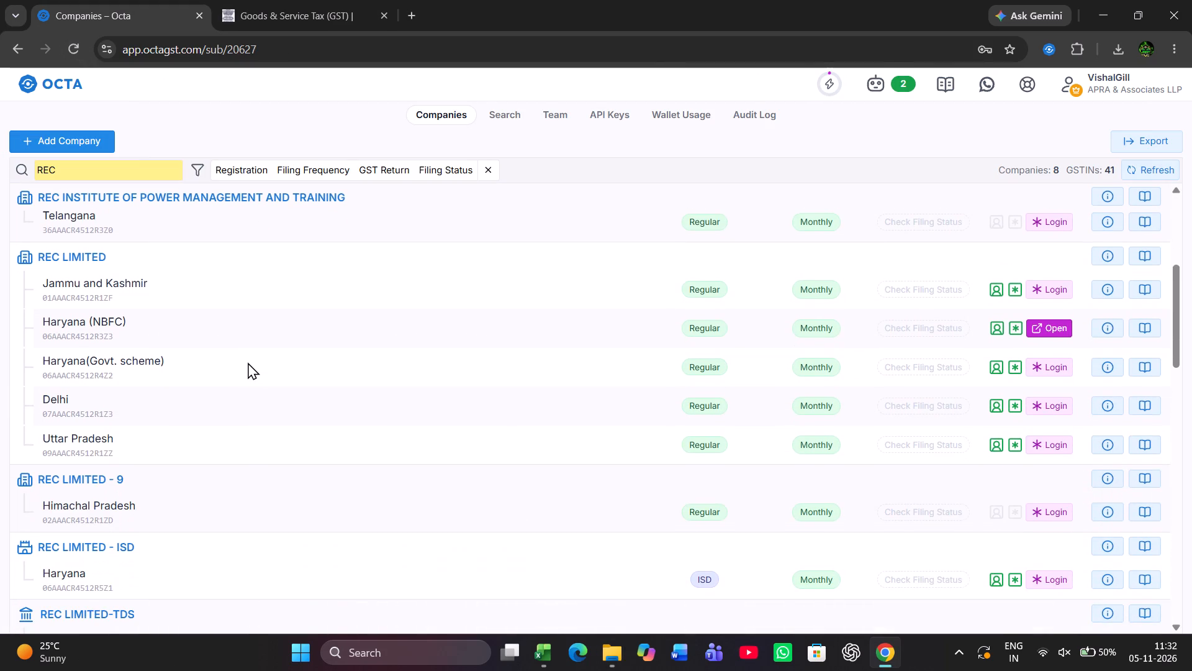
pyautogui.scroll(-4, 248, 362)
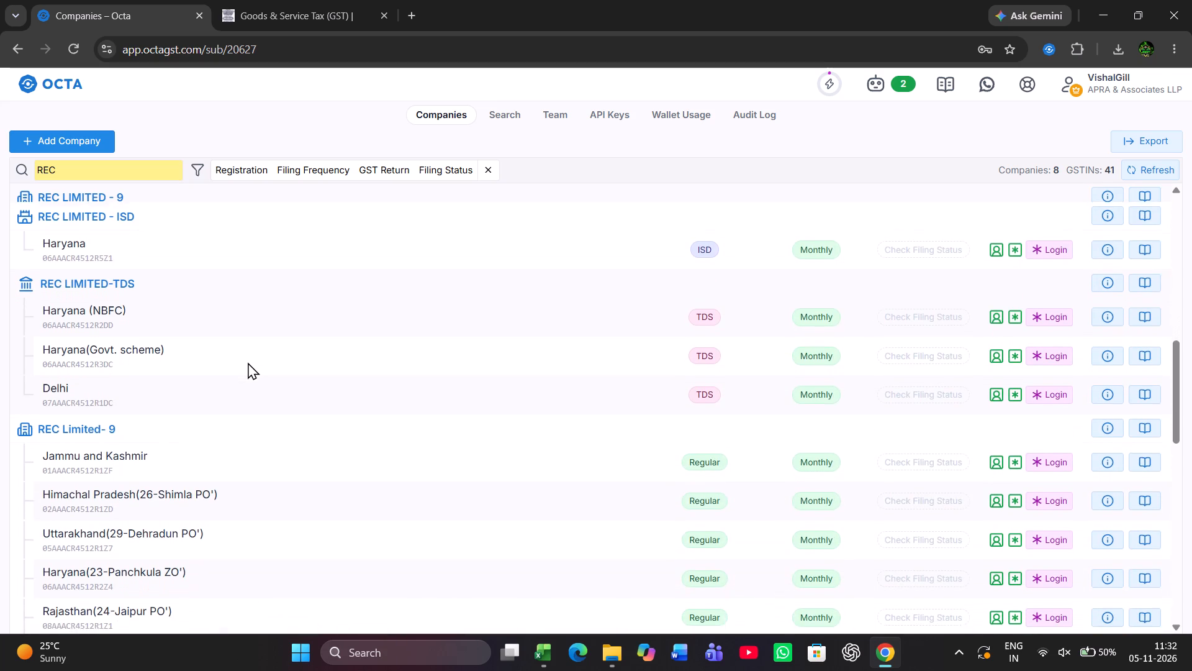
pyautogui.scroll(-3, 248, 362)
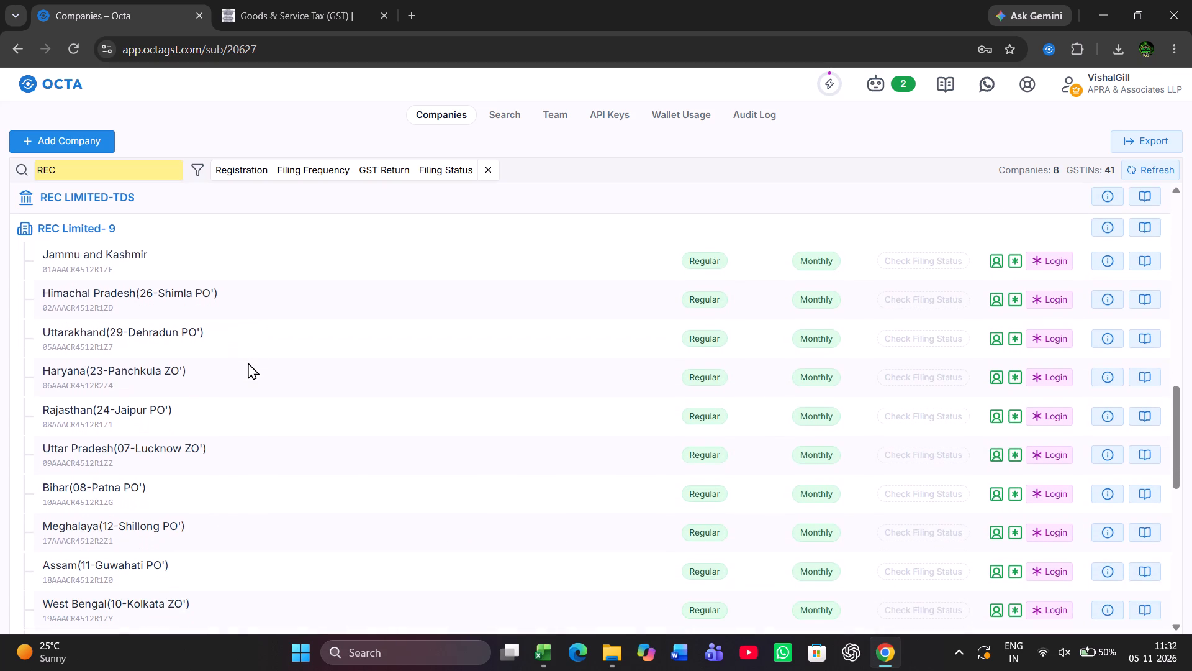
pyautogui.scroll(-2, 248, 362)
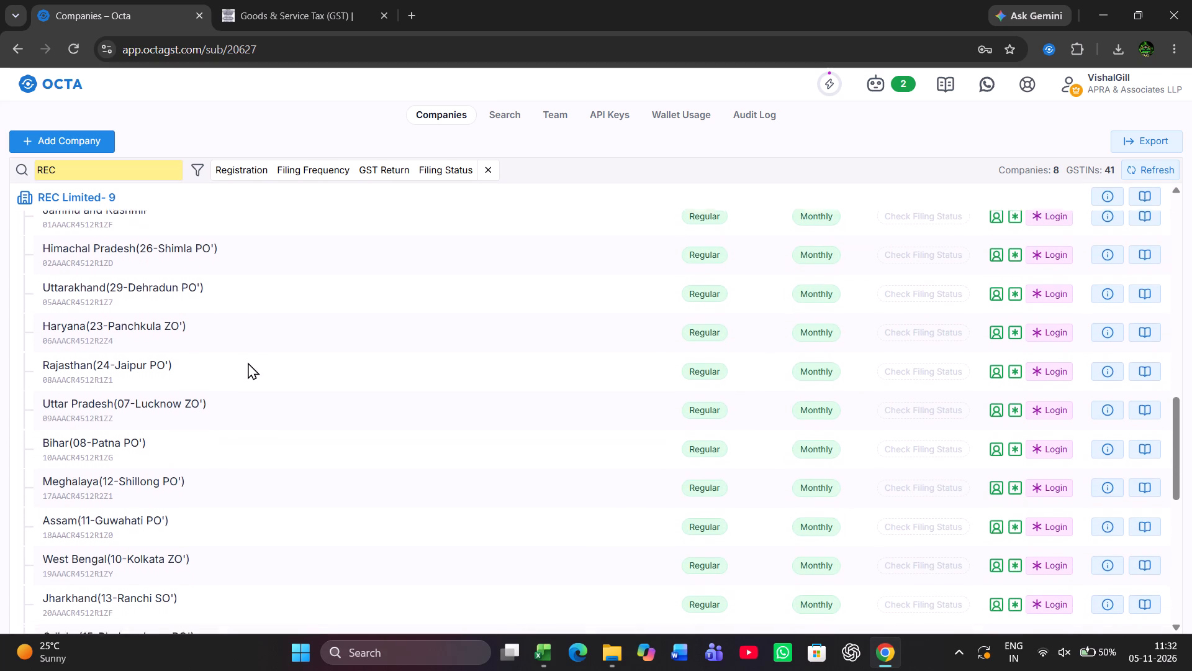
pyautogui.scroll(-2, 248, 362)
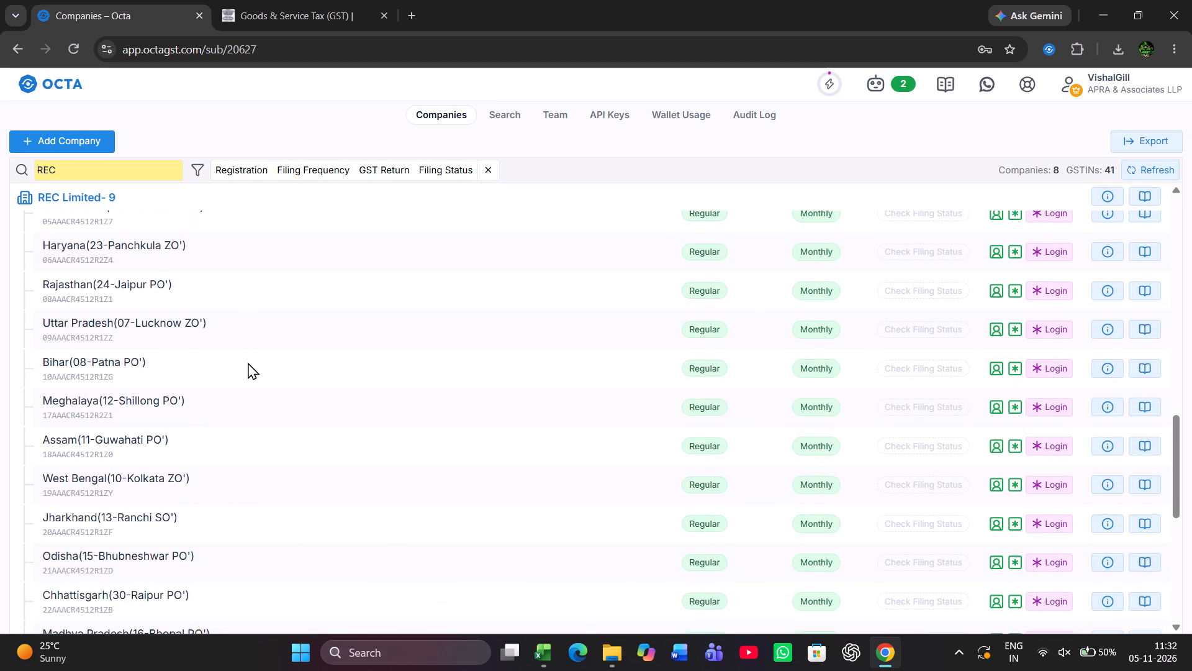
pyautogui.scroll(-2, 248, 362)
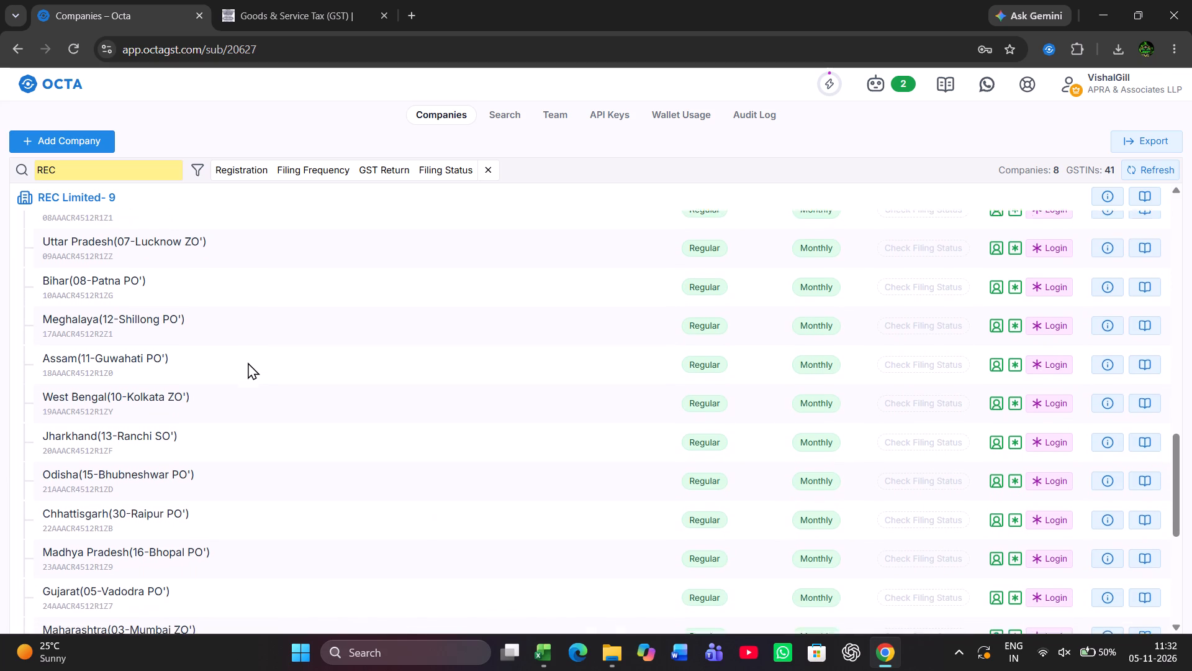
pyautogui.scroll(-2, 248, 362)
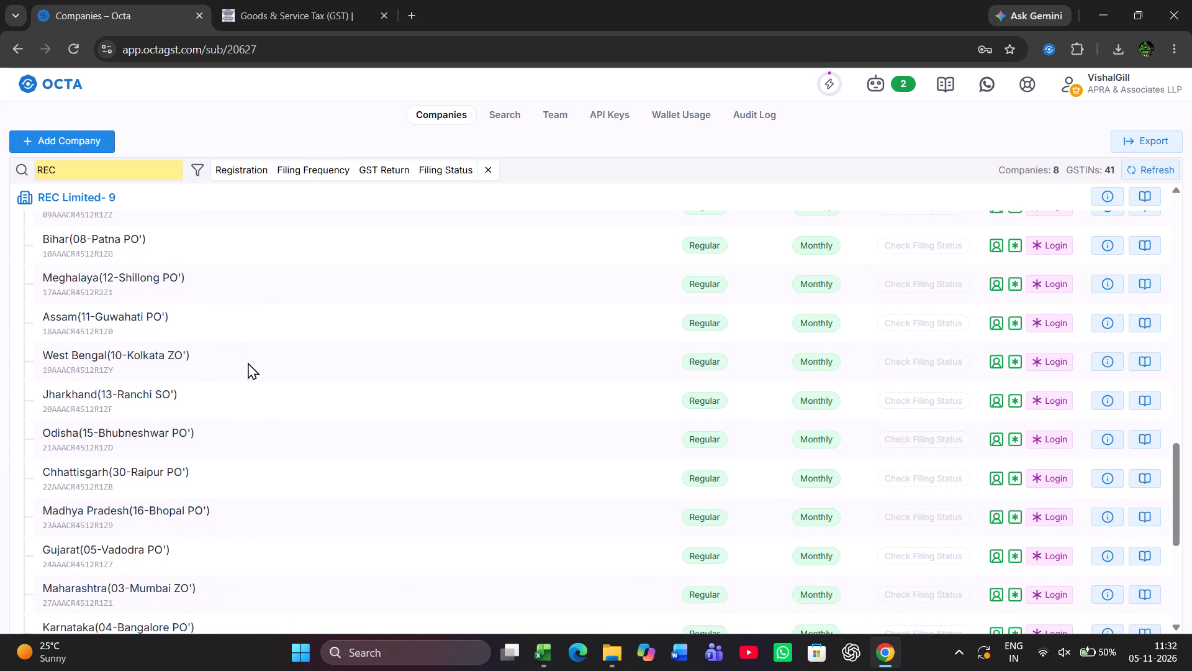
pyautogui.scroll(-2, 248, 362)
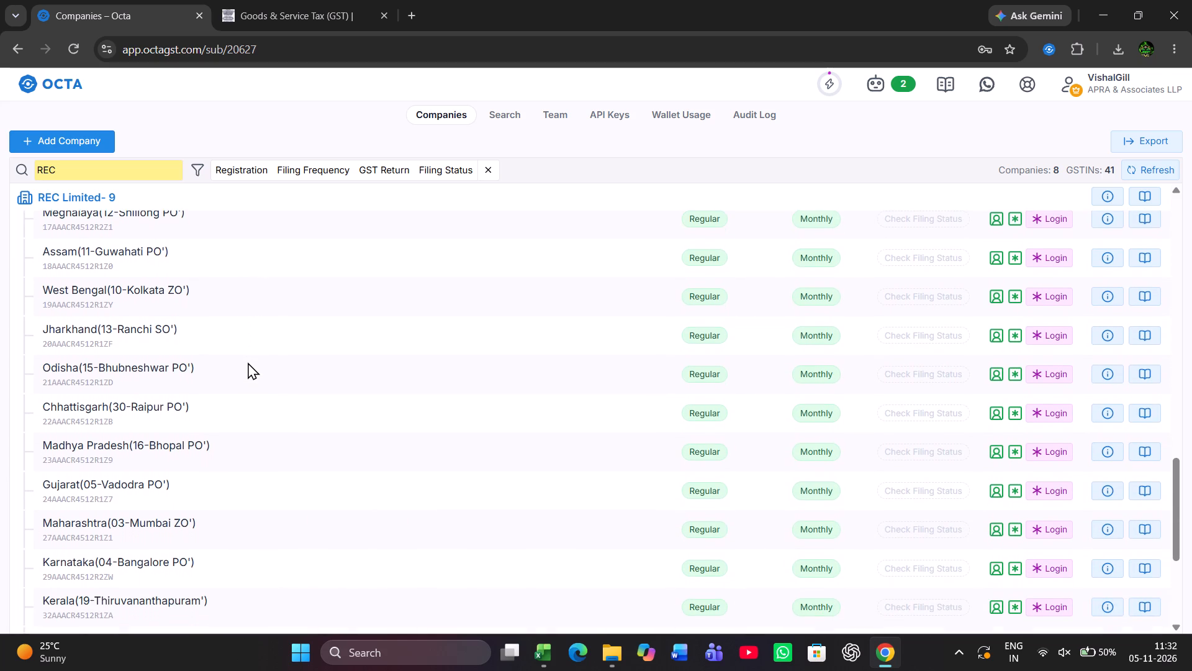
pyautogui.scroll(-2, 248, 362)
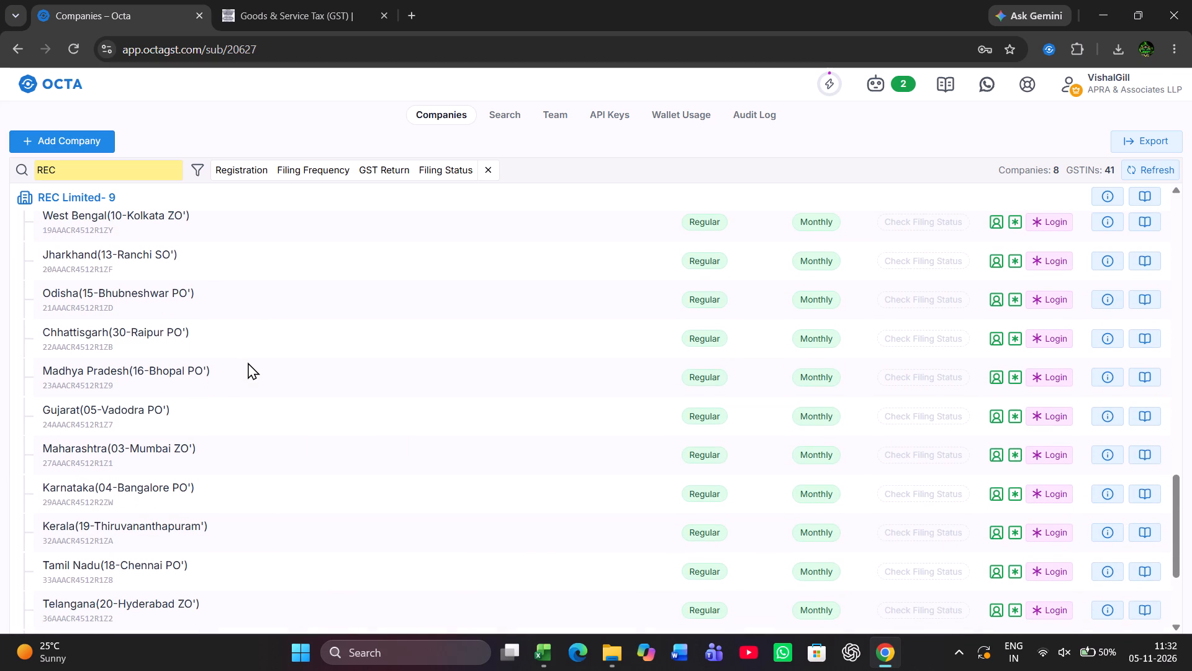
pyautogui.scroll(-3, 248, 362)
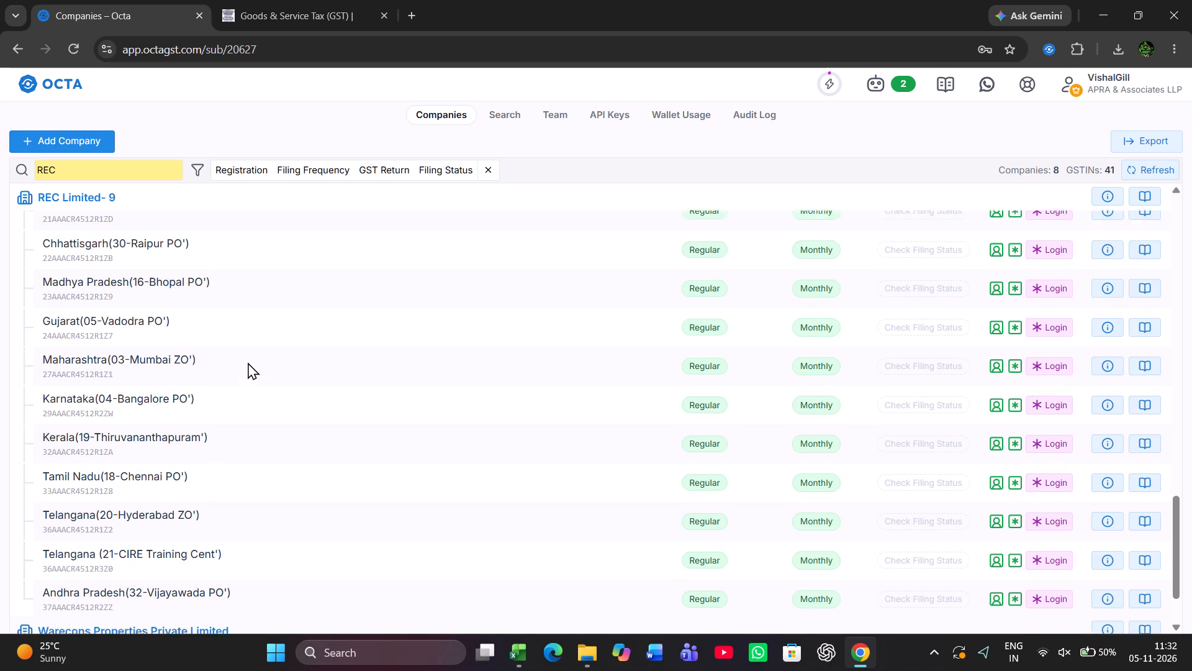
pyautogui.scroll(-1, 248, 362)
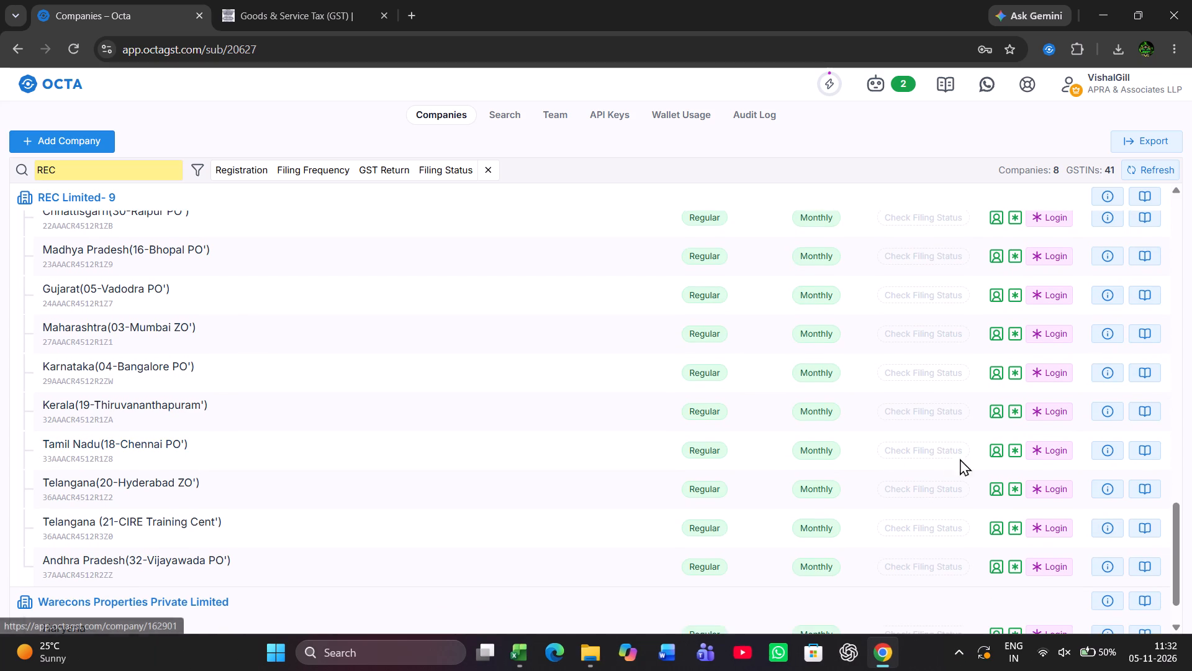
pyautogui.click(1151, 452)
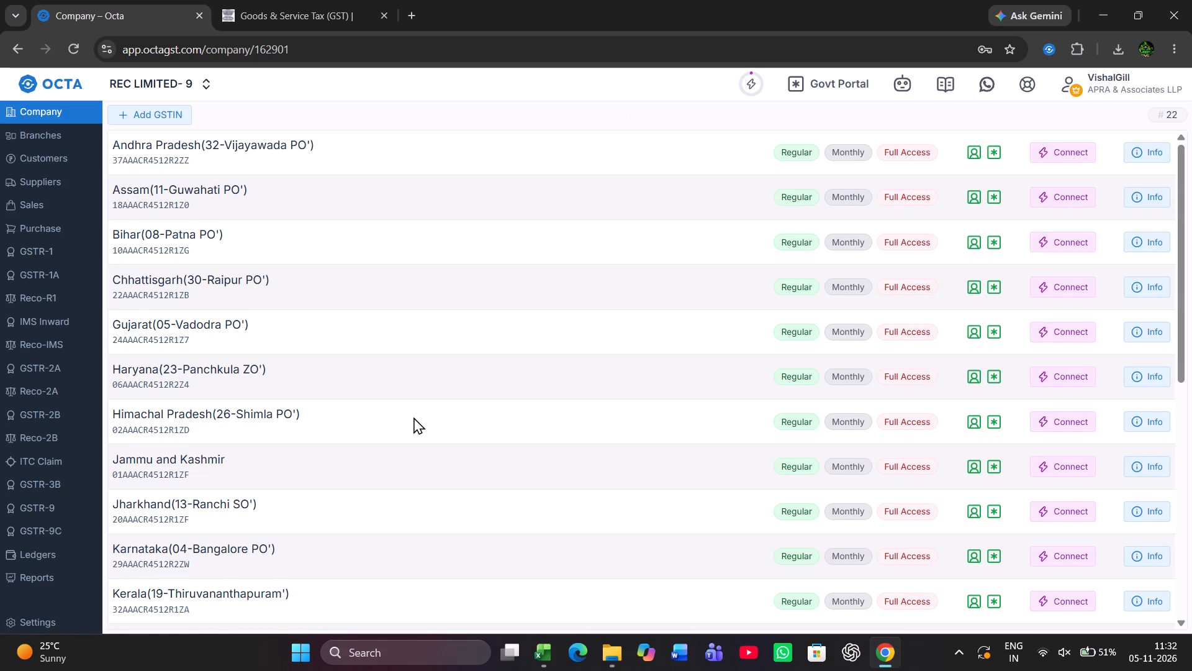
# Examine the REC LIMITED- 9 registrations against the state folders in REC to find which registration still needs a folder.
pyautogui.scroll(-3, 413, 417)
pyautogui.scroll(3, 413, 417)
pyautogui.scroll(-1, 413, 417)
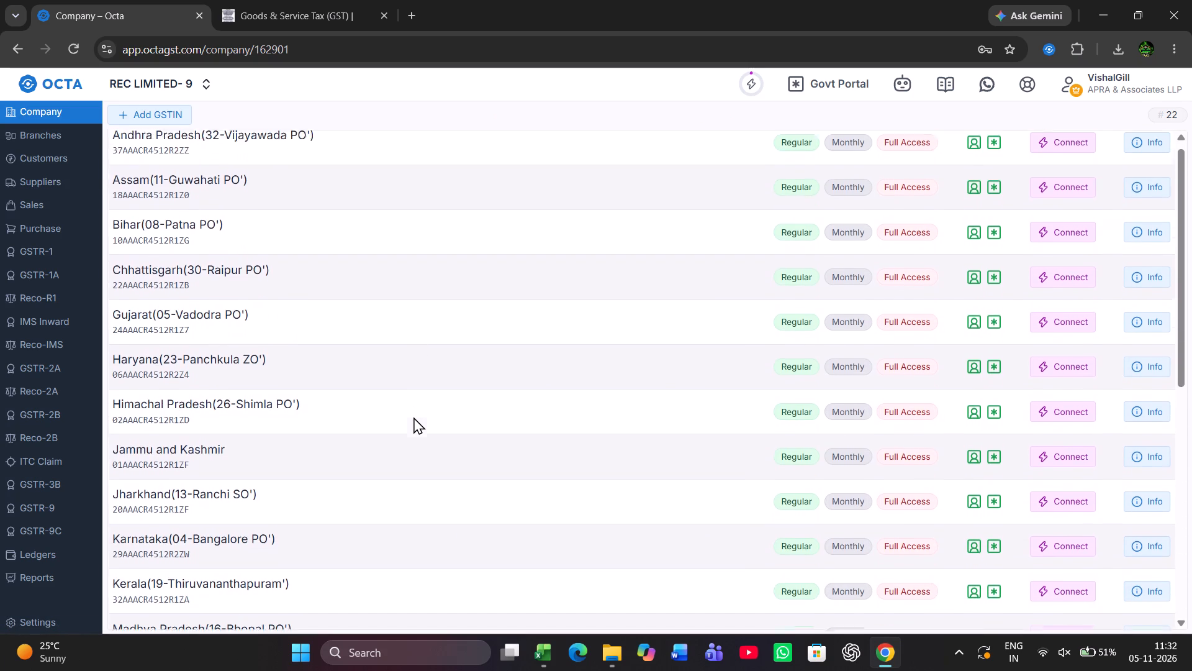
pyautogui.scroll(-4, 413, 417)
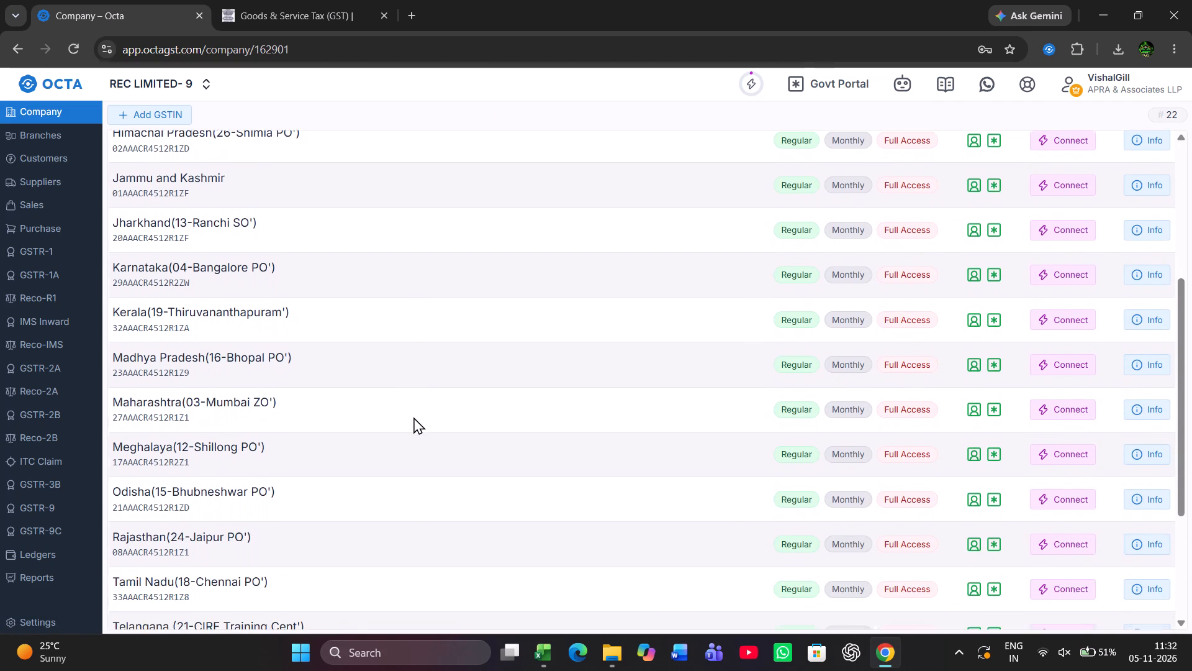
pyautogui.scroll(-2, 413, 417)
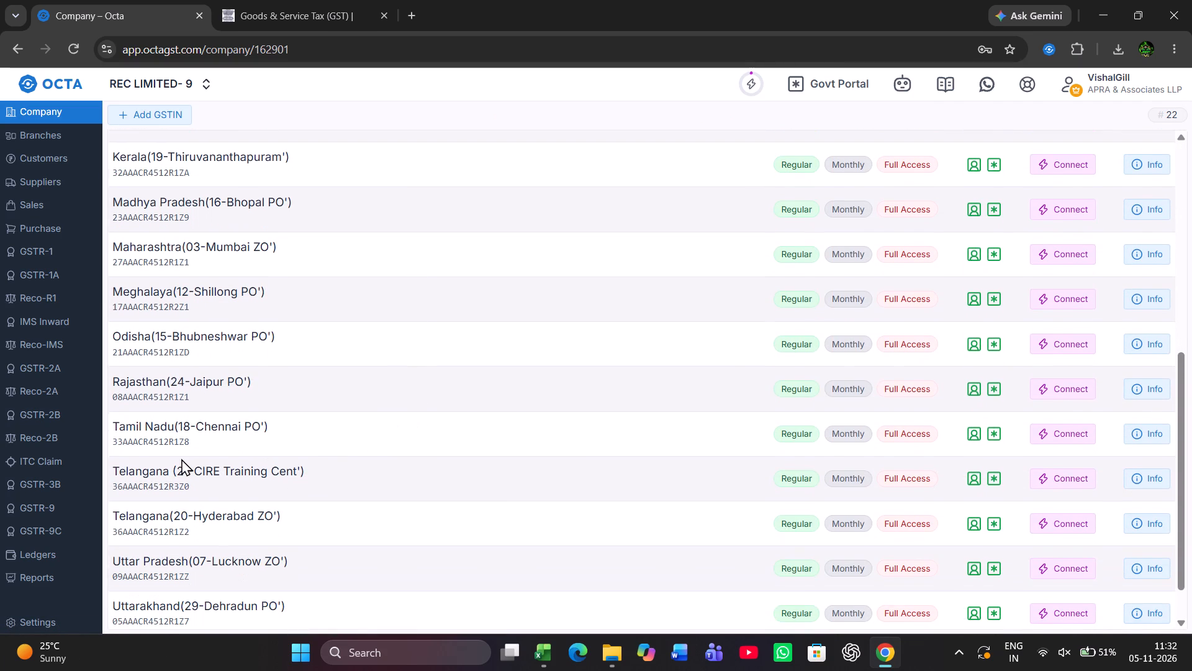
pyautogui.scroll(-2, 181, 459)
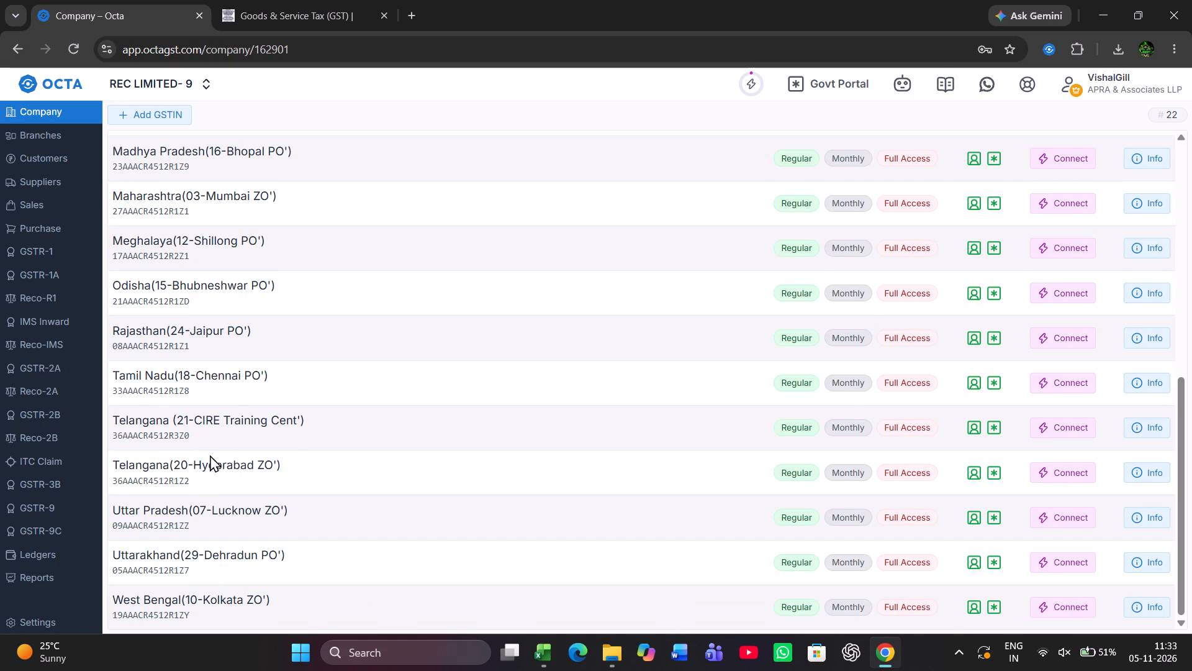
pyautogui.scroll(6, 196, 459)
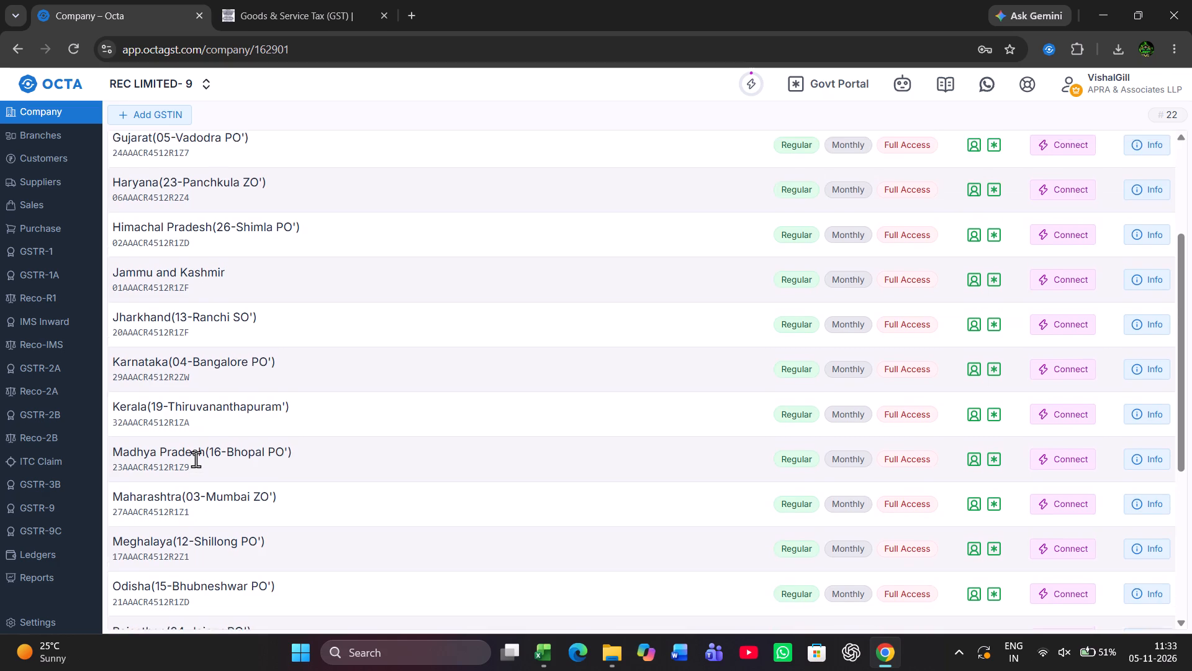
pyautogui.scroll(7, 196, 459)
pyautogui.scroll(-1, 196, 459)
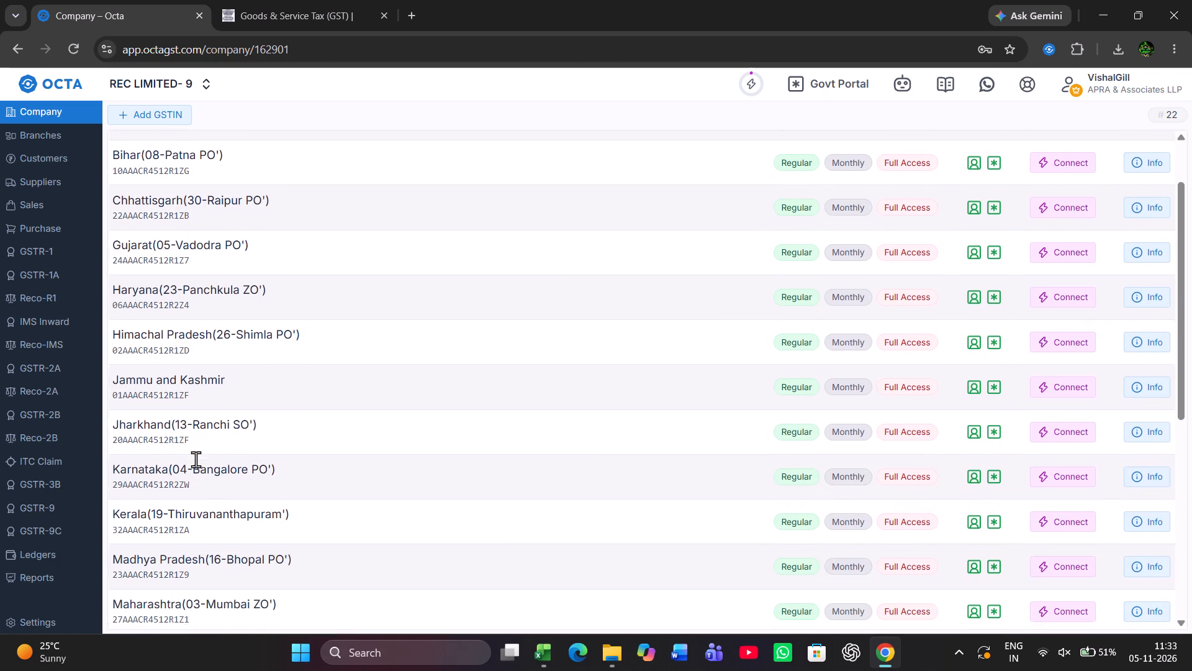
pyautogui.scroll(-3, 196, 459)
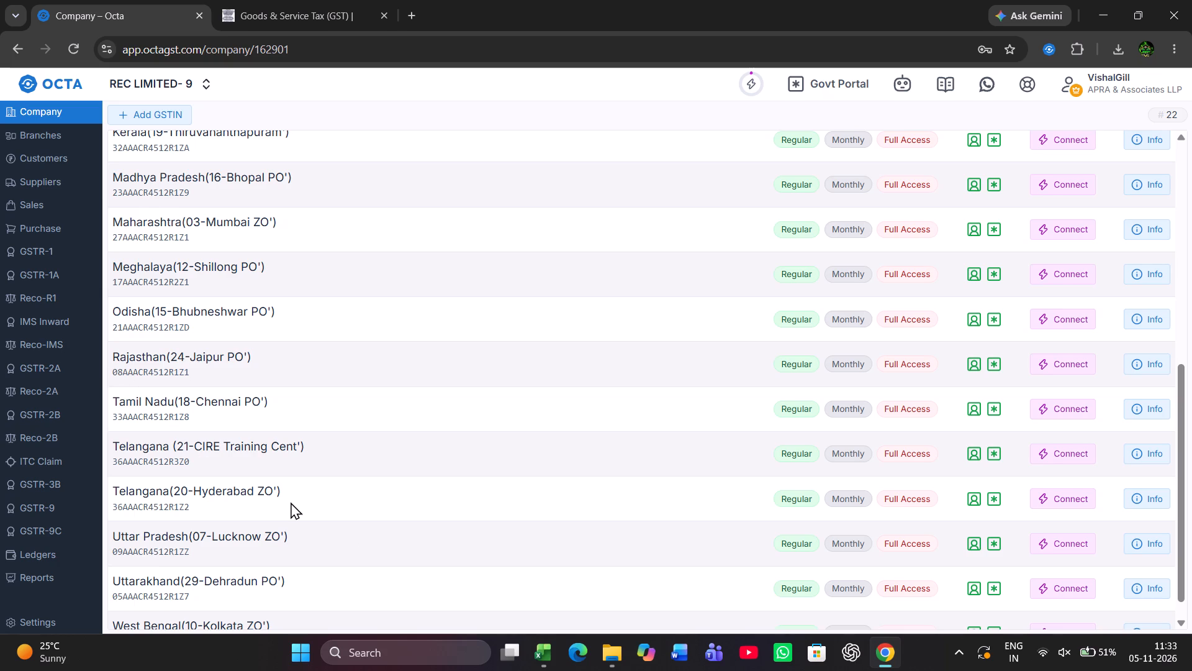
pyautogui.scroll(7, 291, 502)
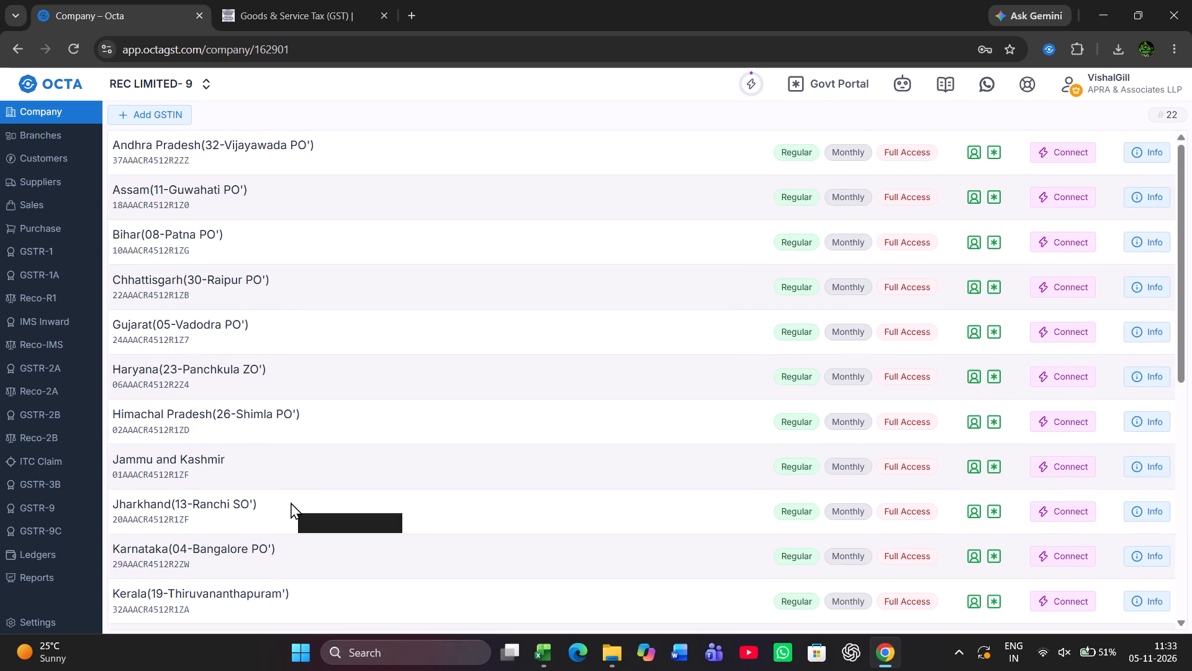
pyautogui.scroll(-3, 291, 502)
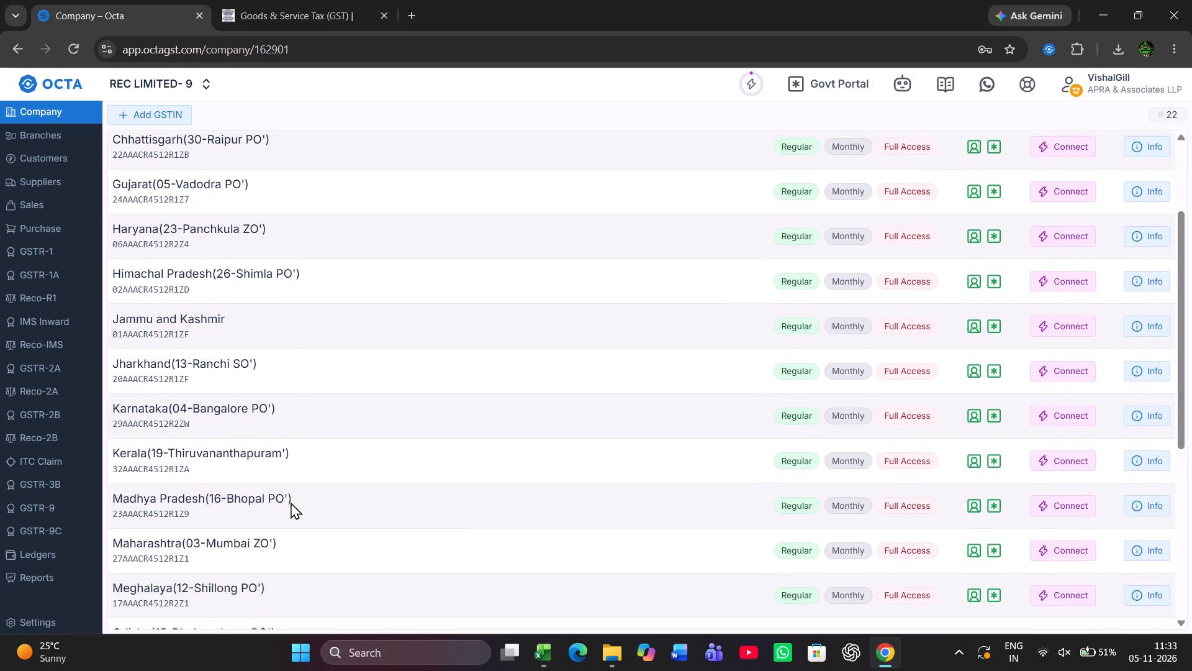
pyautogui.scroll(-4, 291, 502)
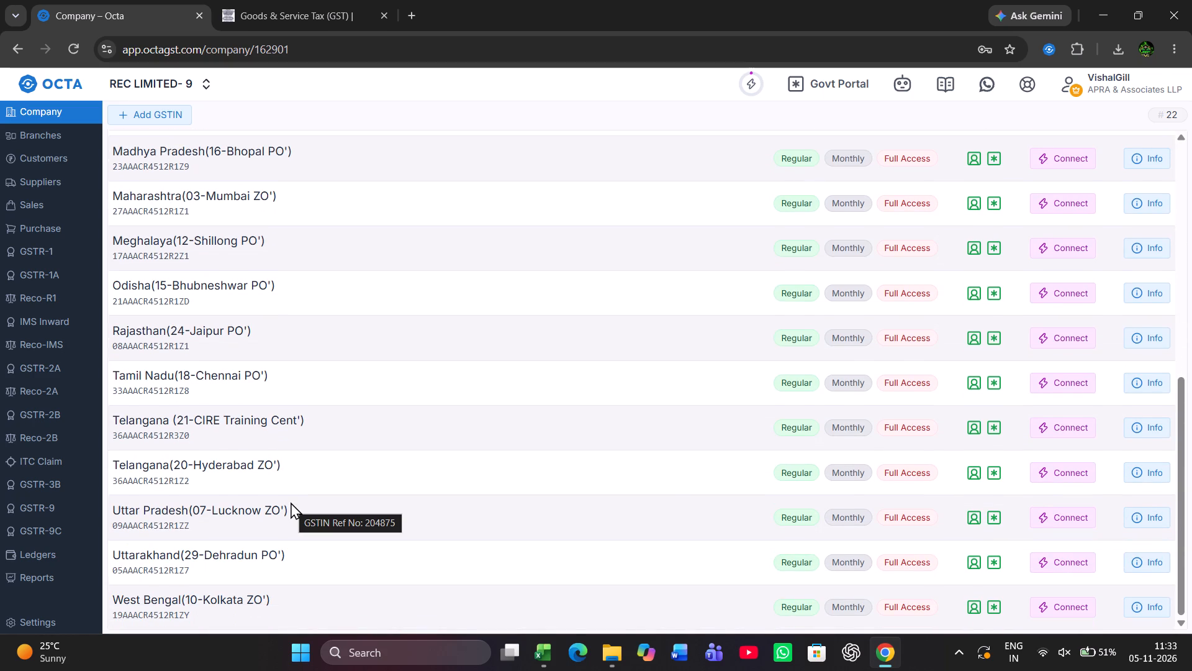
pyautogui.hotkey('alt', 'Tab')
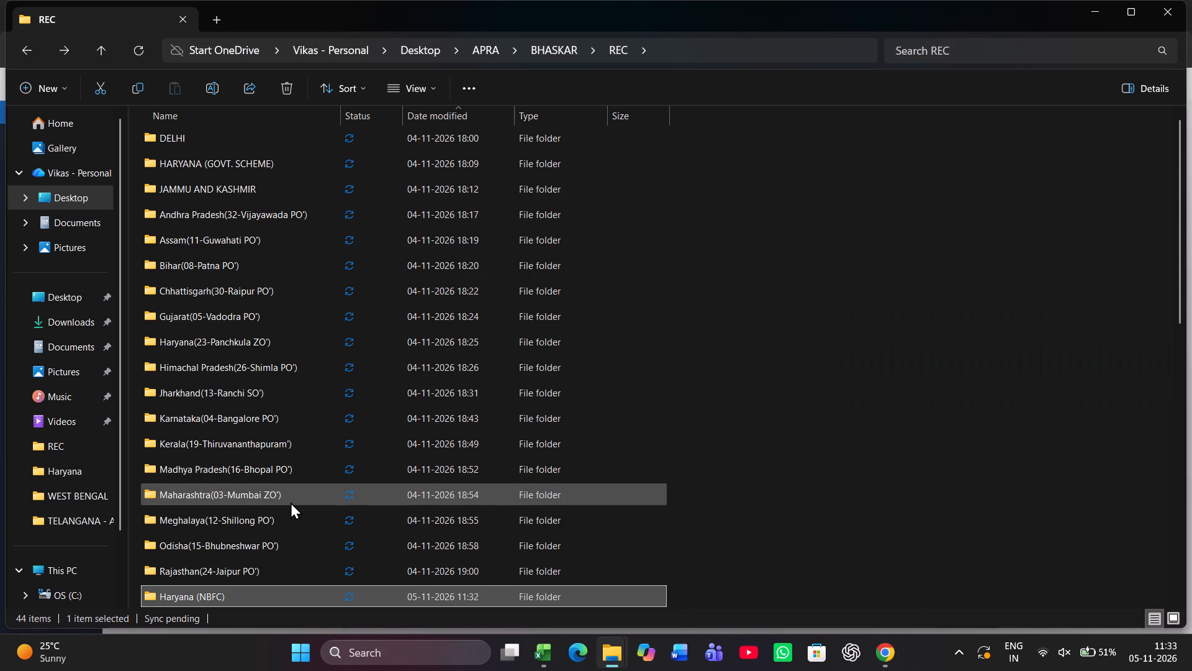
pyautogui.hotkey('alt', 'Tab')
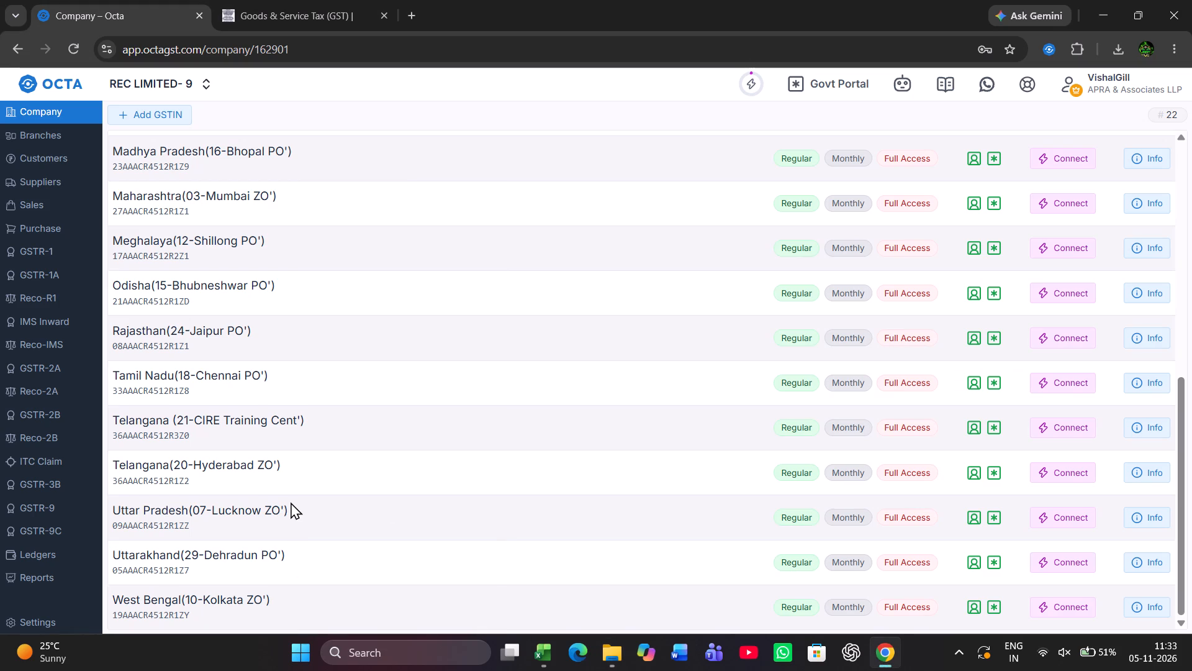
# Copy the registration name Tamil Nadu(18-Chennai PO'), create a folder with that name inside REC in File Explorer, and open it.
pyautogui.moveTo(113, 375); pyautogui.dragTo(271, 378)
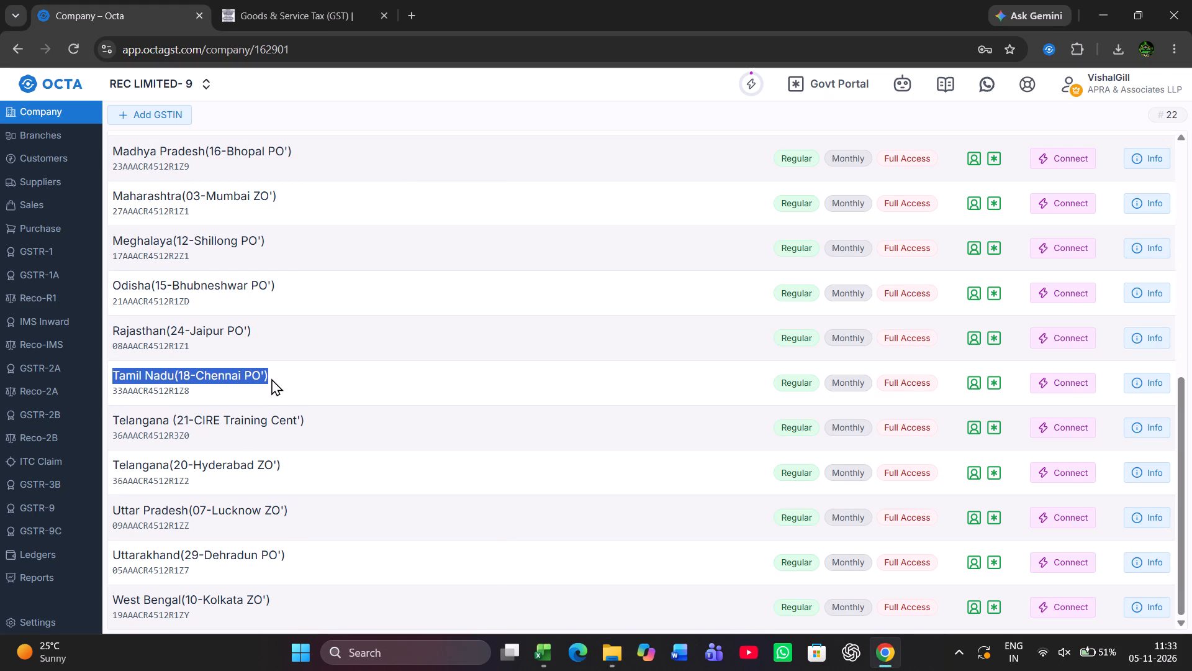
pyautogui.hotkey('ctrl', 'c')
pyautogui.hotkey('alt', 'Tab')
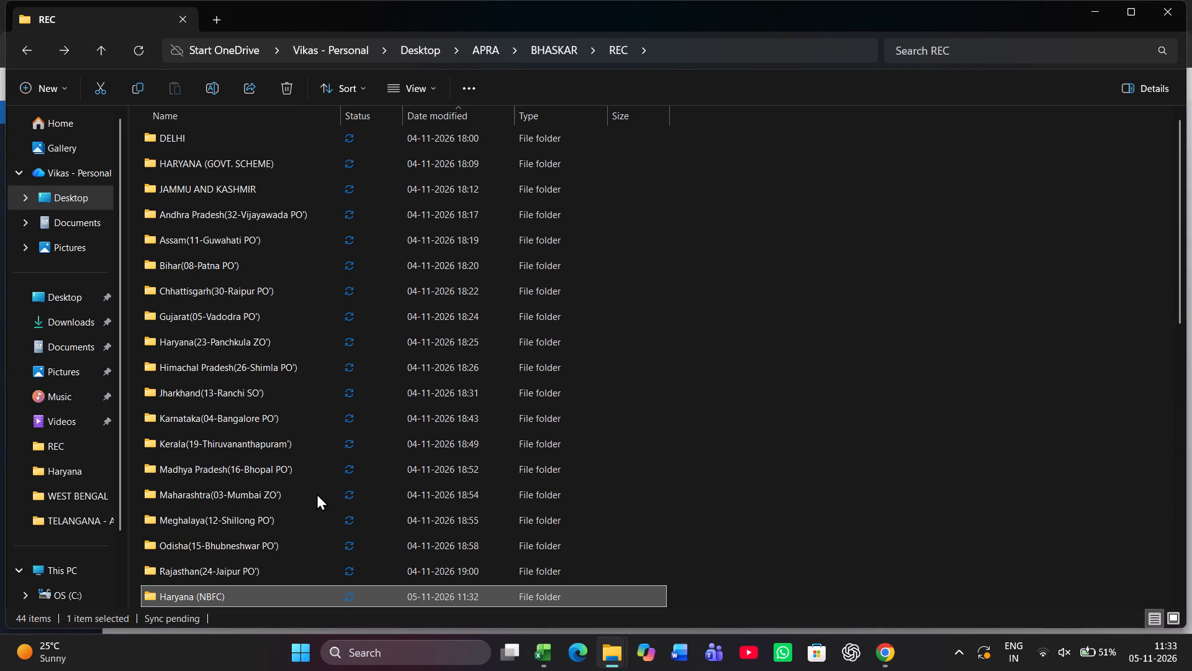
pyautogui.hotkey('ctrl', 'shift', 'n')
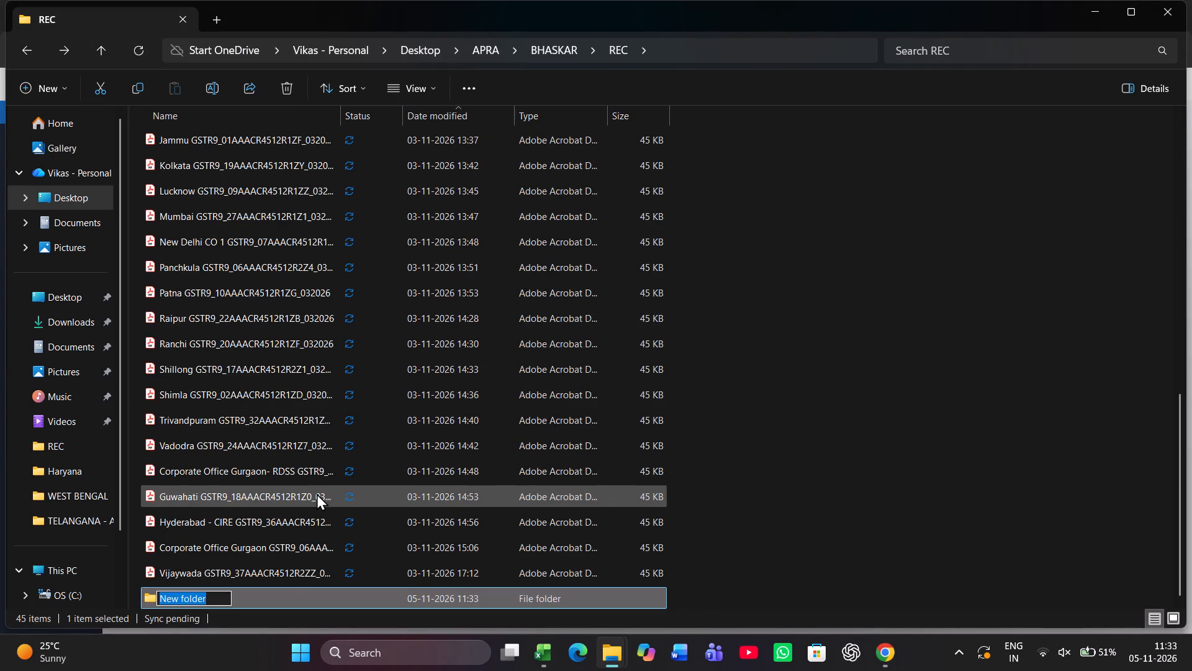
pyautogui.hotkey('ctrl', 'v')
pyautogui.press('Return')
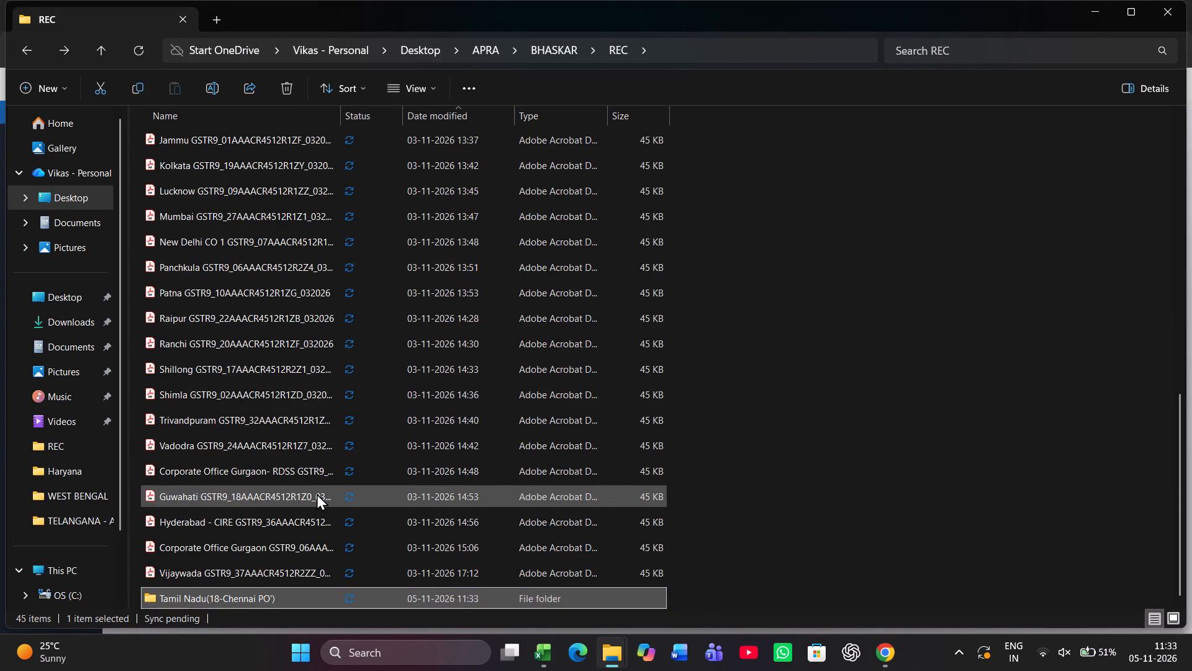
pyautogui.press('Return')
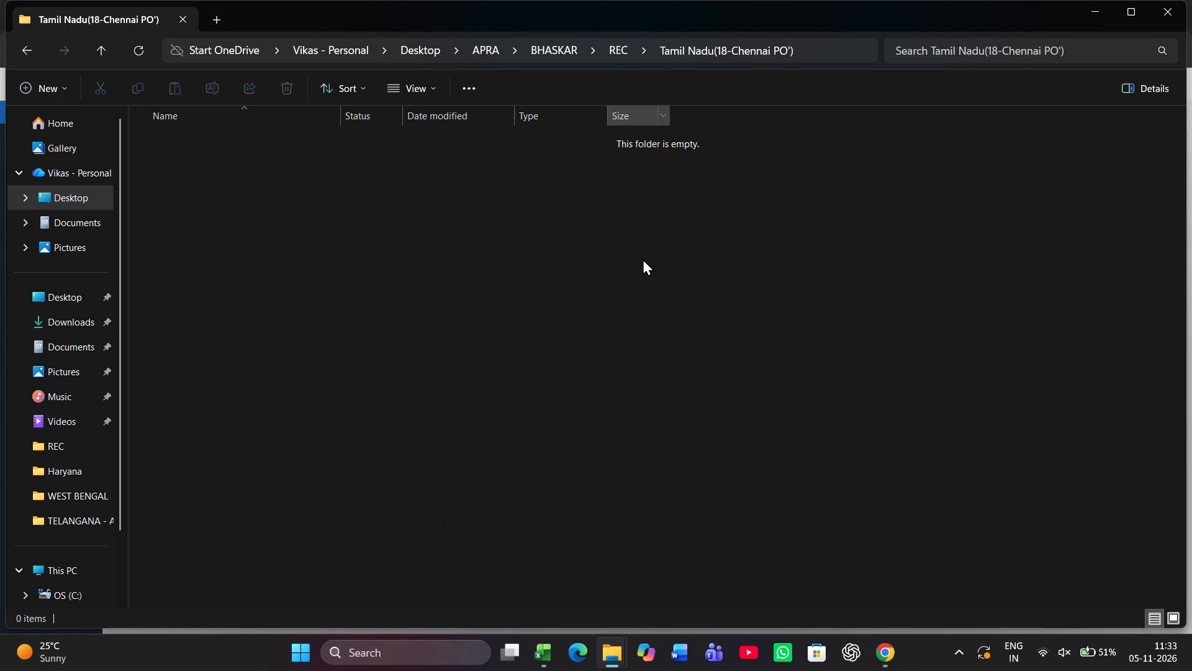
# Switch to Octa in Chrome and log in to the government portal for the Tamil Nadu(18-Chennai PO') registration.
pyautogui.hotkey('alt', 'Tab')
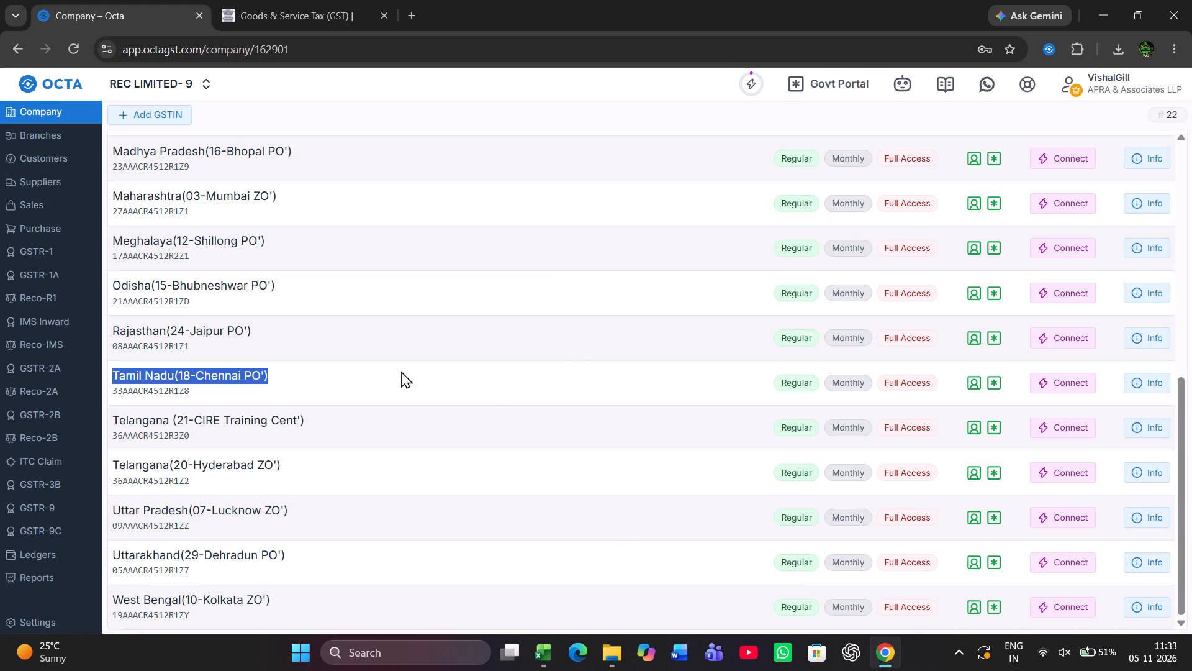
pyautogui.click(845, 78)
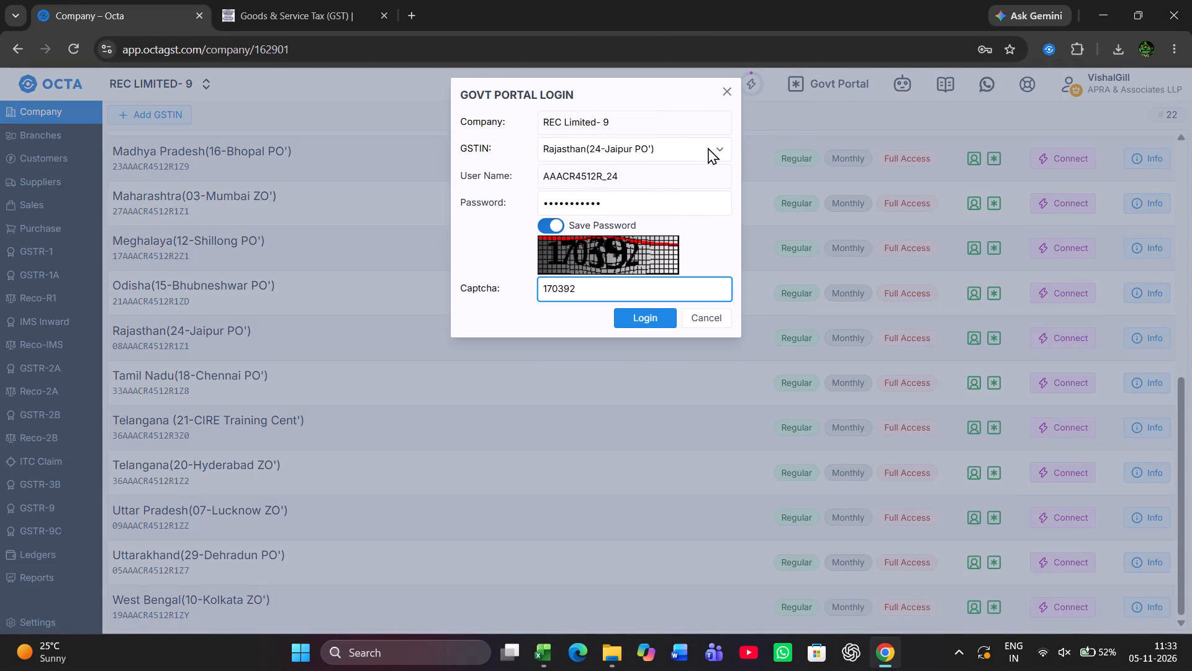
pyautogui.click(707, 147)
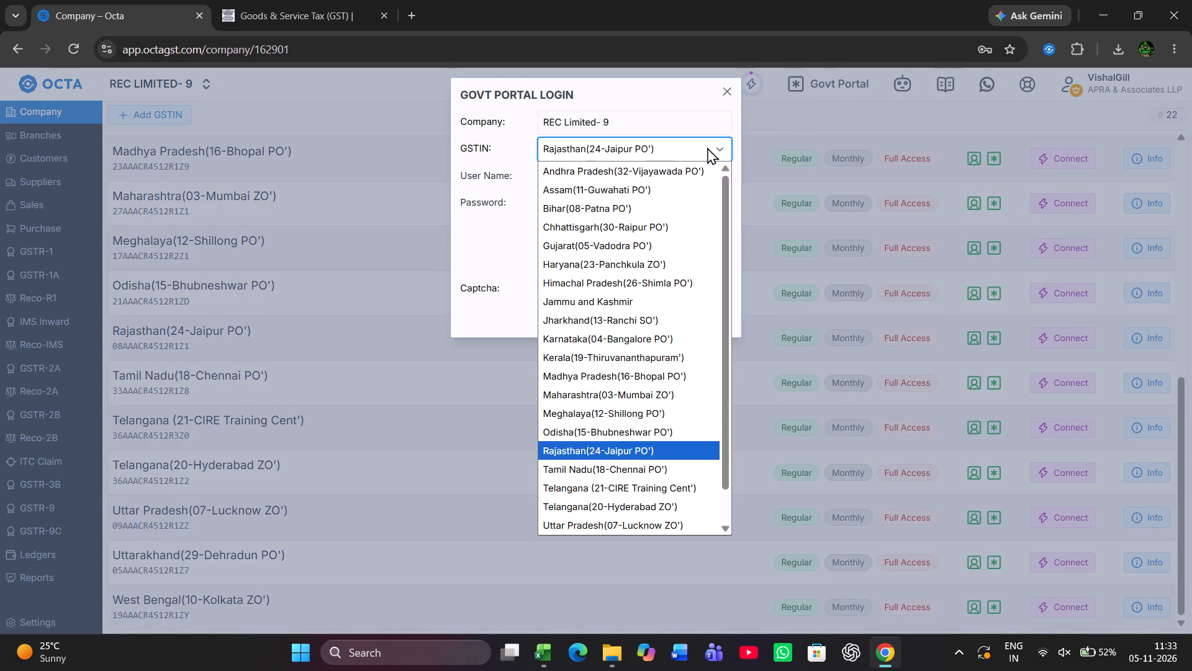
pyautogui.press('Down')
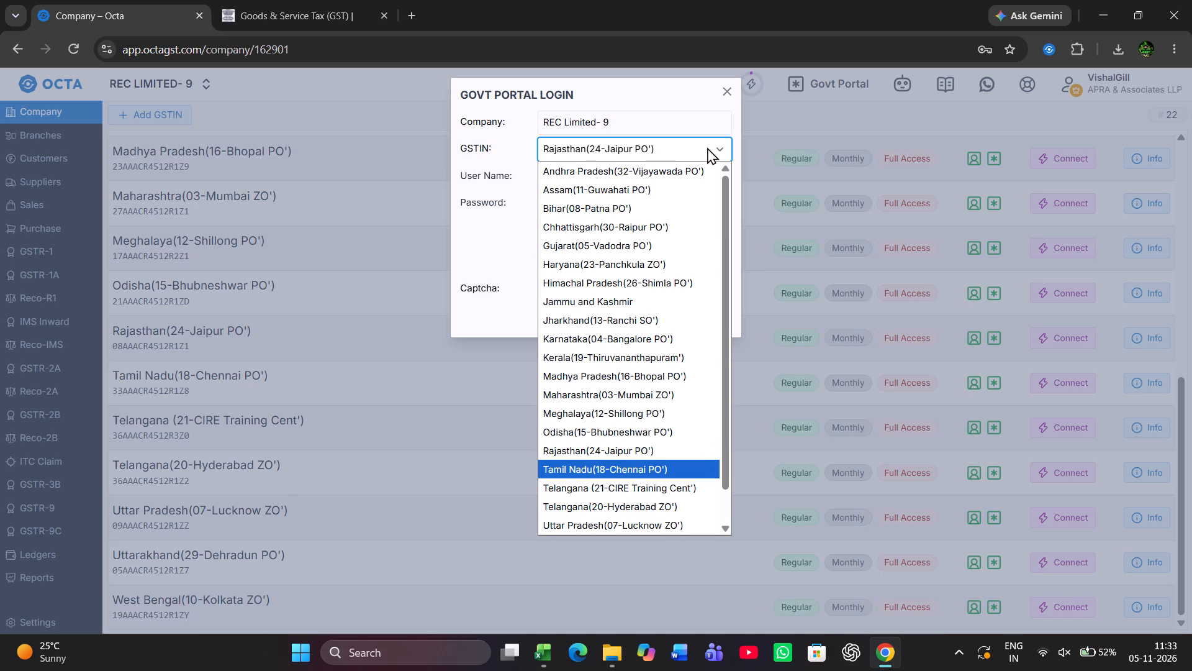
pyautogui.press('Return')
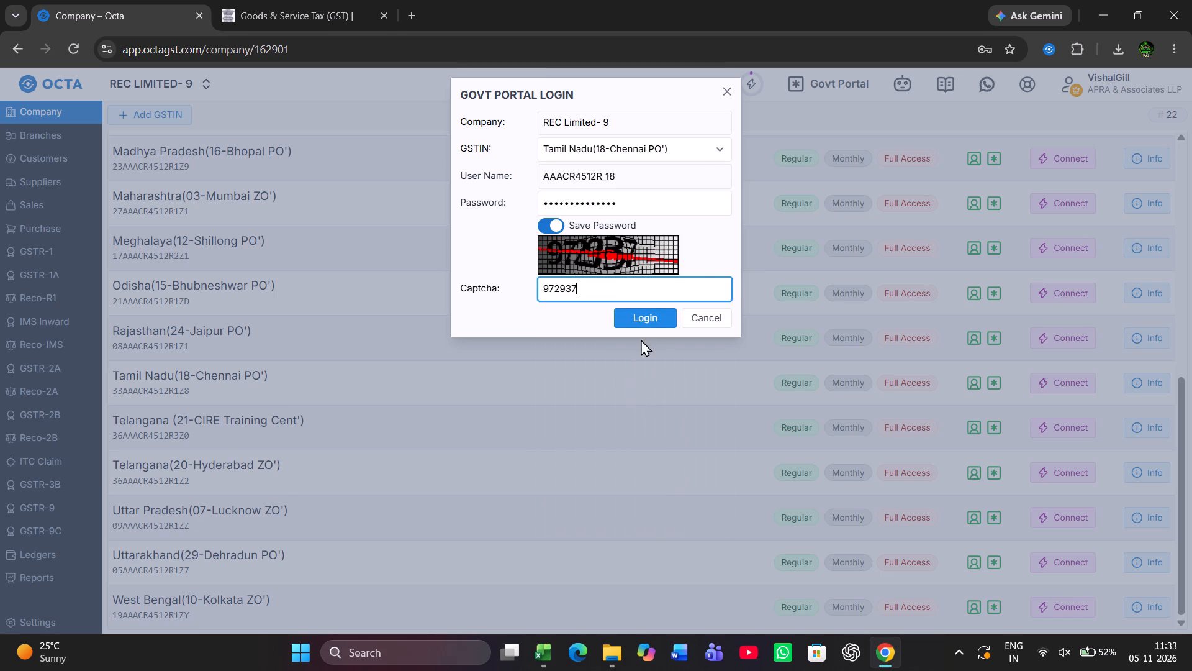
pyautogui.click(646, 324)
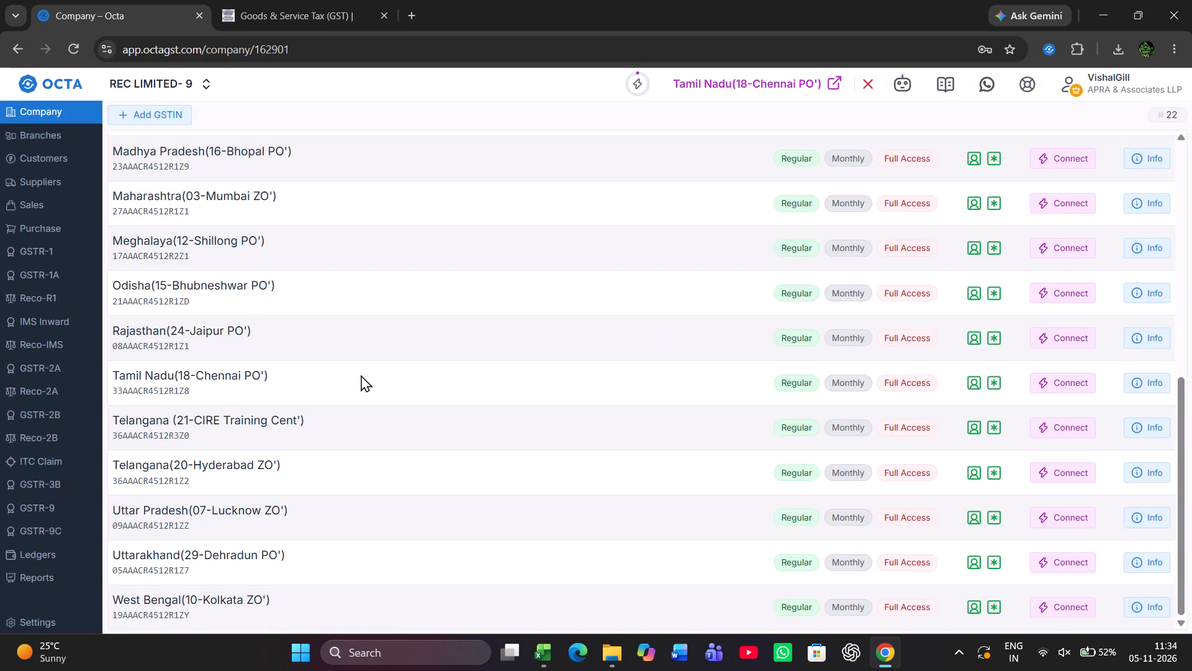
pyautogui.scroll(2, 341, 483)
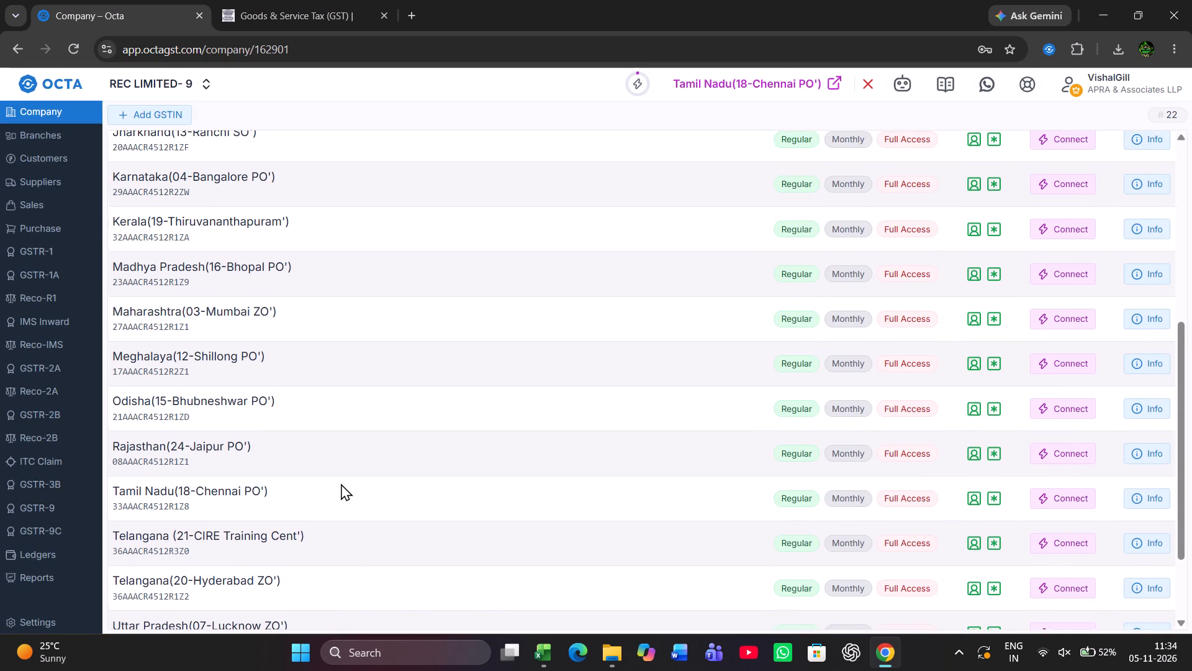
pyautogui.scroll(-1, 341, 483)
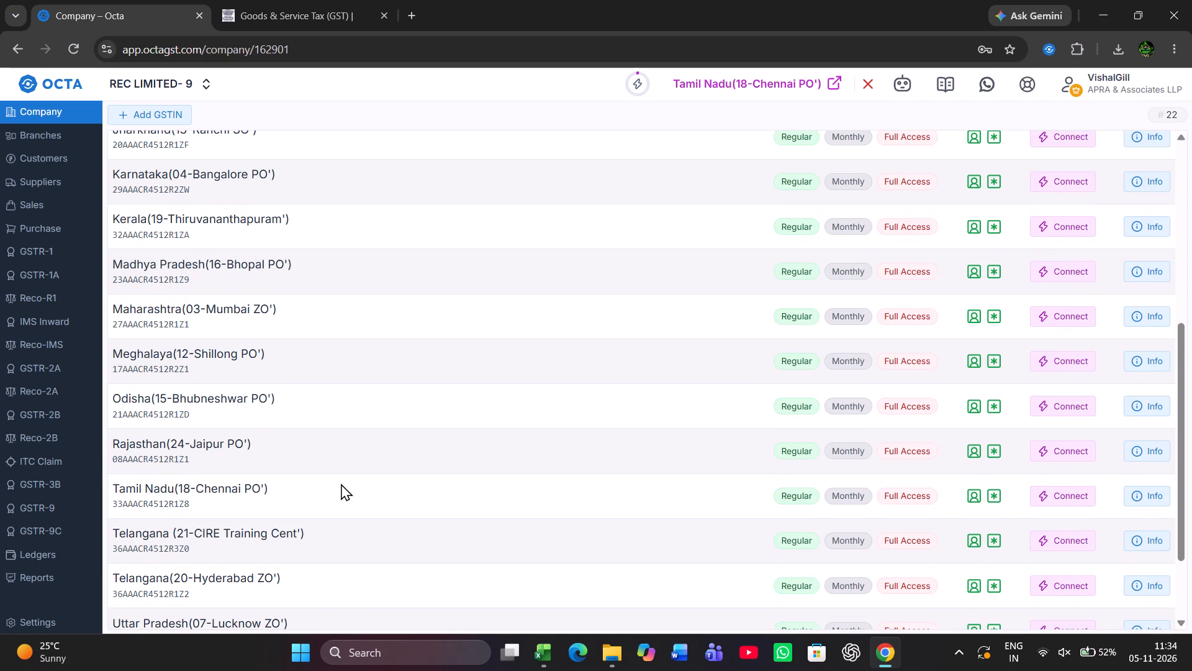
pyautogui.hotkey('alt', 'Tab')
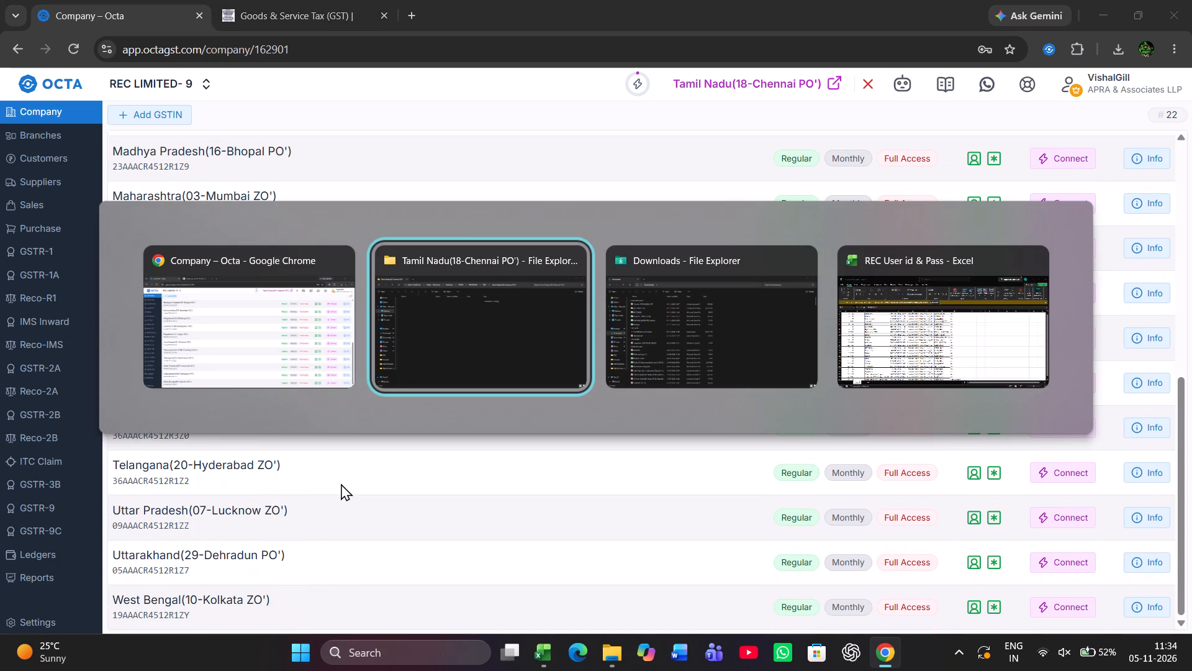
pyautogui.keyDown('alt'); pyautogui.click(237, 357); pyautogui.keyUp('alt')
# Open the GST portal for the Tamil Nadu registration, dismiss the announcement, and search annual returns for financial year 2025-26.
pyautogui.click(763, 86)
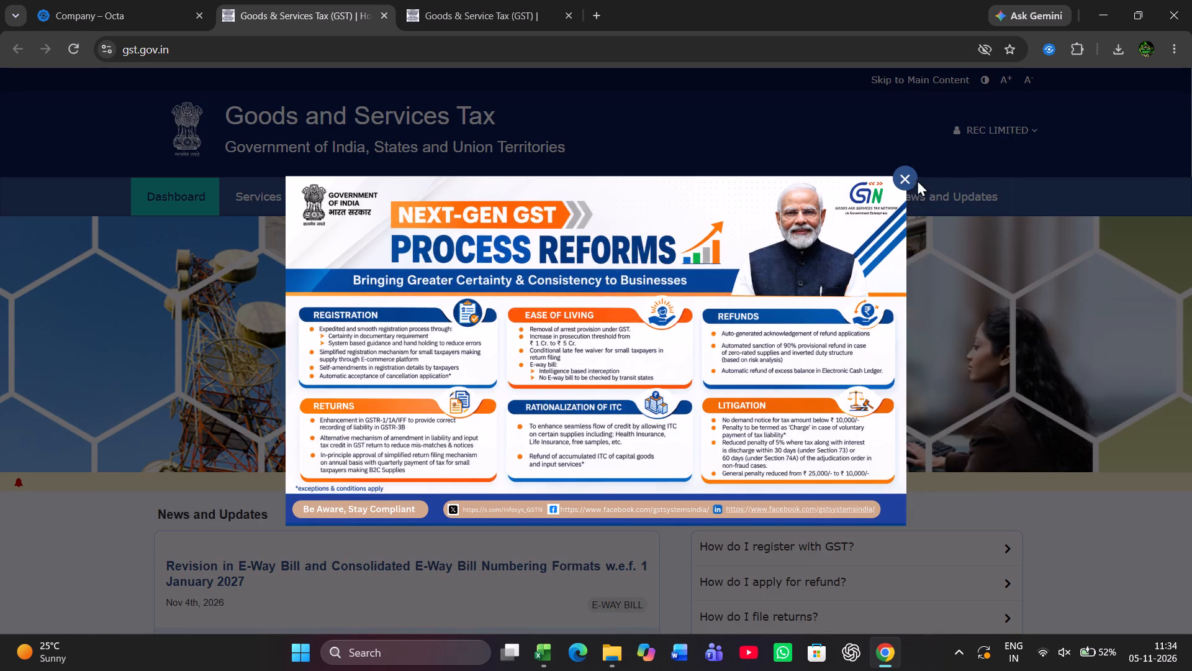
pyautogui.click(893, 183)
pyautogui.click(902, 180)
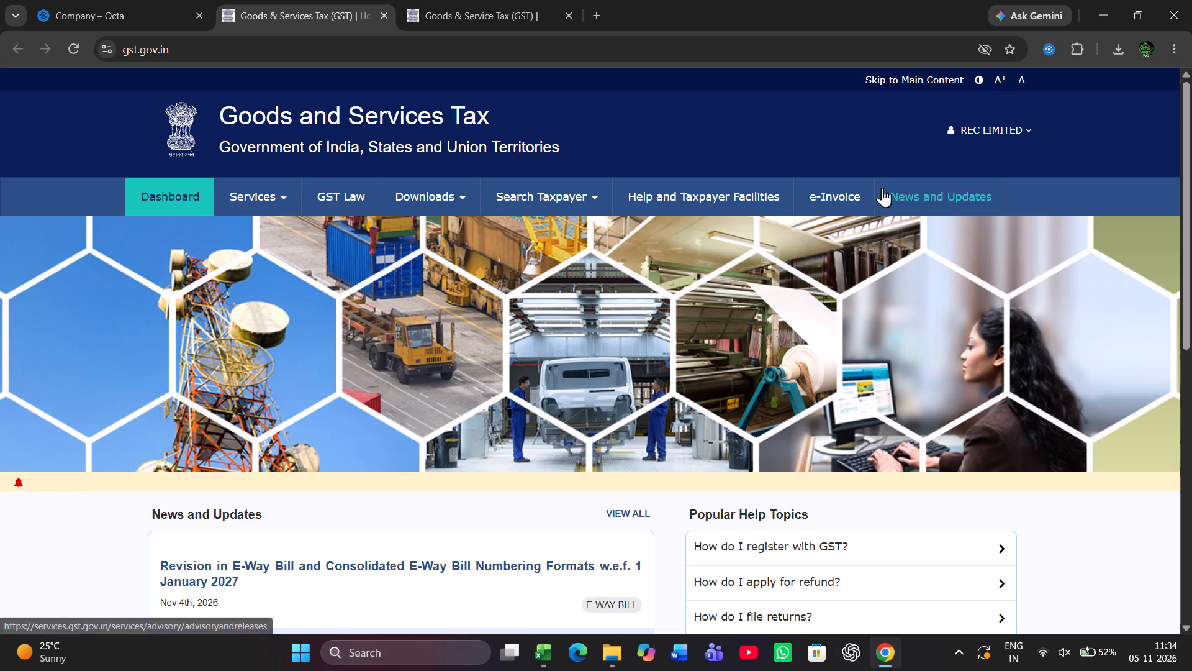
pyautogui.click(238, 194)
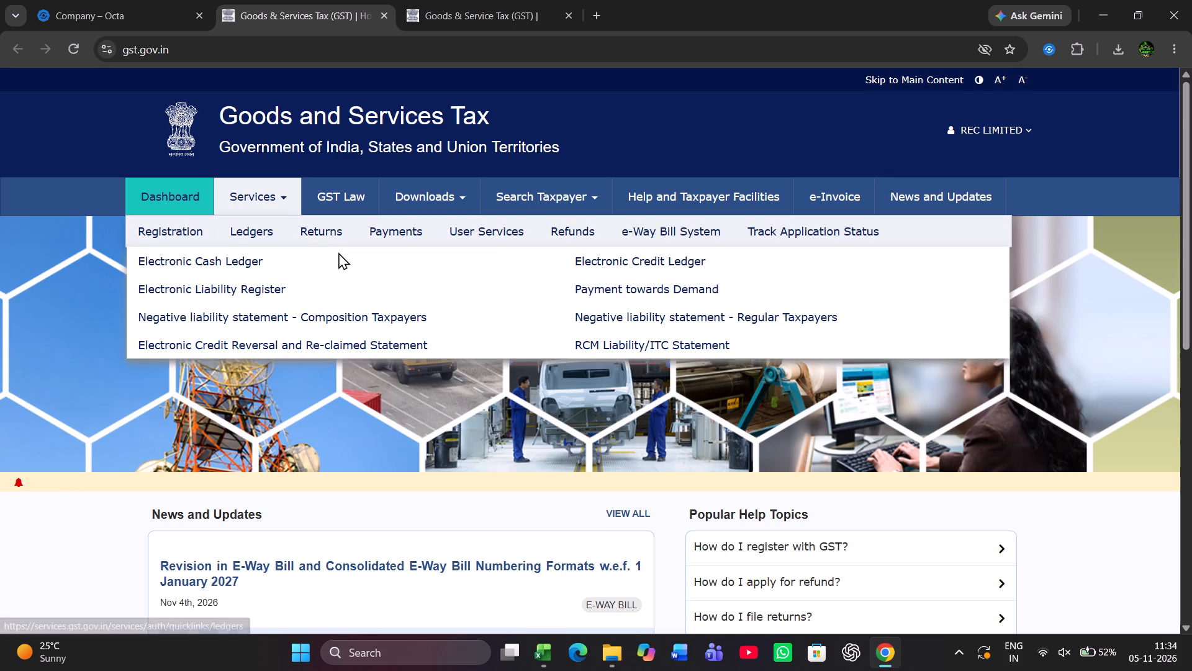
pyautogui.click(619, 322)
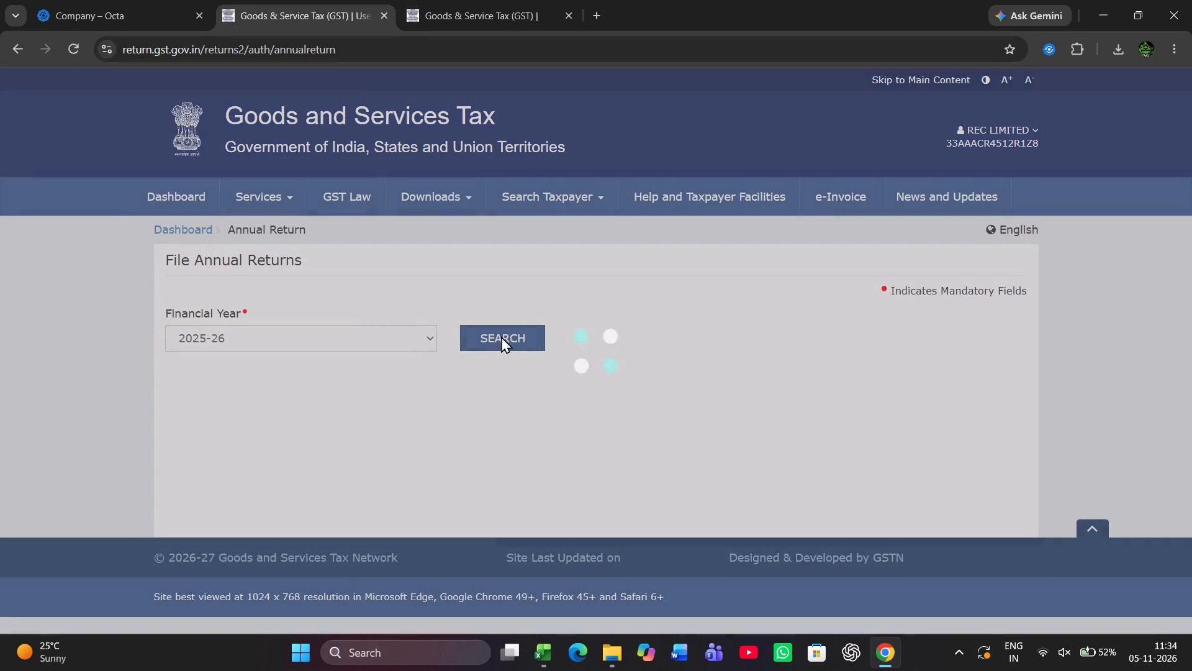
pyautogui.click(492, 340)
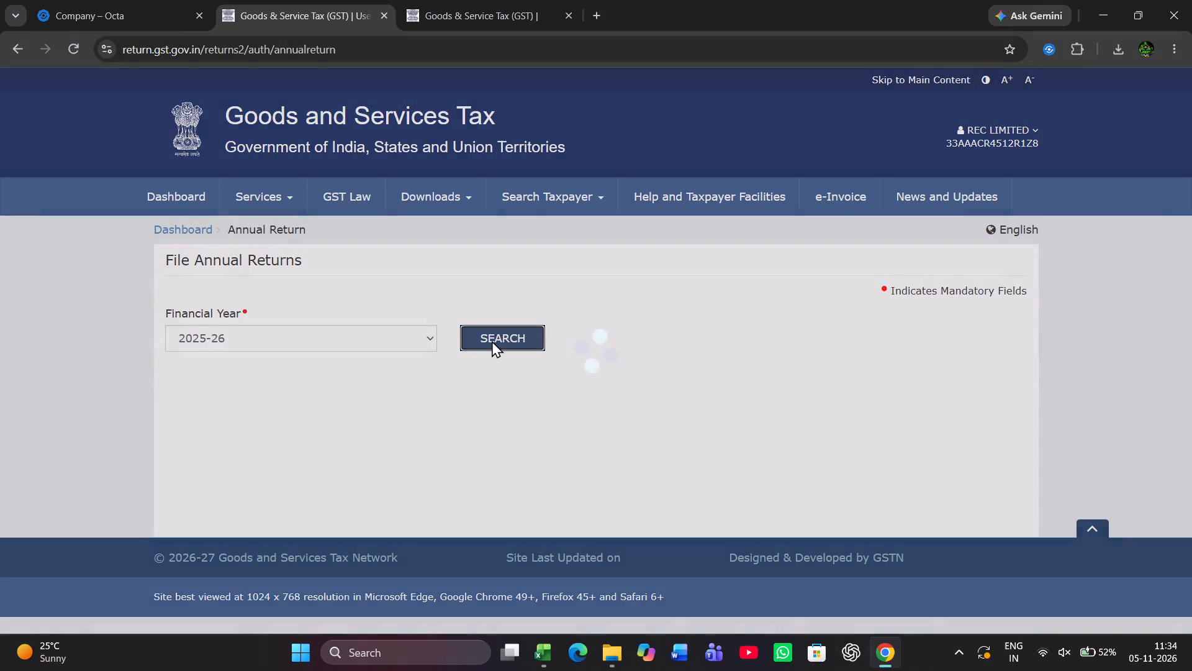
# Open the GSTR-9 annual return for online preparation and proceed with No for filing a Nil return.
pyautogui.scroll(-3, 492, 340)
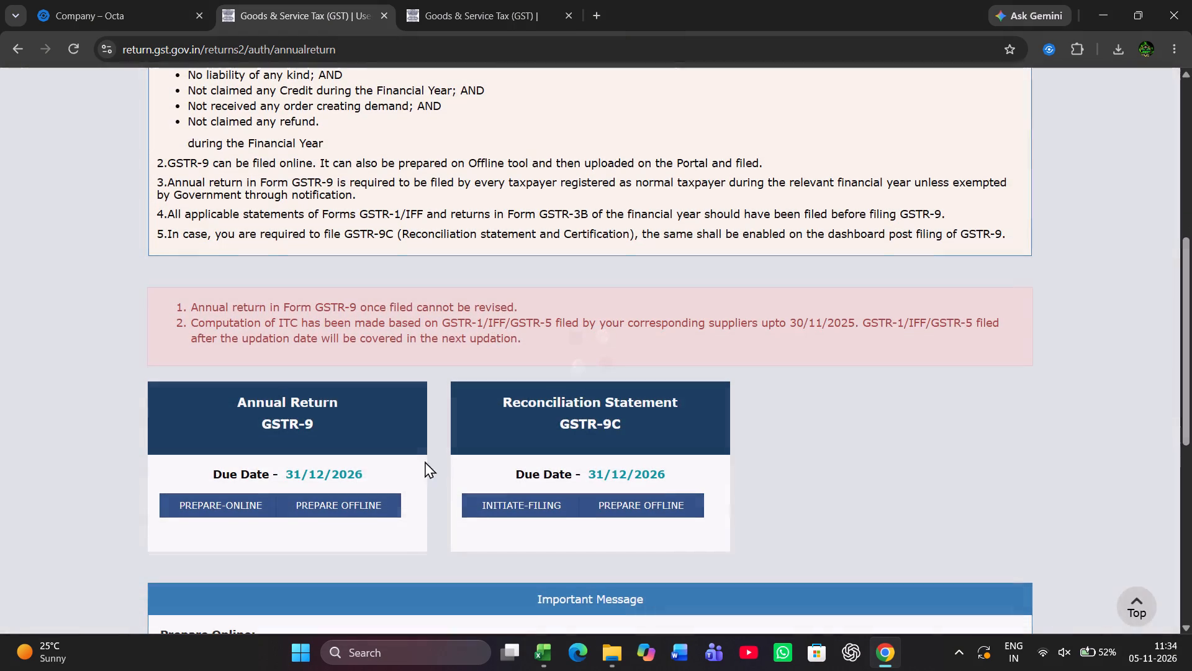
pyautogui.click(317, 413)
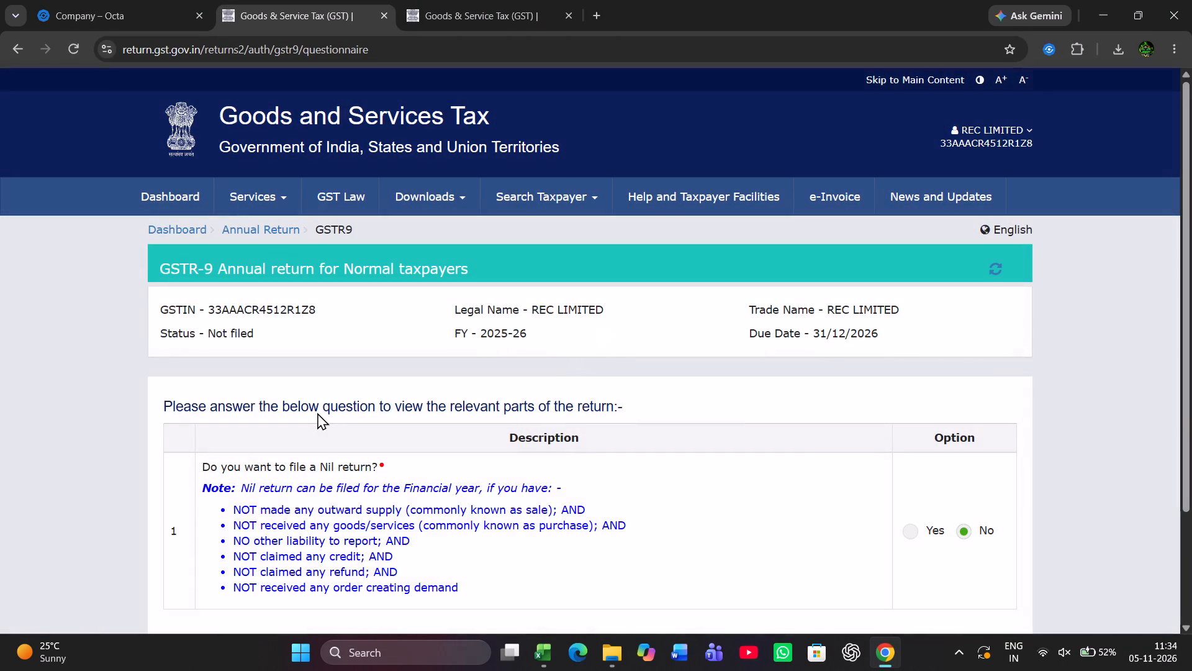
pyautogui.scroll(-3, 482, 445)
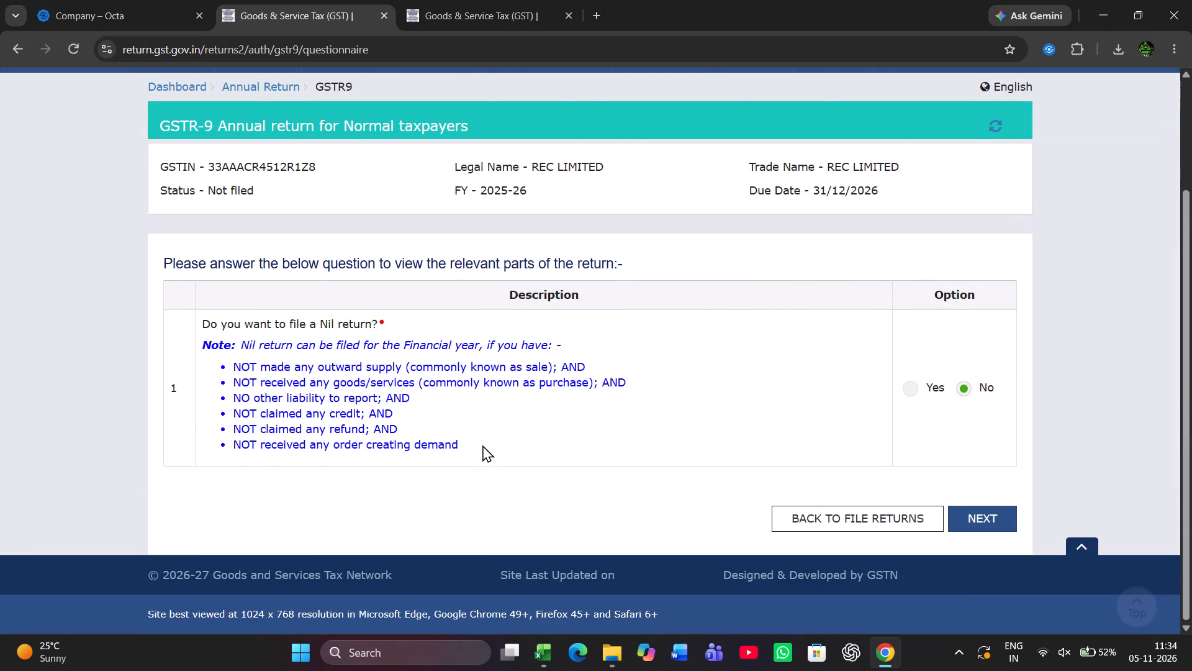
pyautogui.click(980, 516)
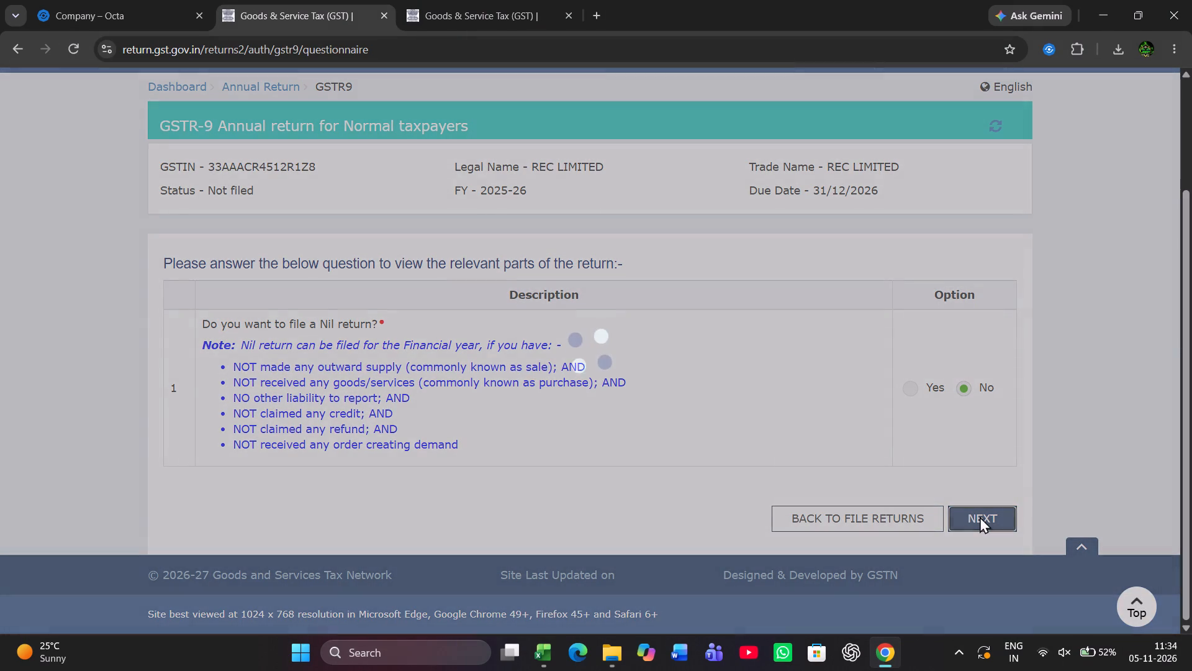
# Download the GSTR-9 system computed summary, the GSTR-1/1A/IFF summary and the GSTR-3B summary as PDFs.
pyautogui.scroll(-4, 500, 469)
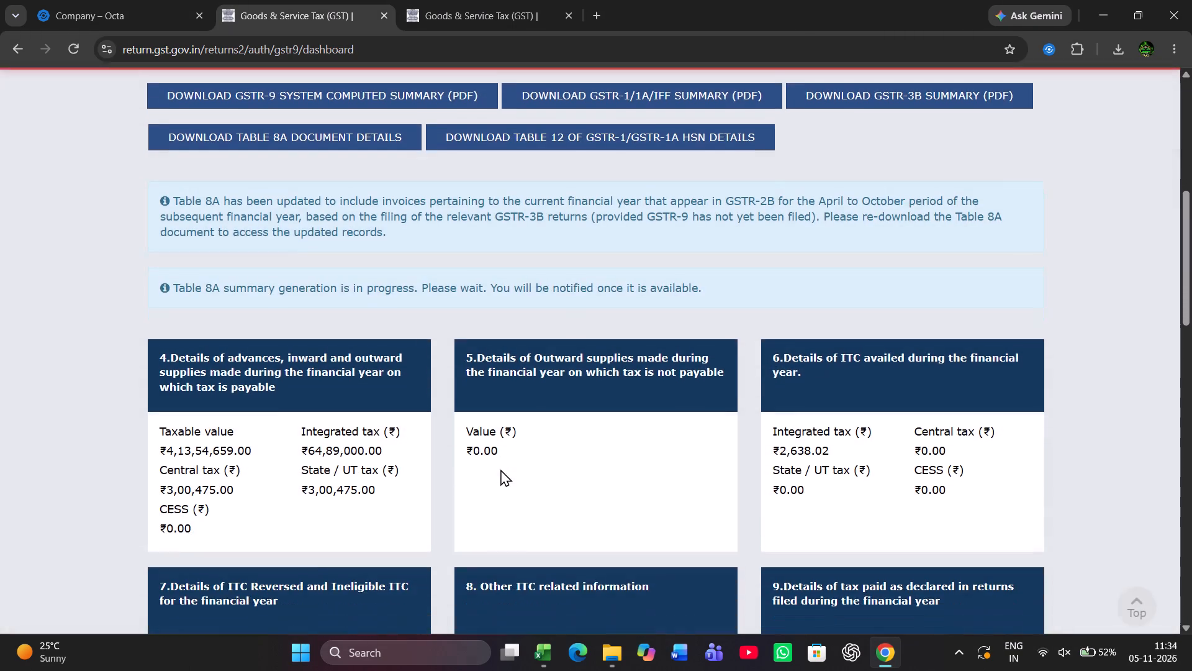
pyautogui.scroll(4, 380, 334)
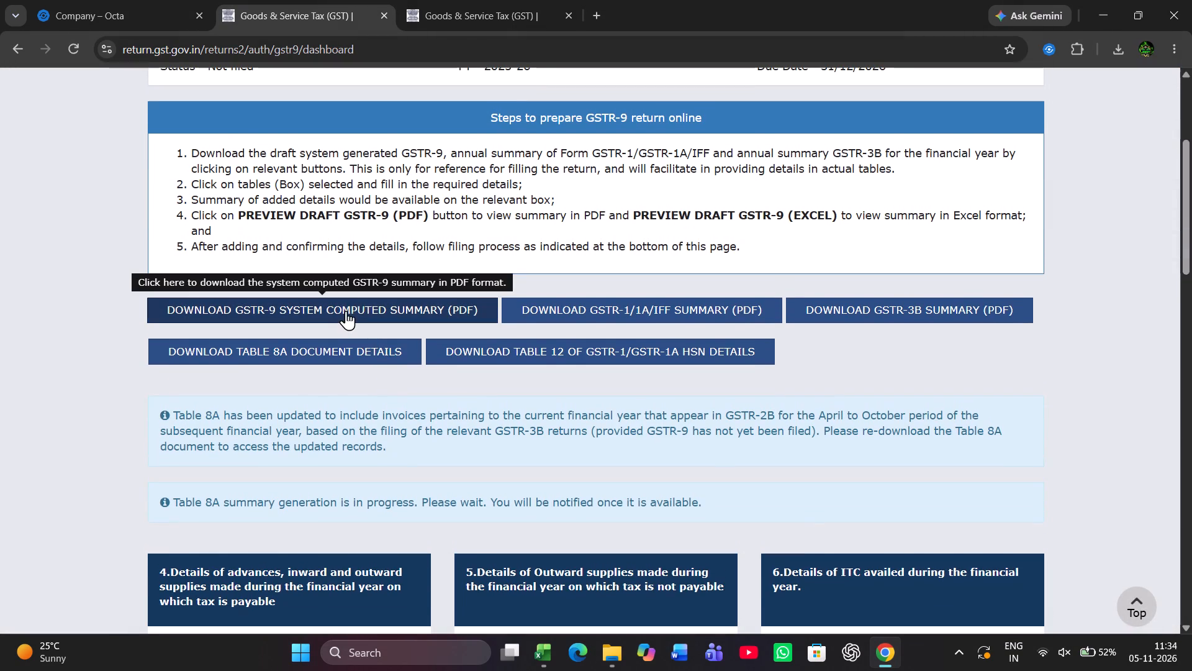
pyautogui.click(345, 312)
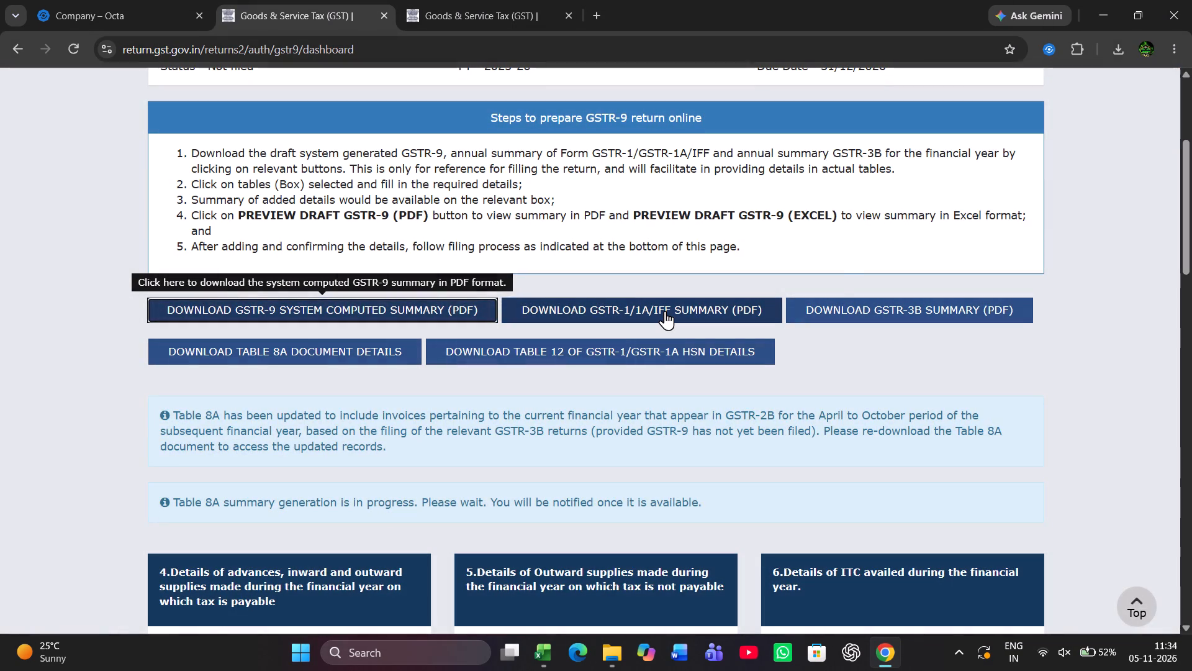
pyautogui.click(665, 311)
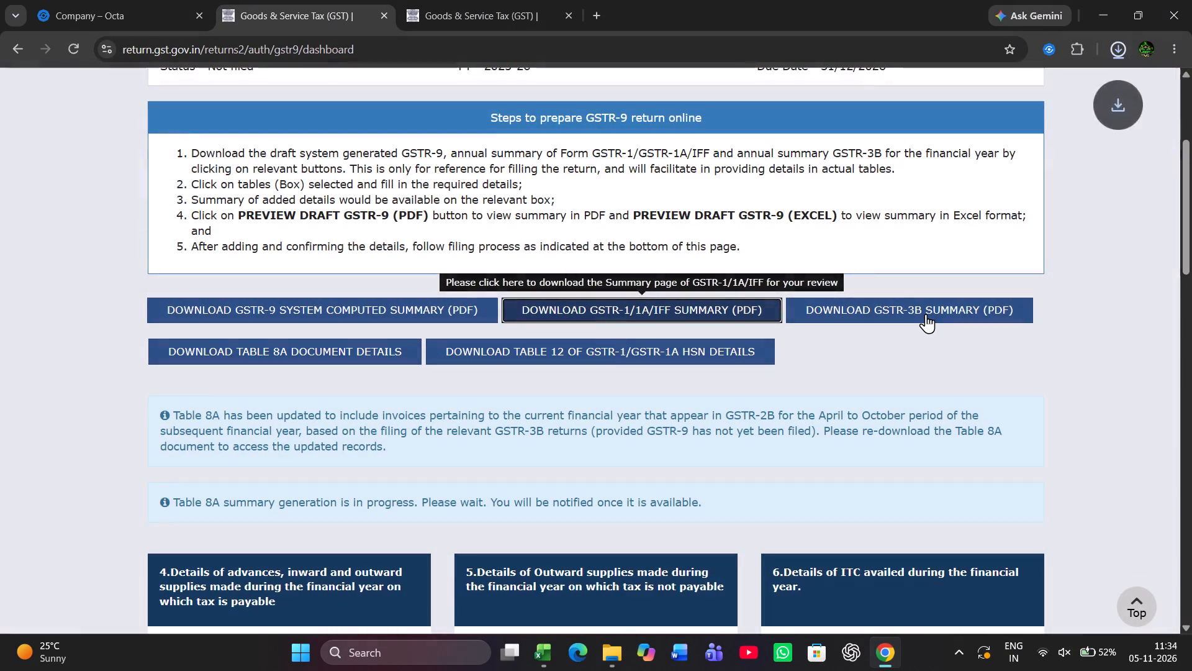
pyautogui.click(926, 314)
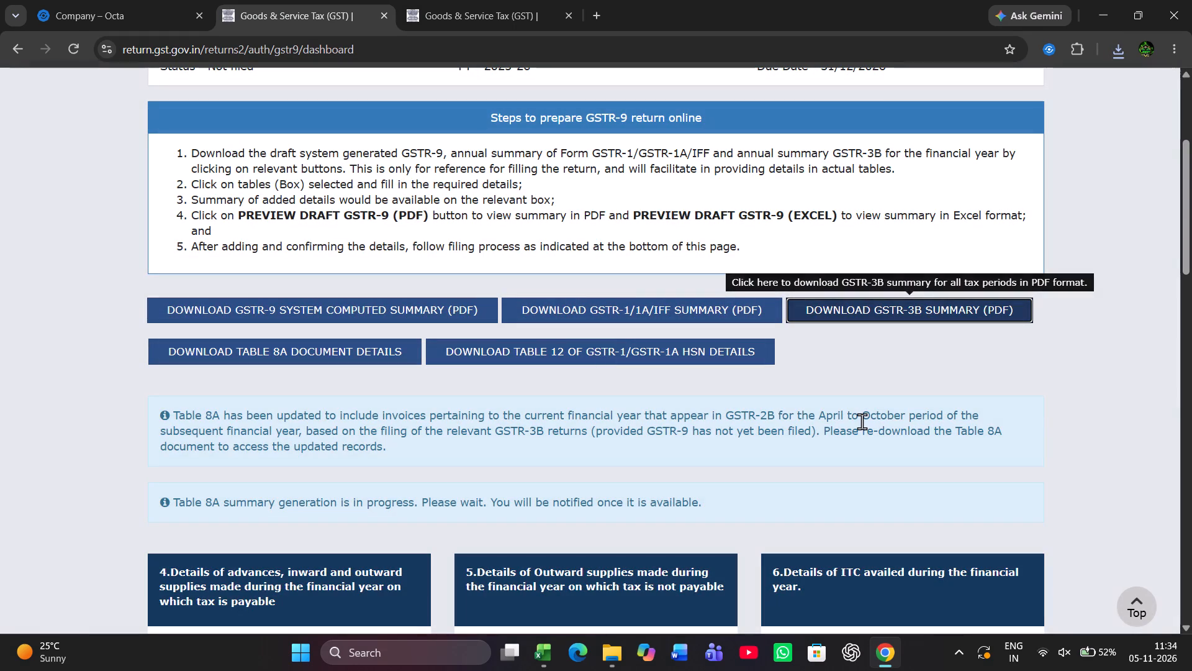
# Move the three downloaded GSTR PDFs from Downloads into the Tamil Nadu(18-Chennai PO') folder, and go back to REC.
pyautogui.hotkey('alt', 'Tab')
pyautogui.hotkey('alt', 'Tab')
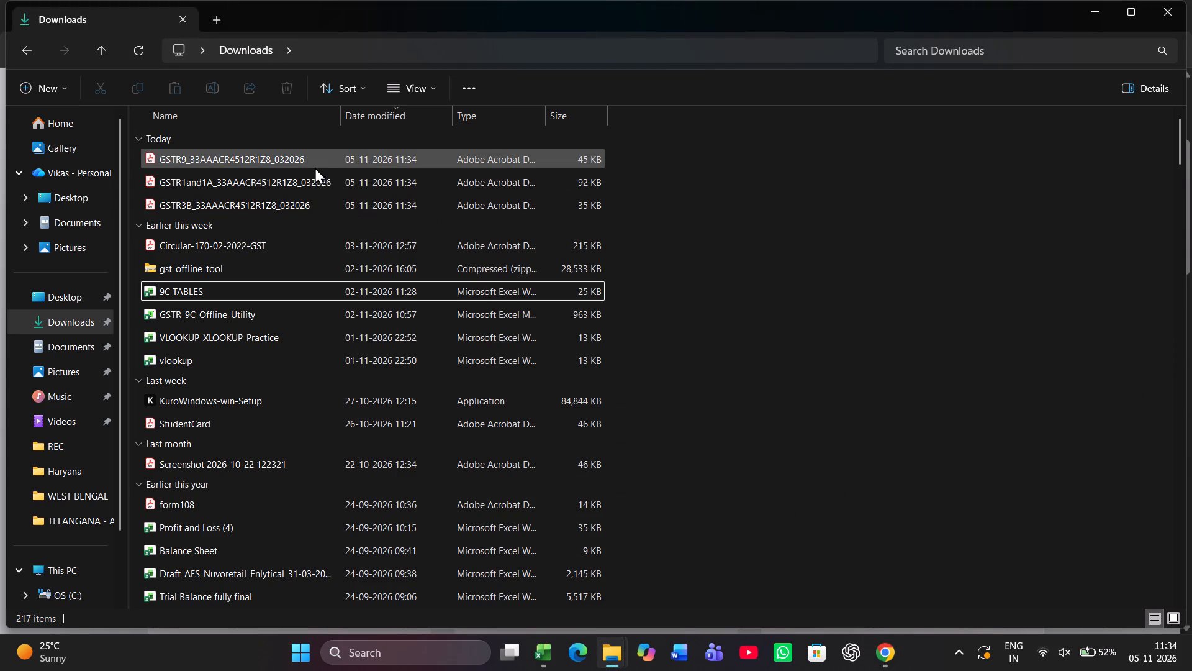
pyautogui.click(324, 158)
pyautogui.hotkey('shift', 'Down')
pyautogui.hotkey('shift', 'Down')
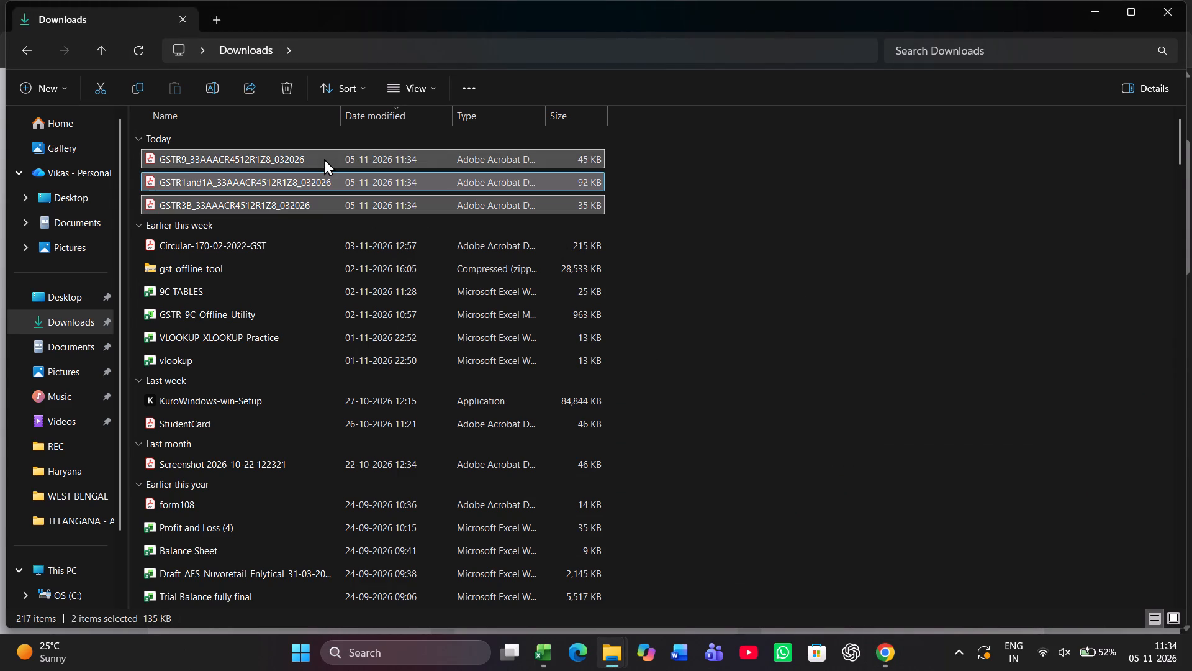
pyautogui.hotkey('ctrl', 'x')
pyautogui.hotkey('alt', 'Tab')
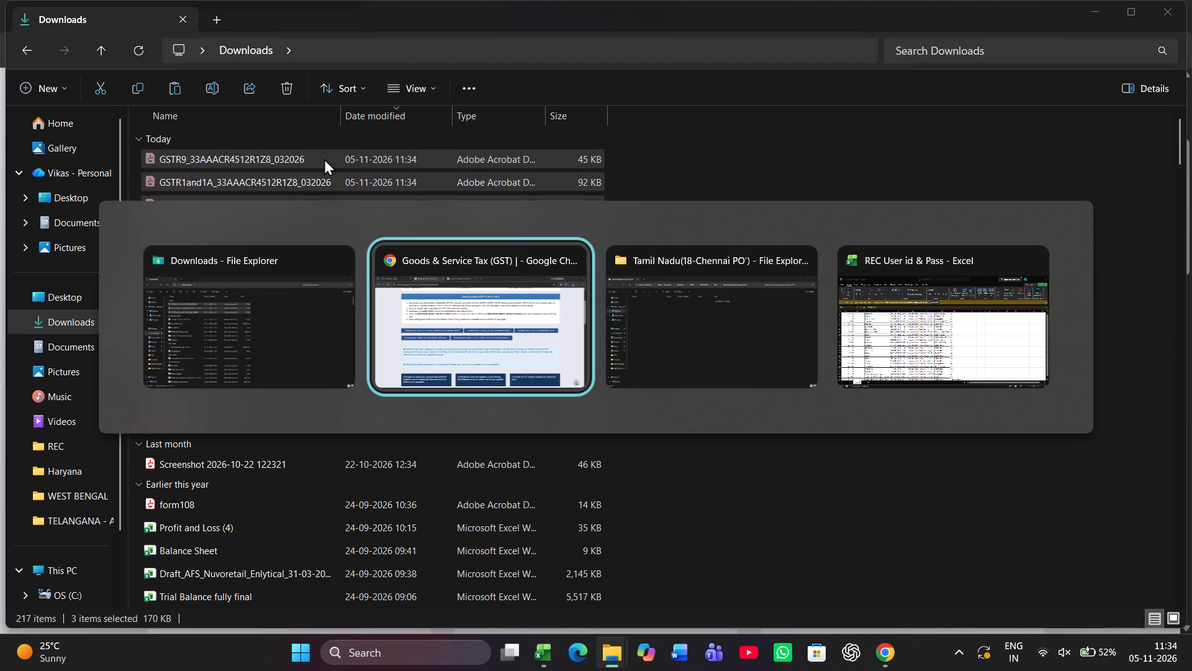
pyautogui.hotkey('alt', 'Tab')
pyautogui.hotkey('ctrl', 'v')
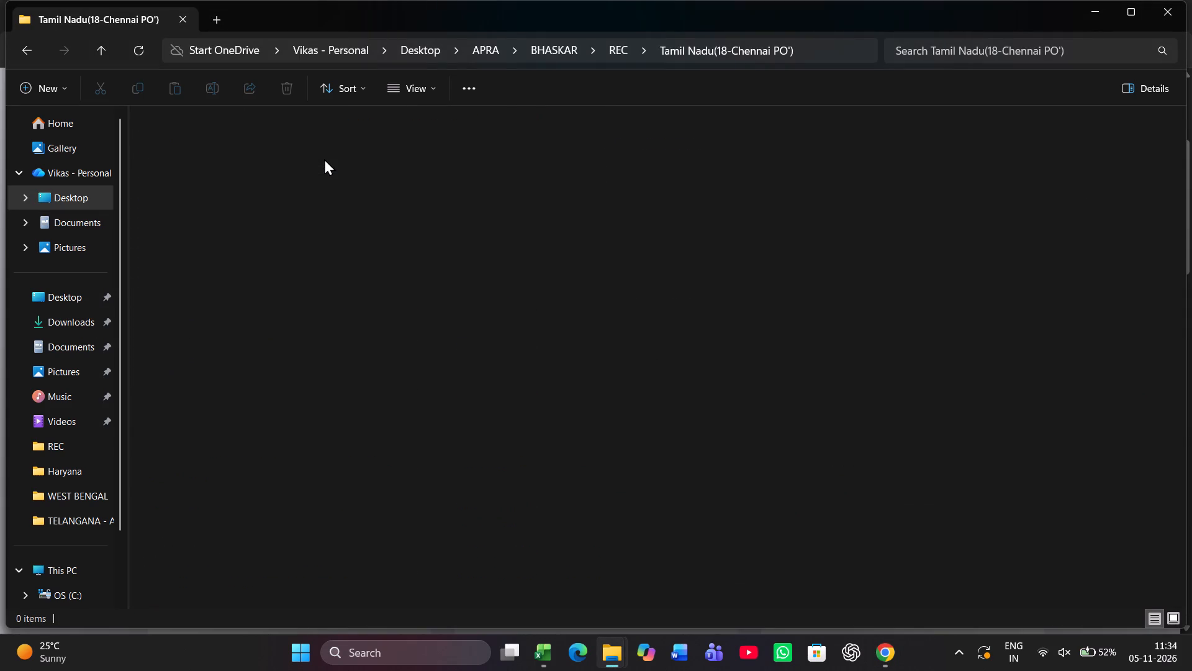
pyautogui.press('BackSpace')
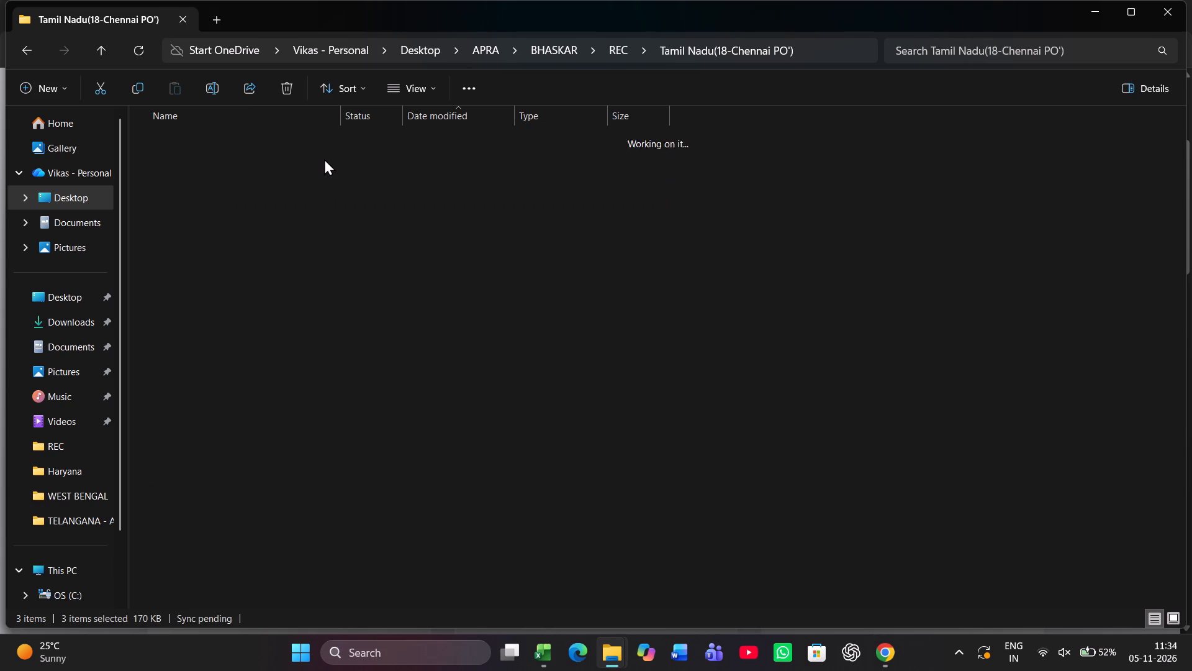
# Copy the registration name Telangana (21-CIRE Training Cent') from Octa and create a folder with that name in REC.
pyautogui.hotkey('alt', 'Tab')
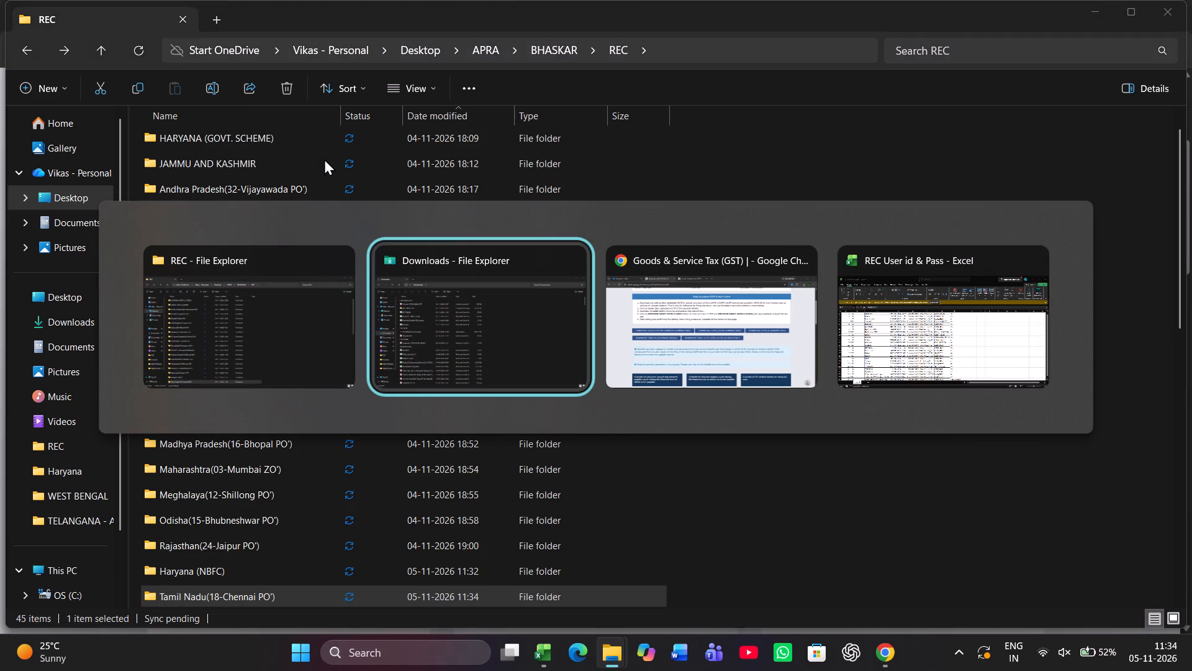
pyautogui.hotkey('alt', 'Tab')
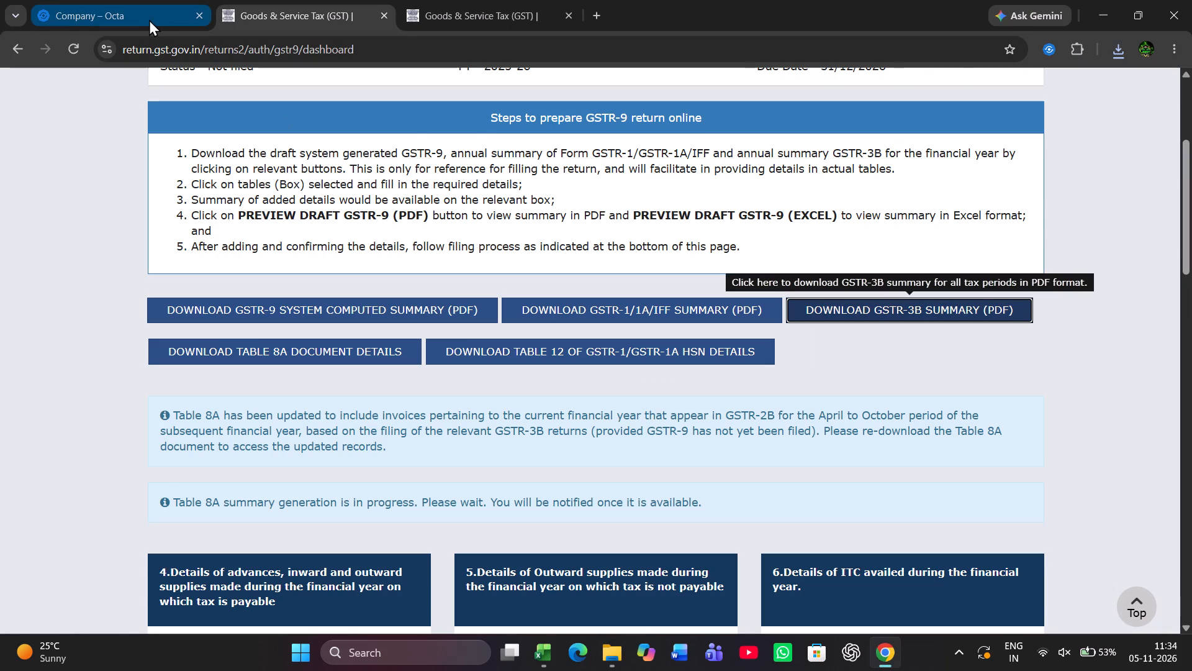
pyautogui.click(149, 19)
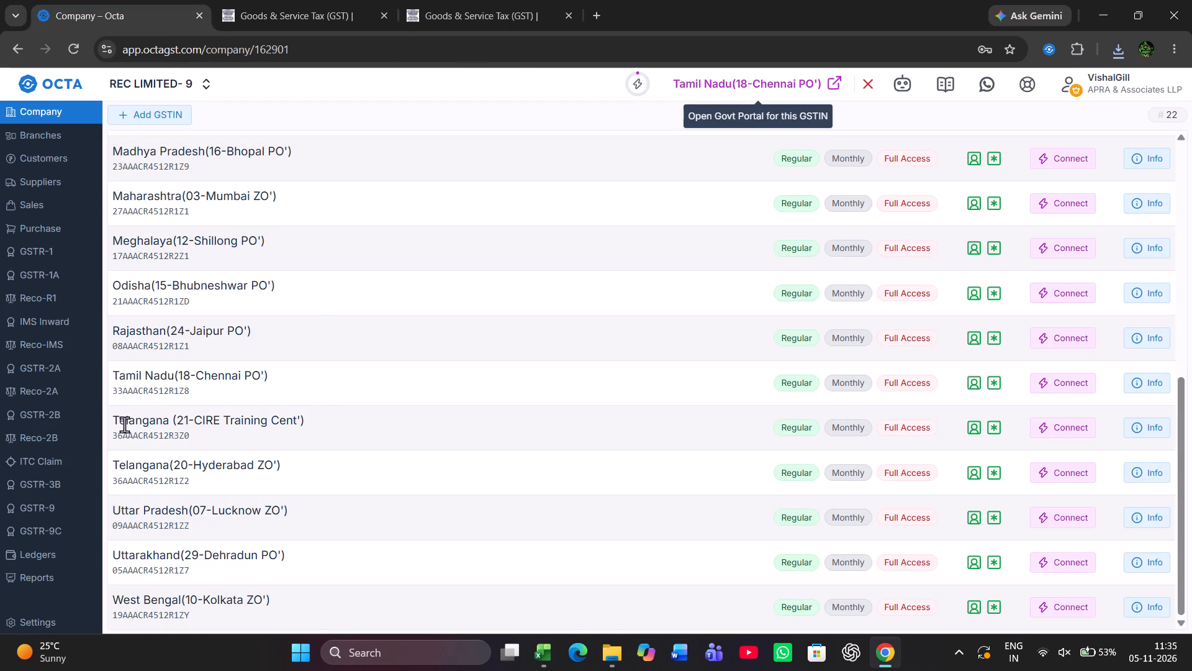
pyautogui.moveTo(115, 422); pyautogui.dragTo(198, 416)
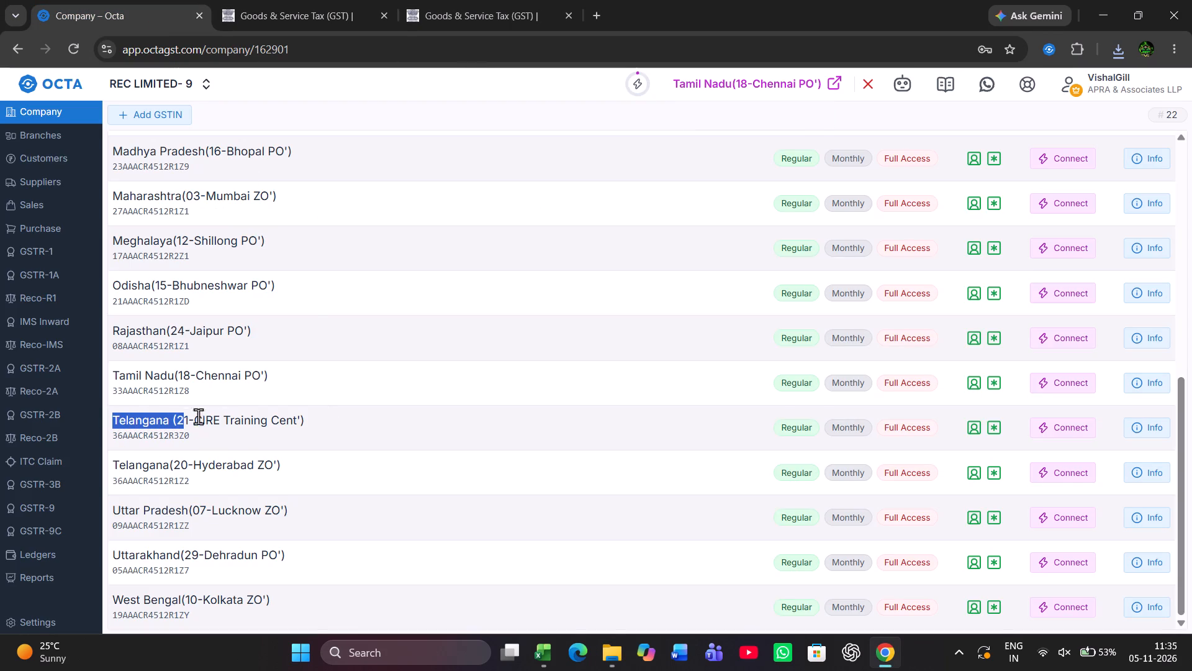
pyautogui.moveTo(198, 416); pyautogui.dragTo(306, 420)
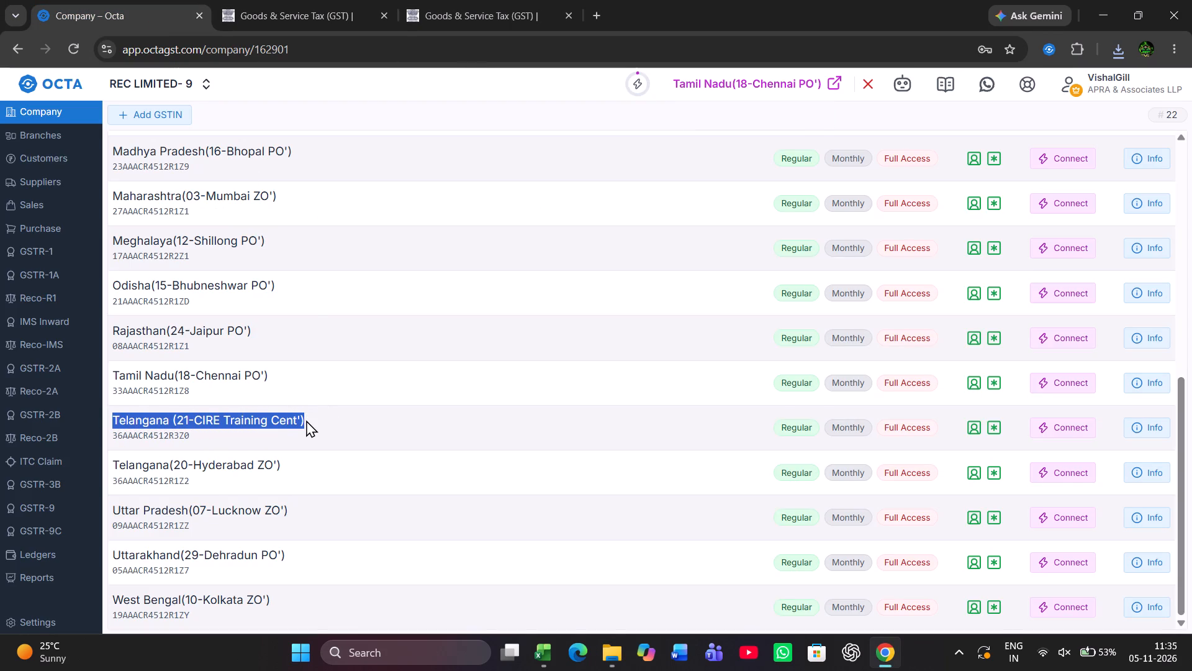
pyautogui.hotkey('ctrl', 'c')
pyautogui.hotkey('alt', 'Tab')
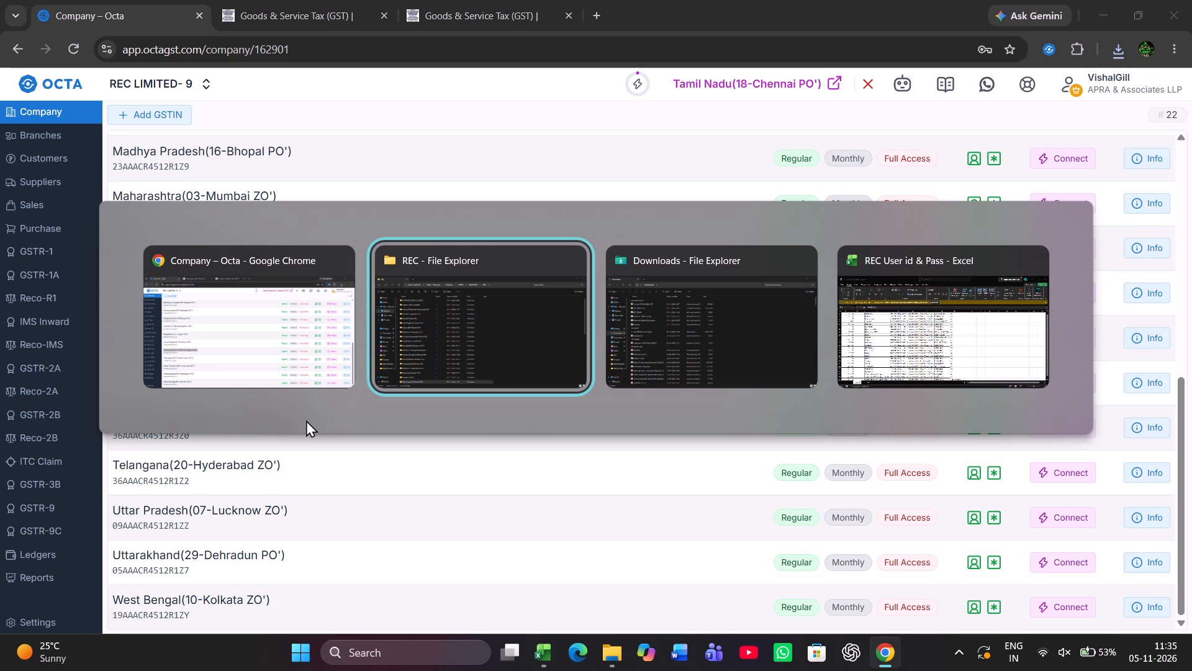
pyautogui.hotkey('ctrl', 'shift', 'n')
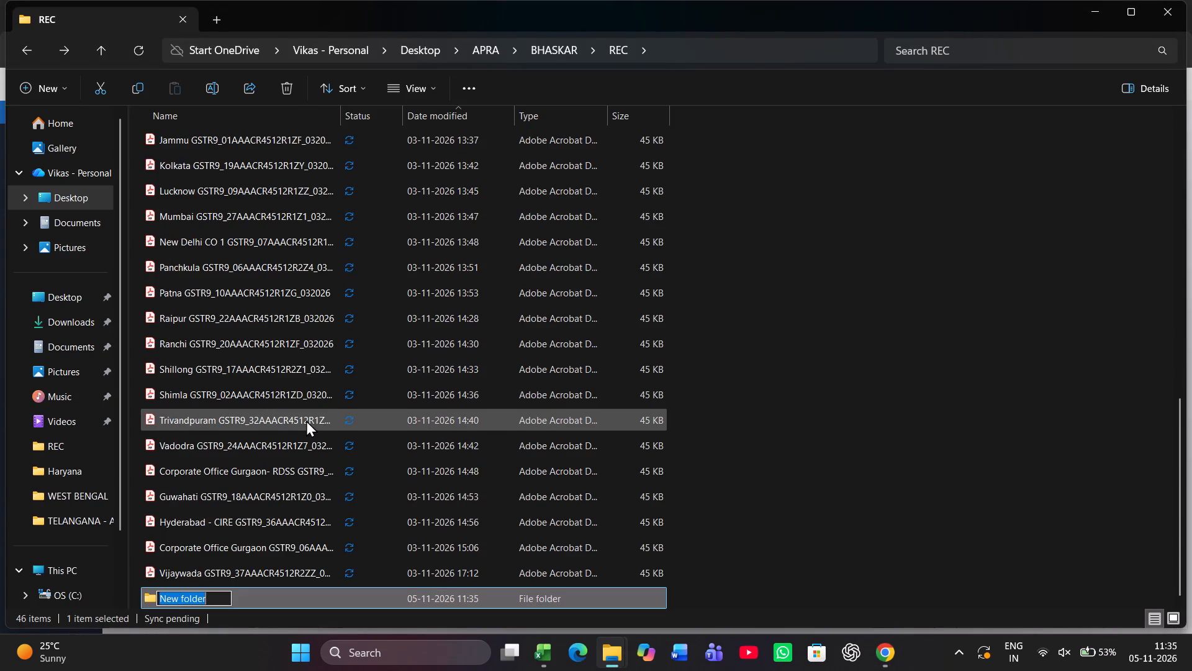
pyautogui.hotkey('ctrl', 'v')
pyautogui.press('Return')
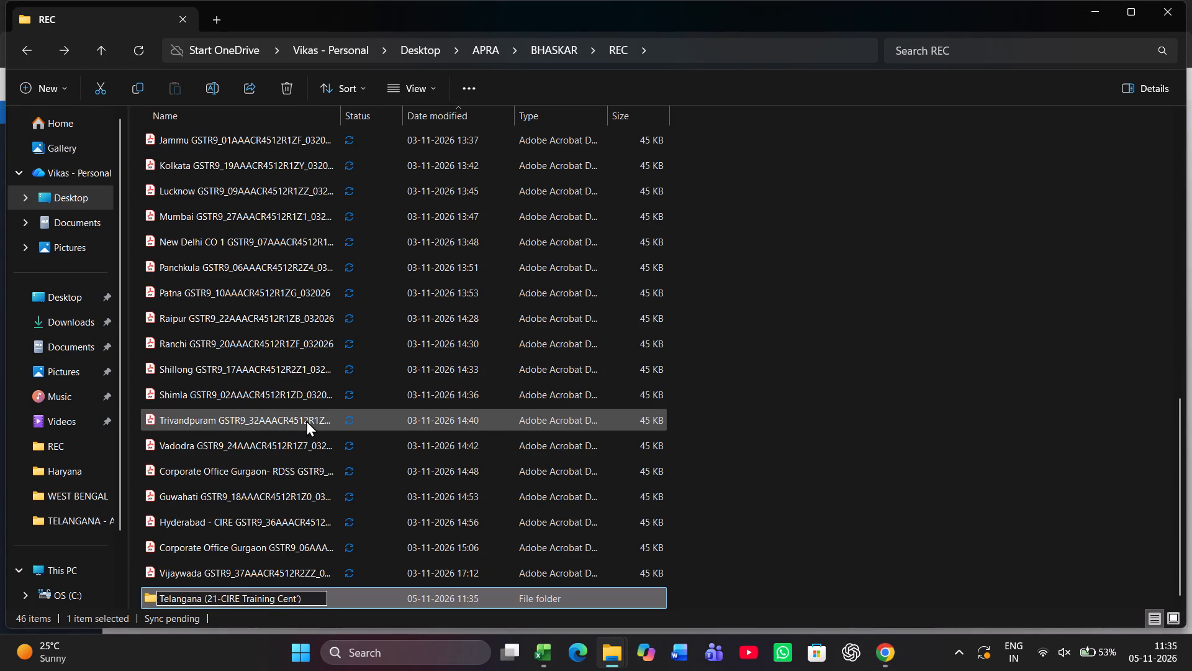
pyautogui.press('Return')
# Back in Octa, disconnect the Tamil Nadu portal session and log in to the government portal for Telangana (21-CIRE Training Cent').
pyautogui.hotkey('alt', 'Tab')
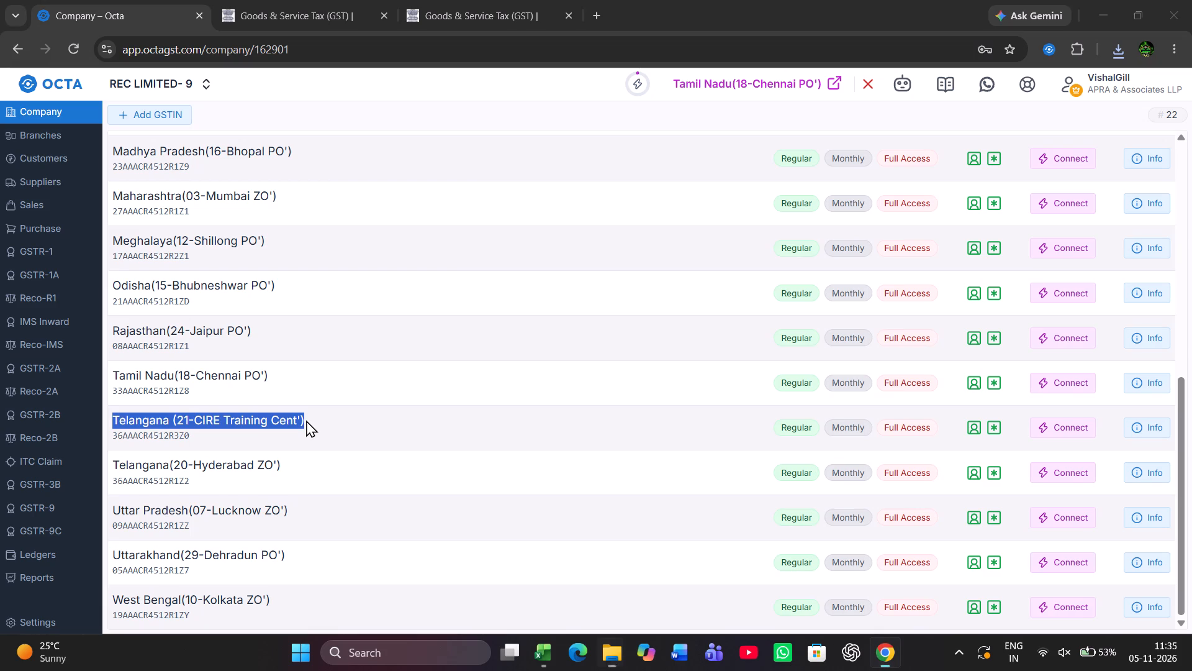
pyautogui.hotkey('alt', 'Tab')
pyautogui.hotkey('alt', 'Tab')
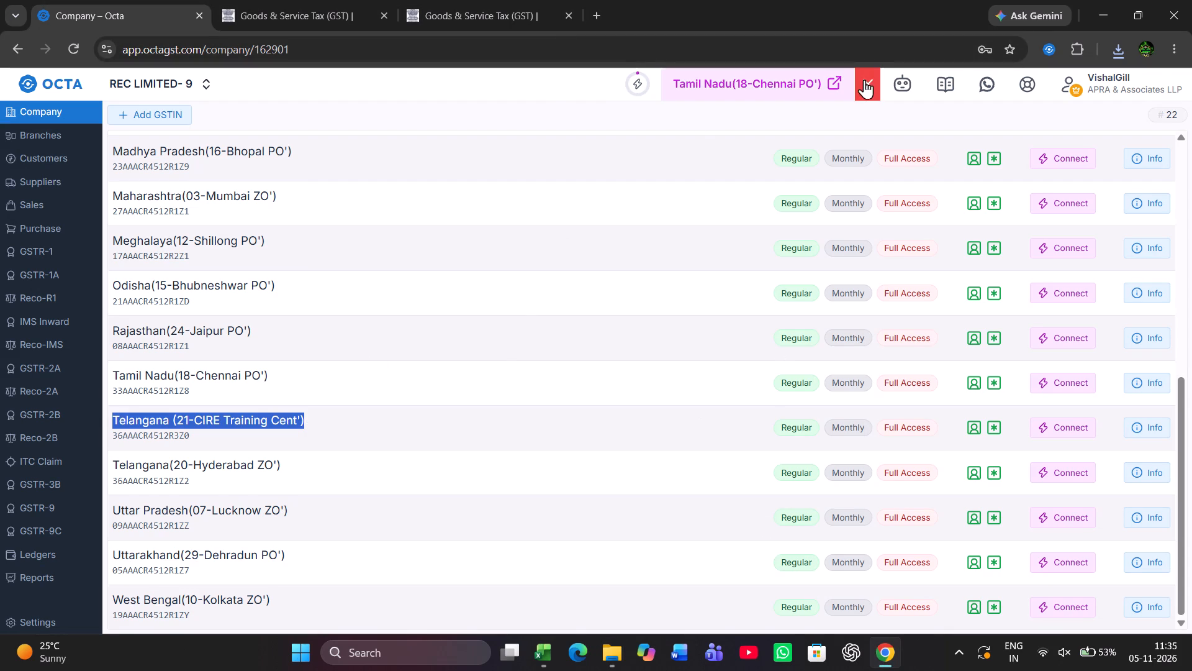
pyautogui.click(867, 76)
pyautogui.click(853, 83)
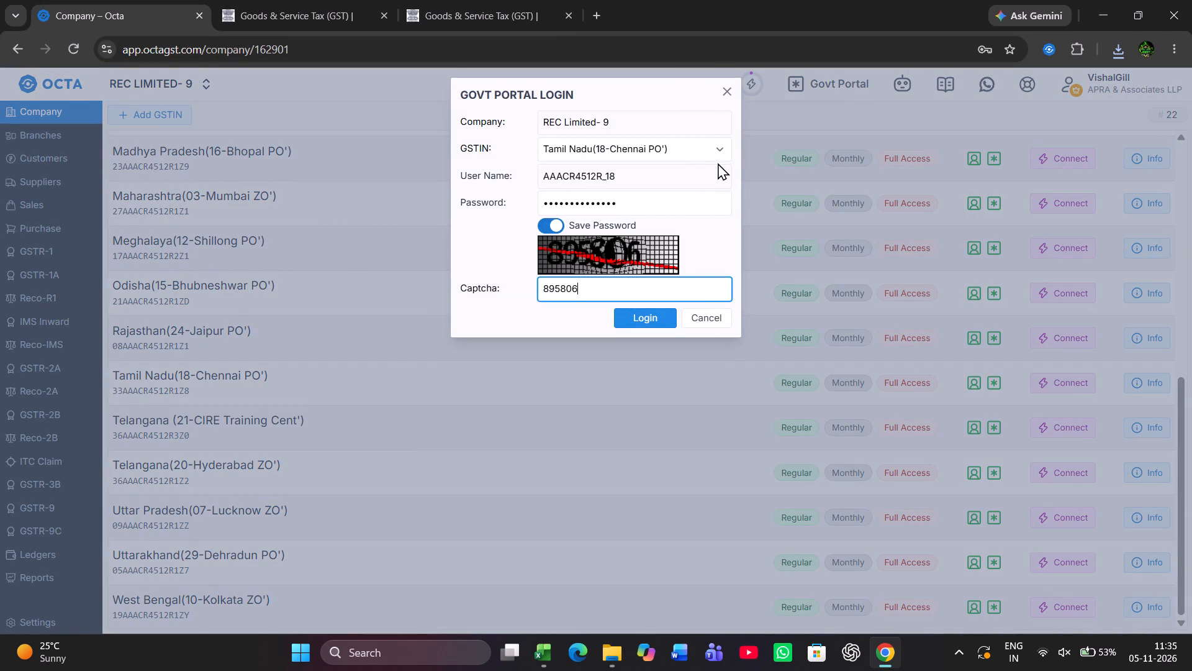
pyautogui.click(721, 152)
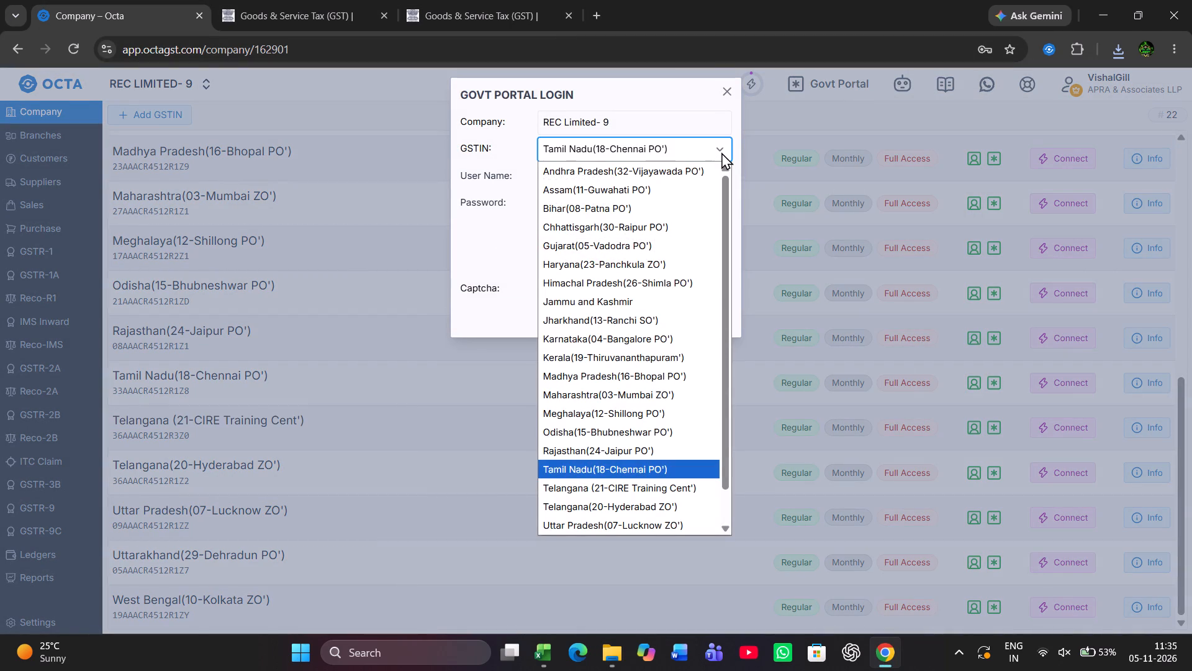
pyautogui.press('Down')
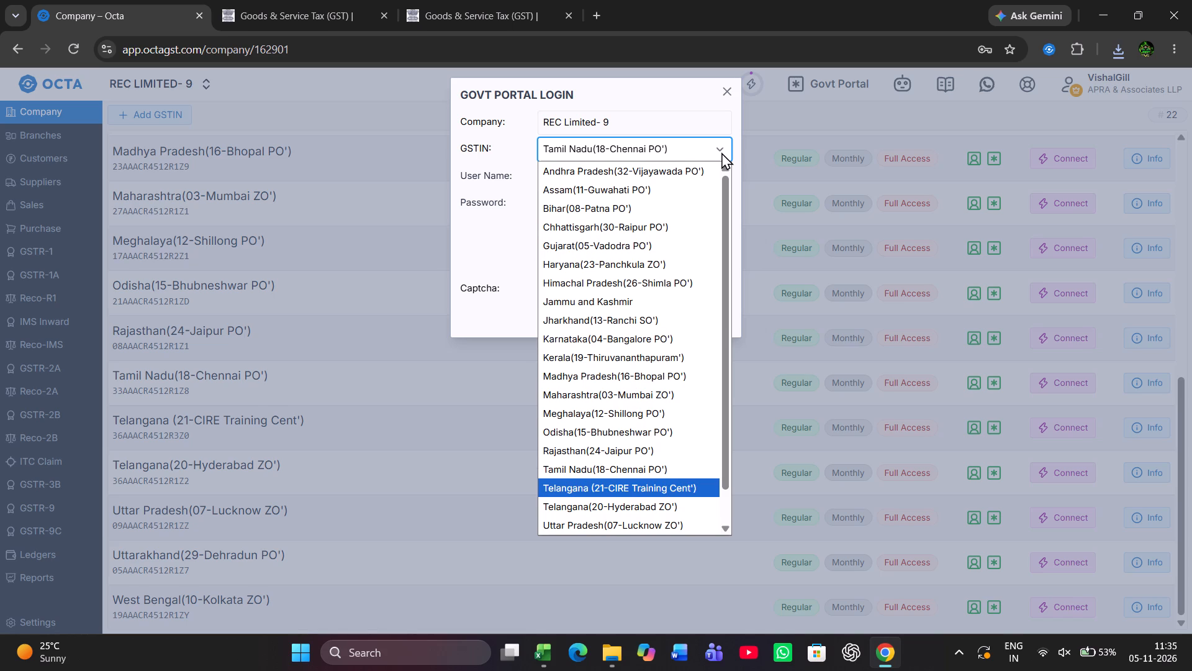
pyautogui.press('Return')
pyautogui.press('Return')
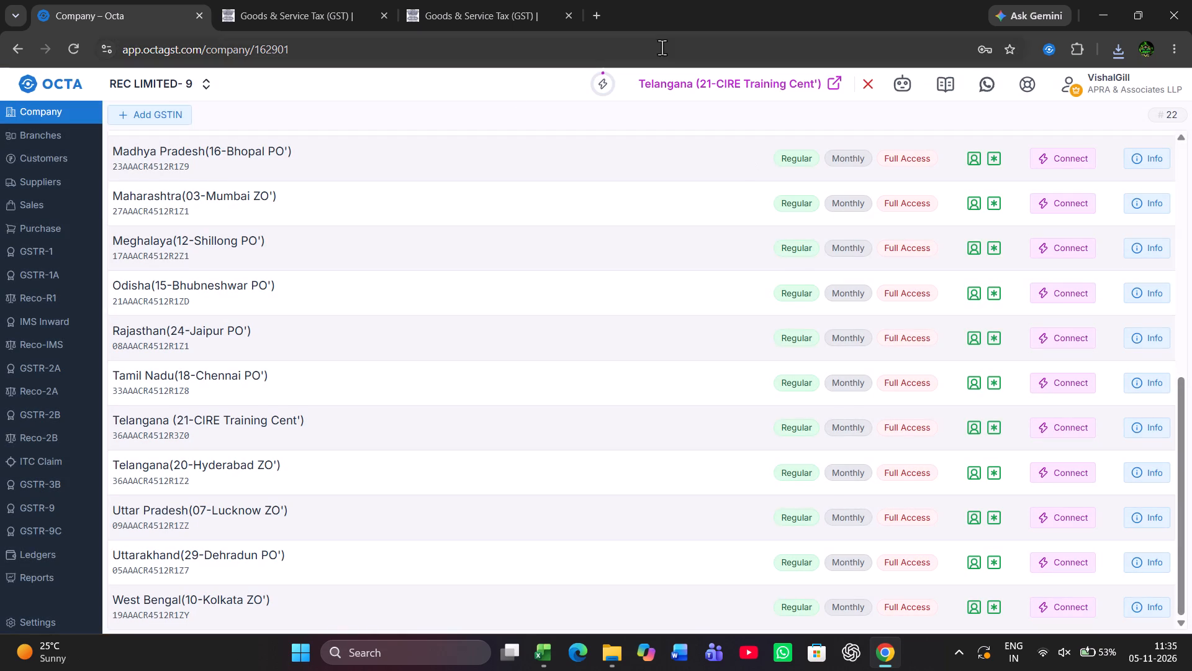
# Open the GST portal for the Telangana (21-CIRE Training Cent') registration and search annual returns for financial year 2025-26.
pyautogui.click(732, 85)
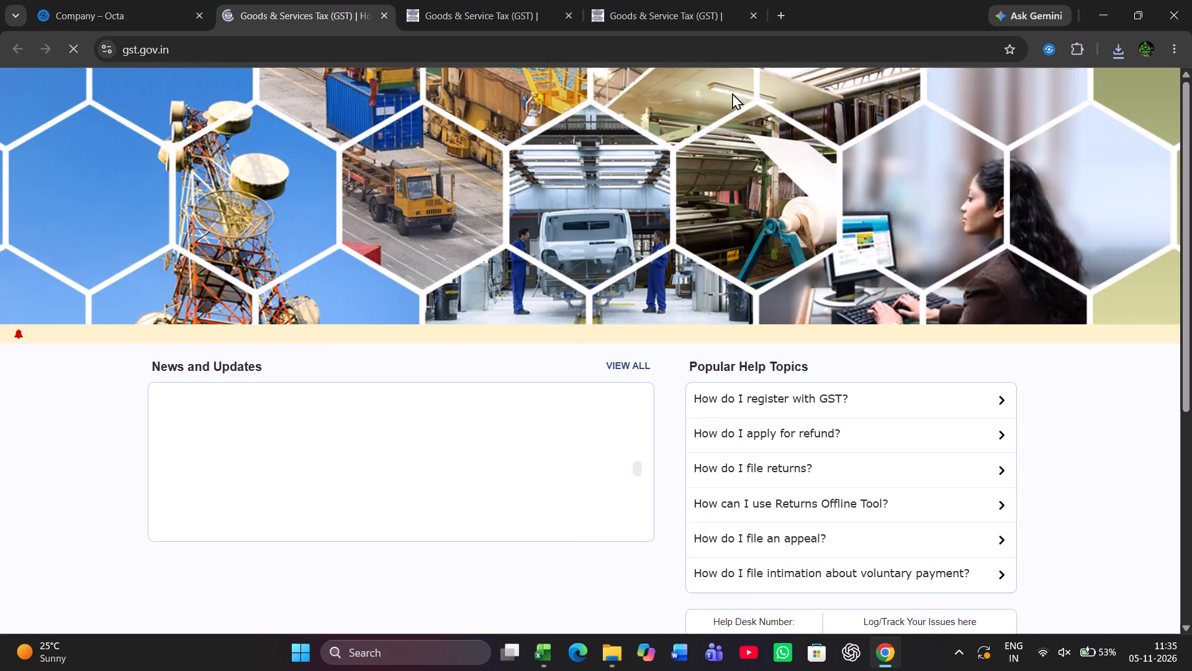
pyautogui.click(907, 172)
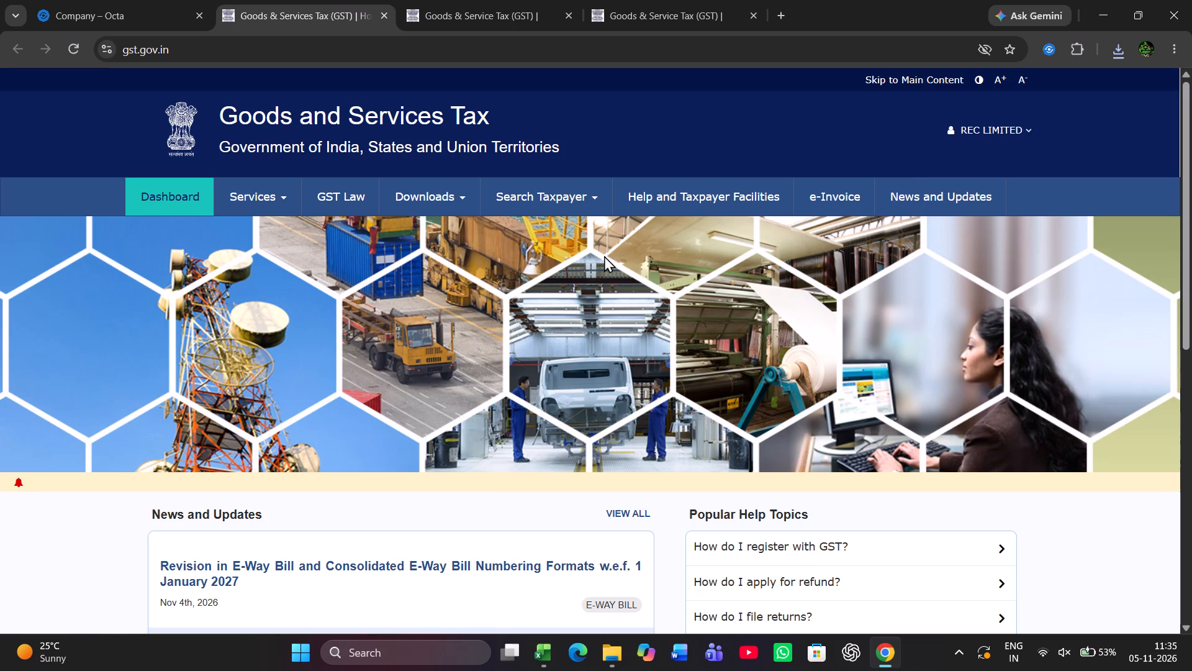
pyautogui.click(286, 206)
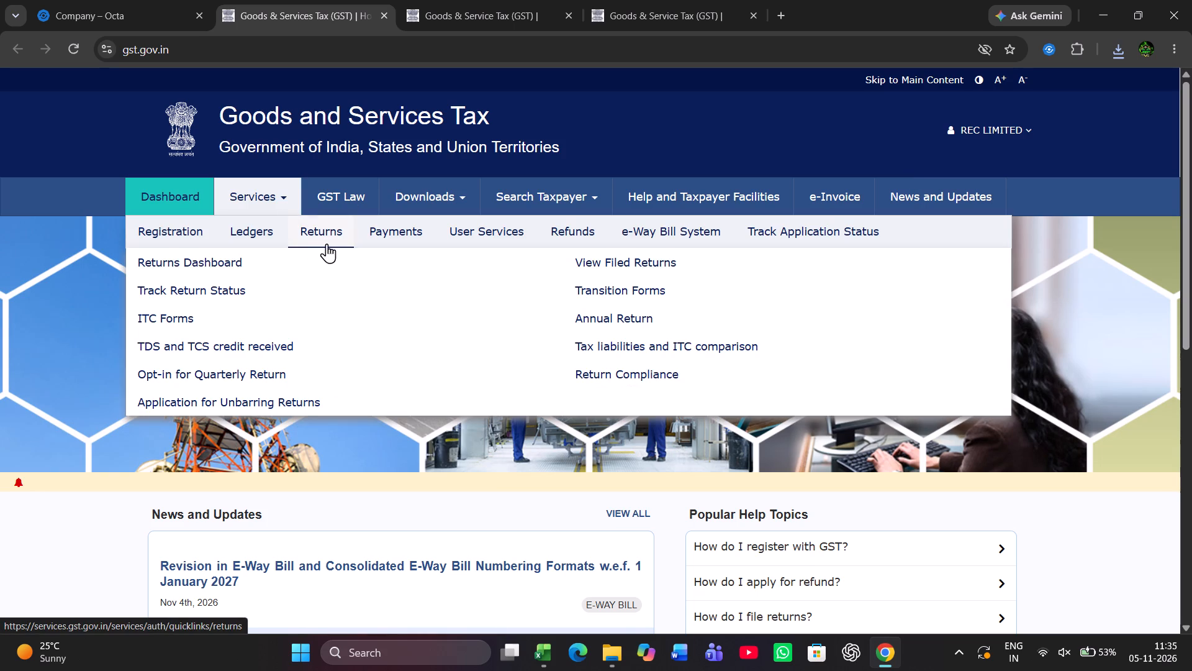
pyautogui.click(622, 318)
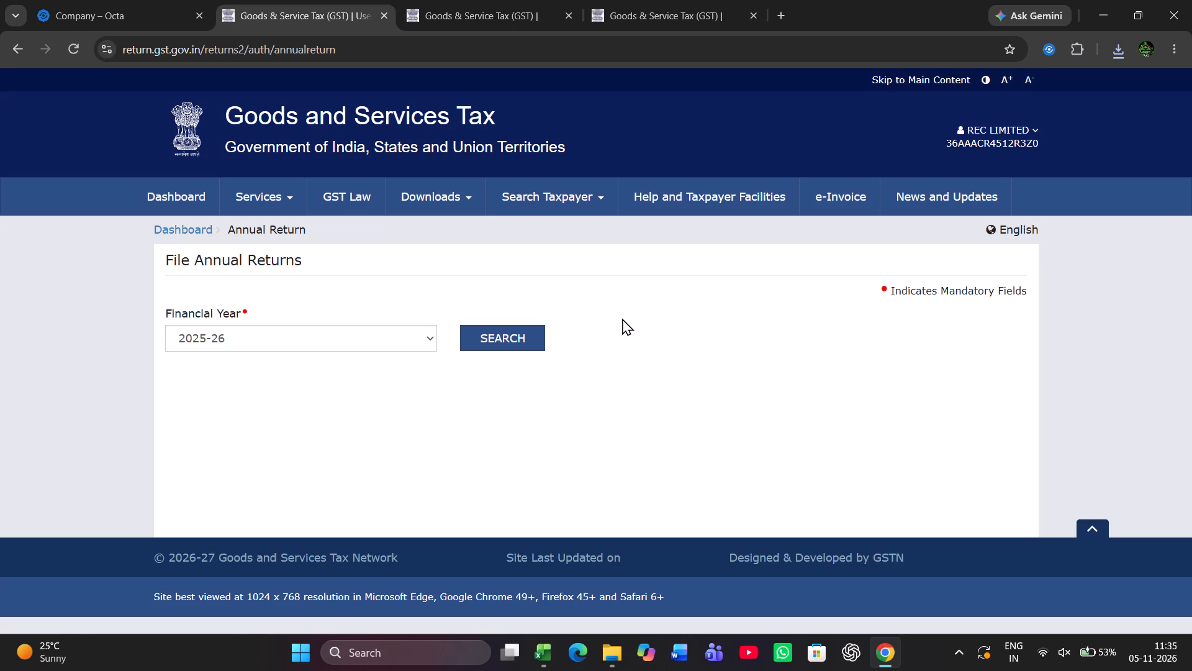
pyautogui.click(513, 342)
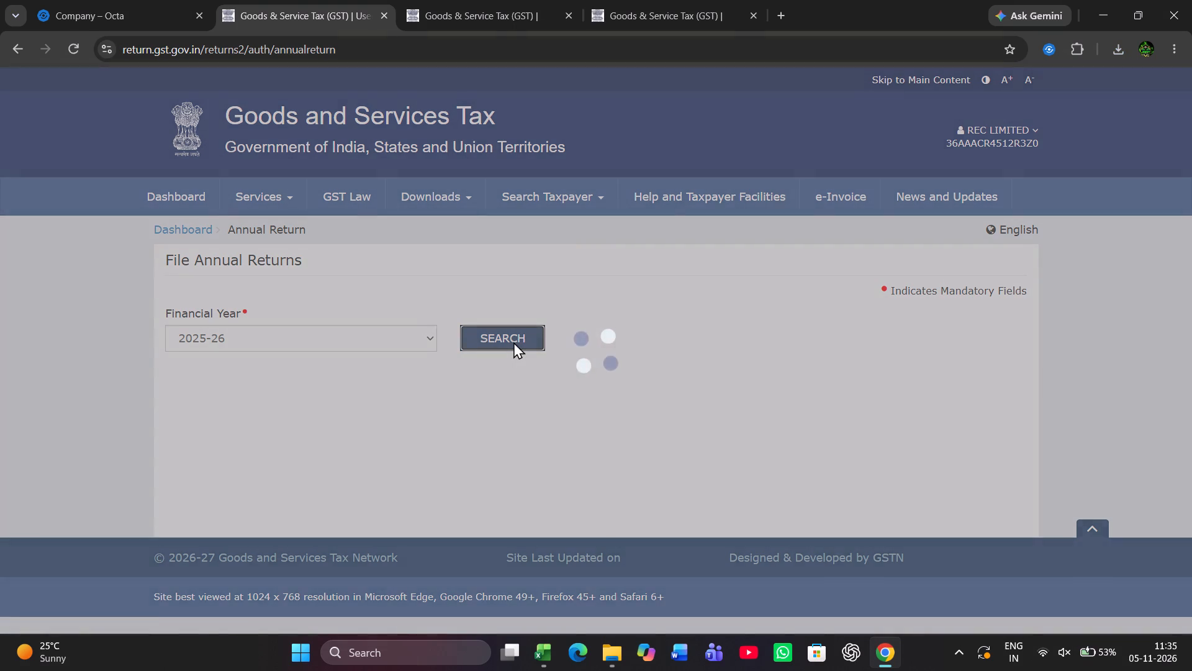
# Open the GSTR-9 annual return for online preparation and proceed with No for filing a Nil return.
pyautogui.scroll(-4, 513, 342)
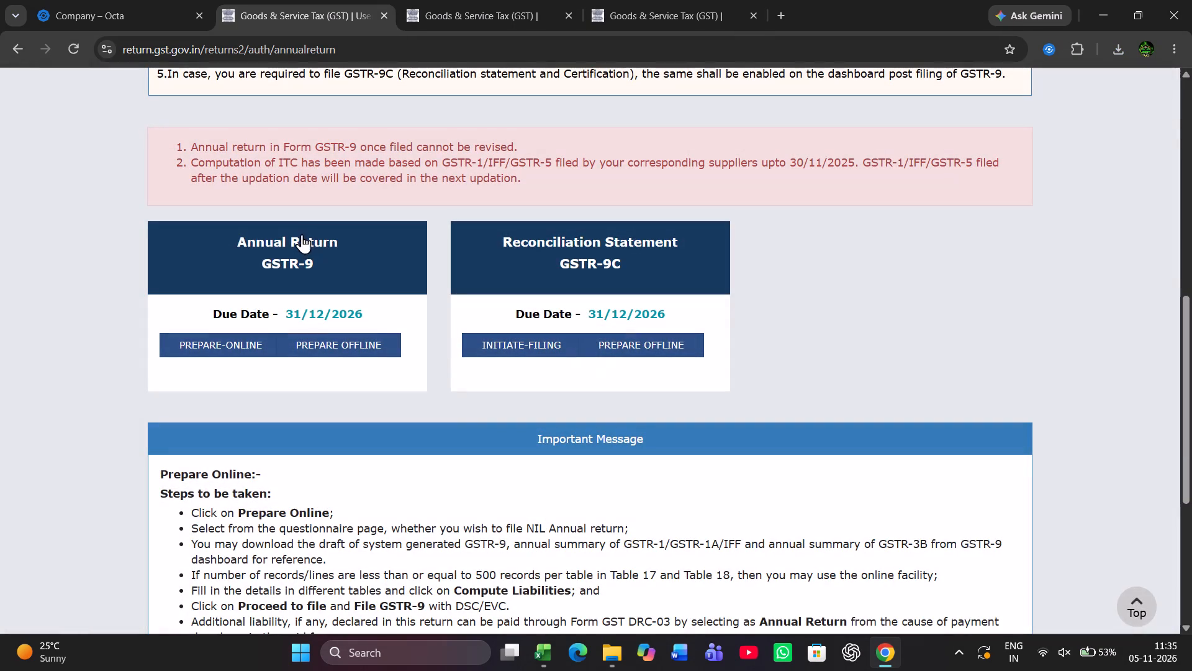
pyautogui.click(313, 255)
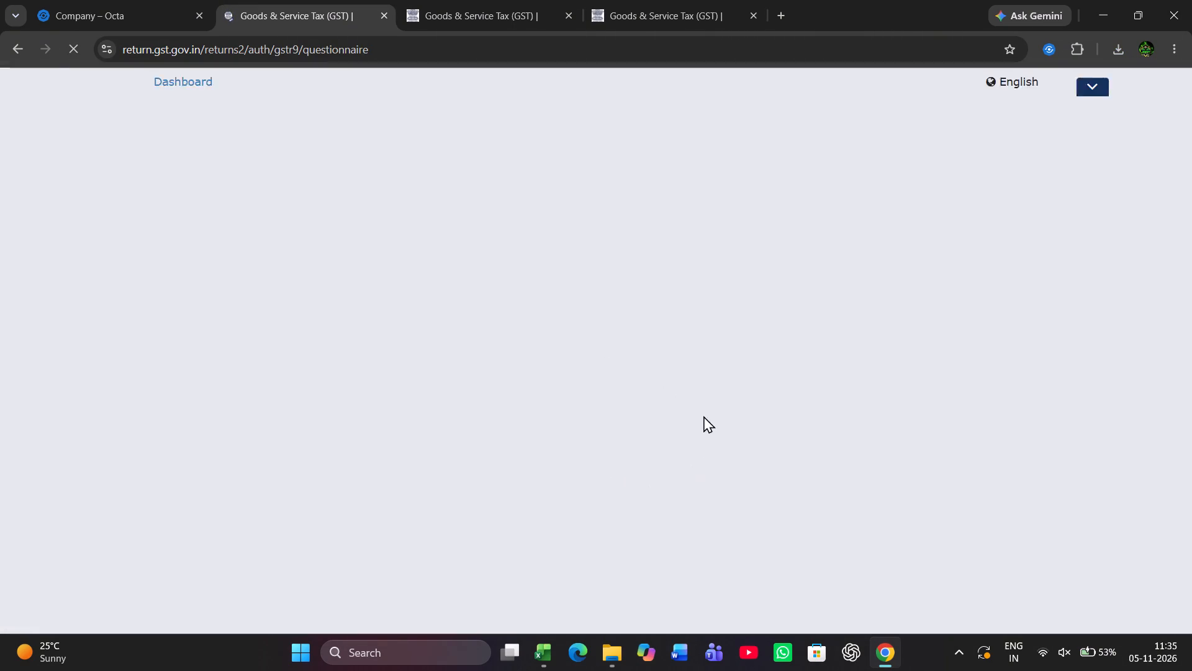
pyautogui.scroll(-3, 664, 420)
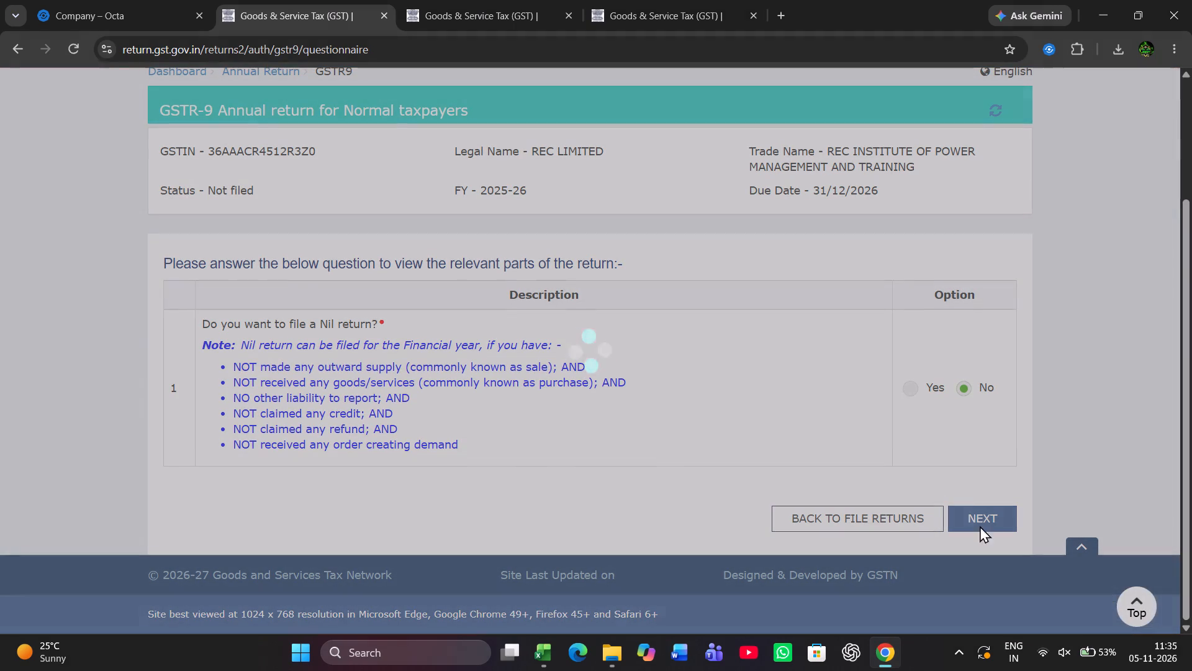
pyautogui.click(965, 522)
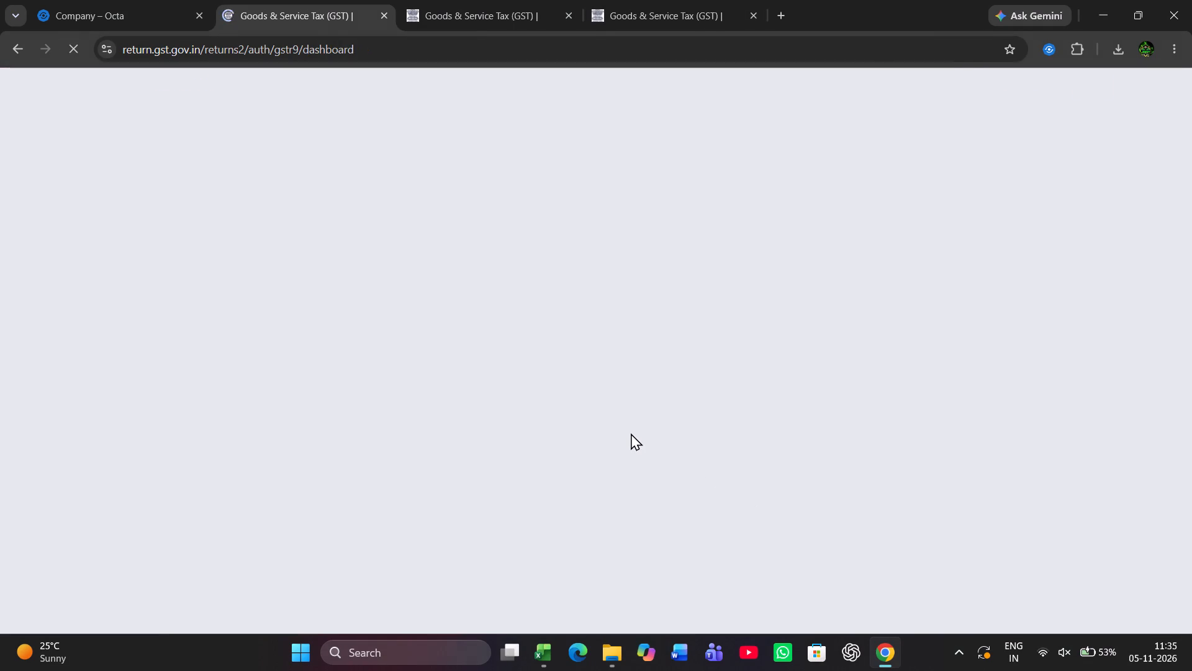
# Download the GSTR-9 system computed summary, the GSTR-1/1A/IFF summary and the GSTR-3B summary as PDFs.
pyautogui.scroll(-3, 631, 433)
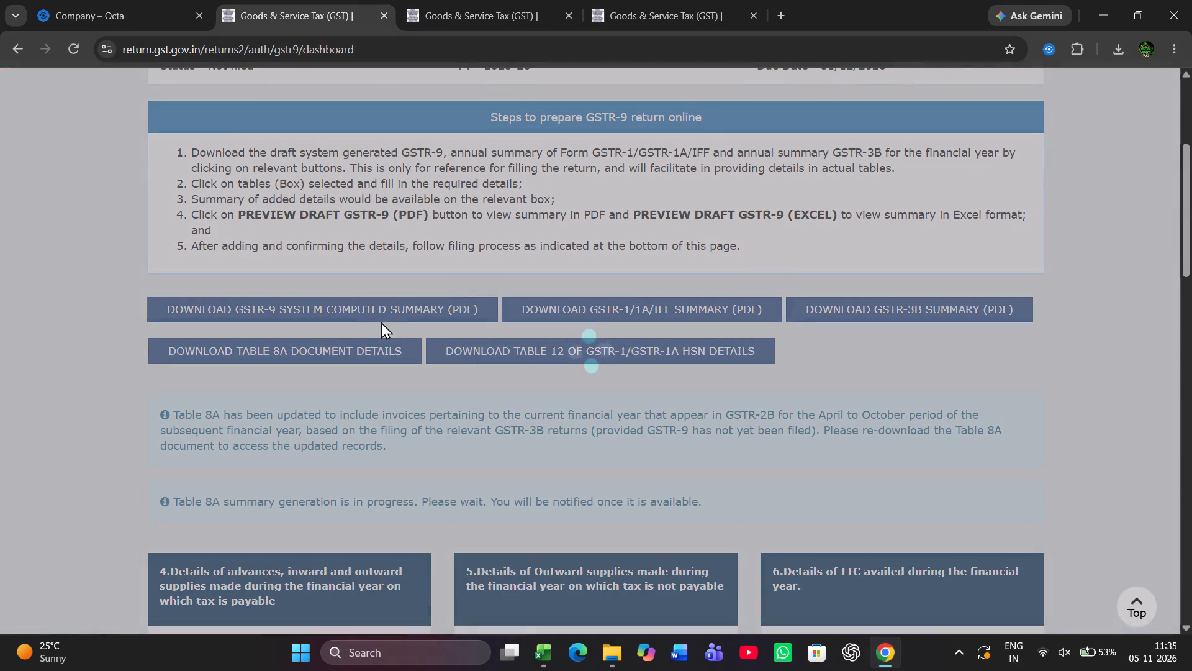
pyautogui.click(347, 309)
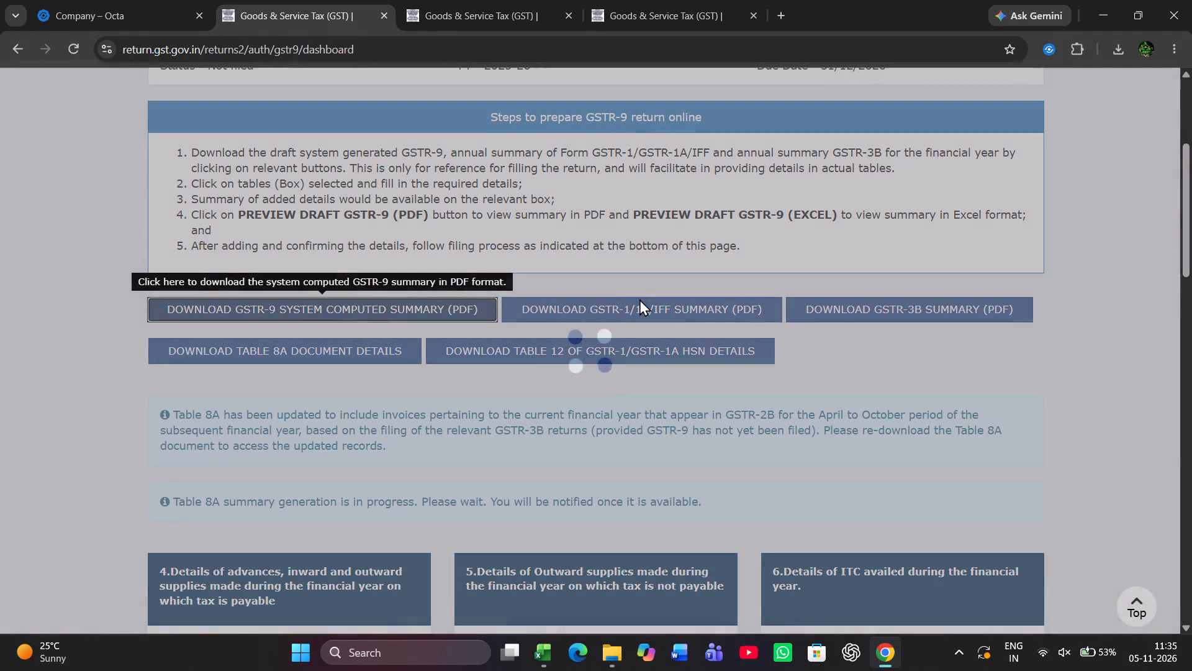
pyautogui.click(641, 309)
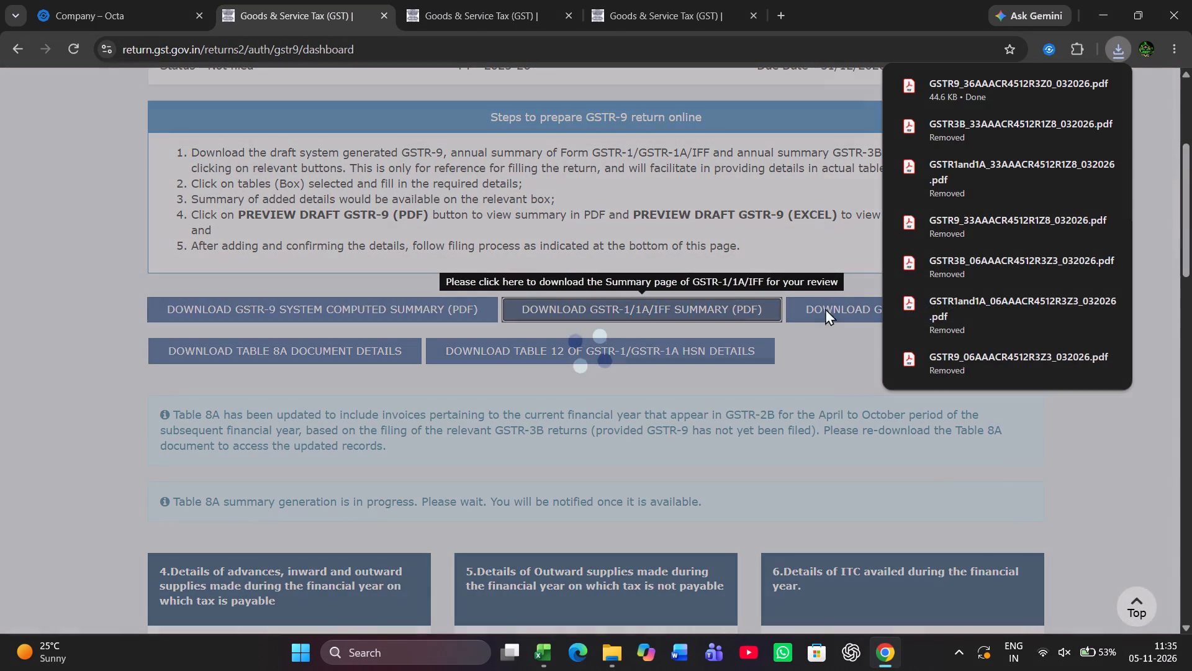
pyautogui.click(852, 308)
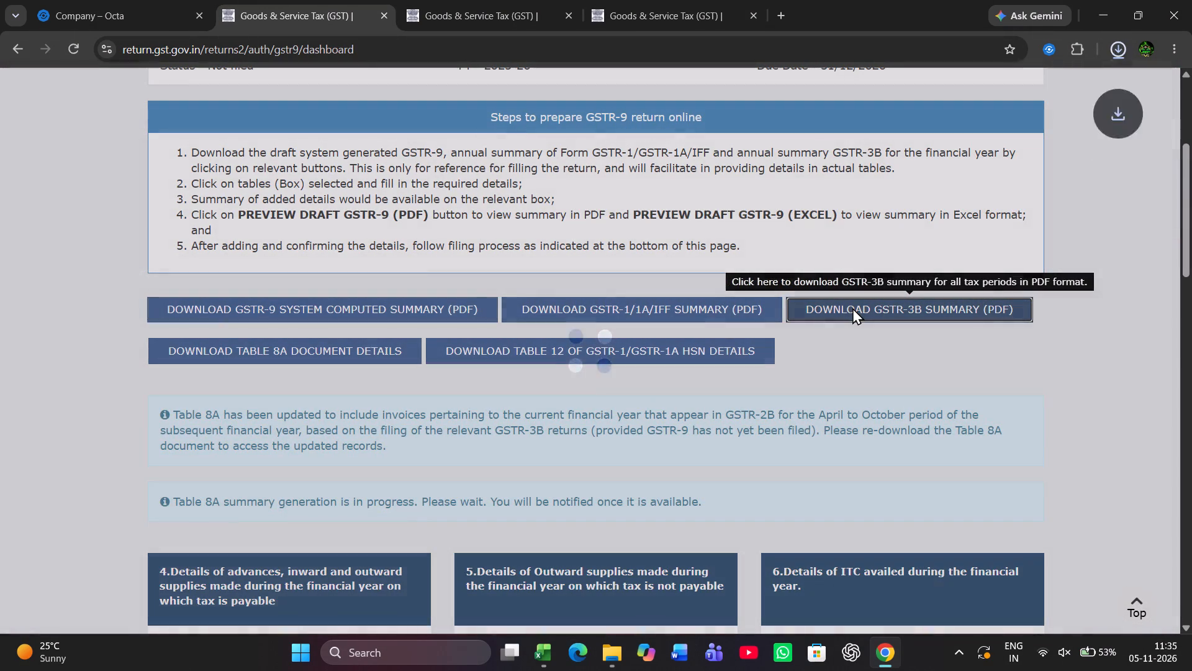
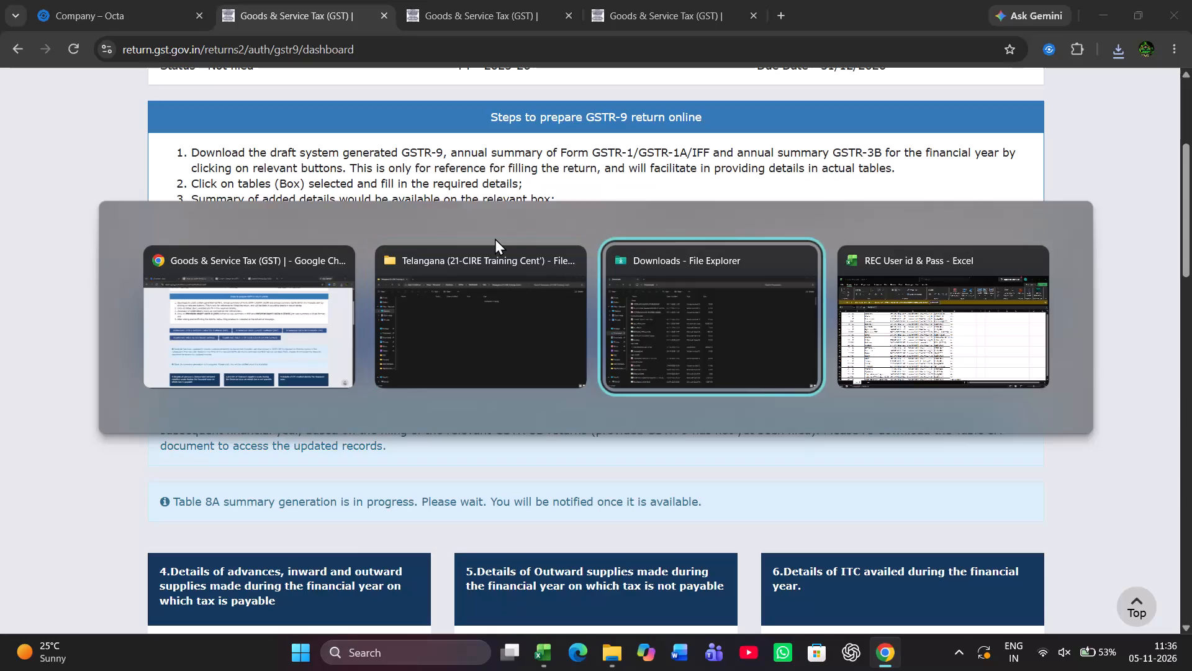
# Move the three downloaded GSTR-9, GSTR-1/1A and GSTR-3B PDFs from Downloads into the Telangana (21-CIRE Training Cent') folder, then return to the REC folder.
pyautogui.click(233, 158)
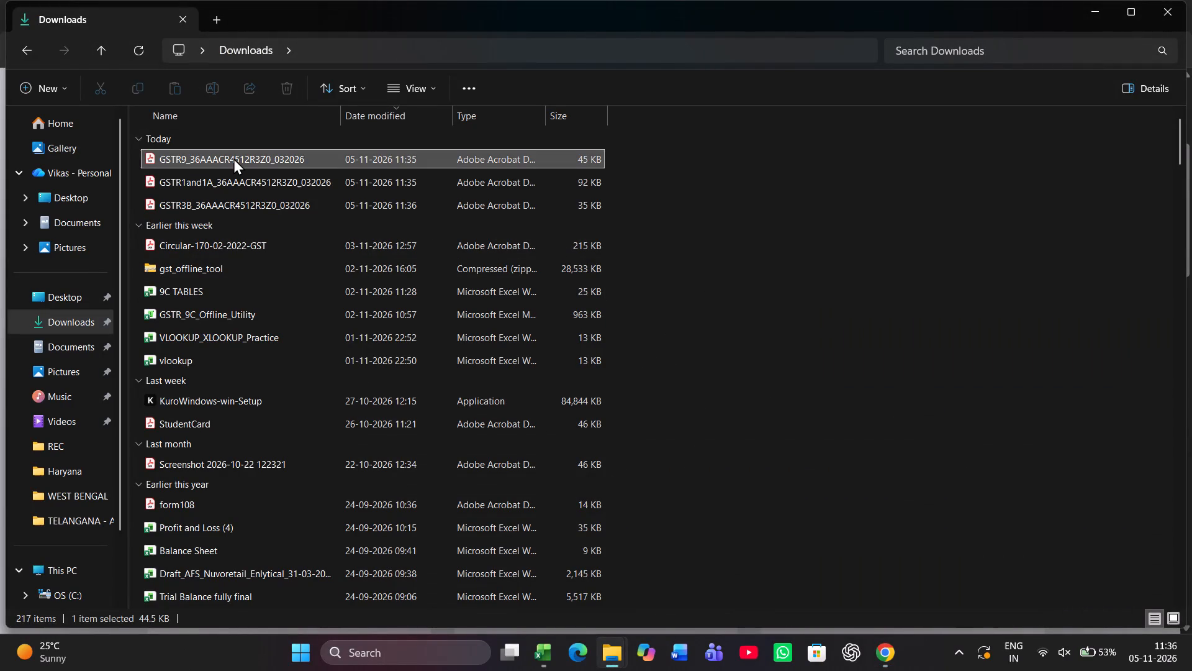
pyautogui.hotkey('shift', 'Down')
pyautogui.hotkey('shift', 'Down')
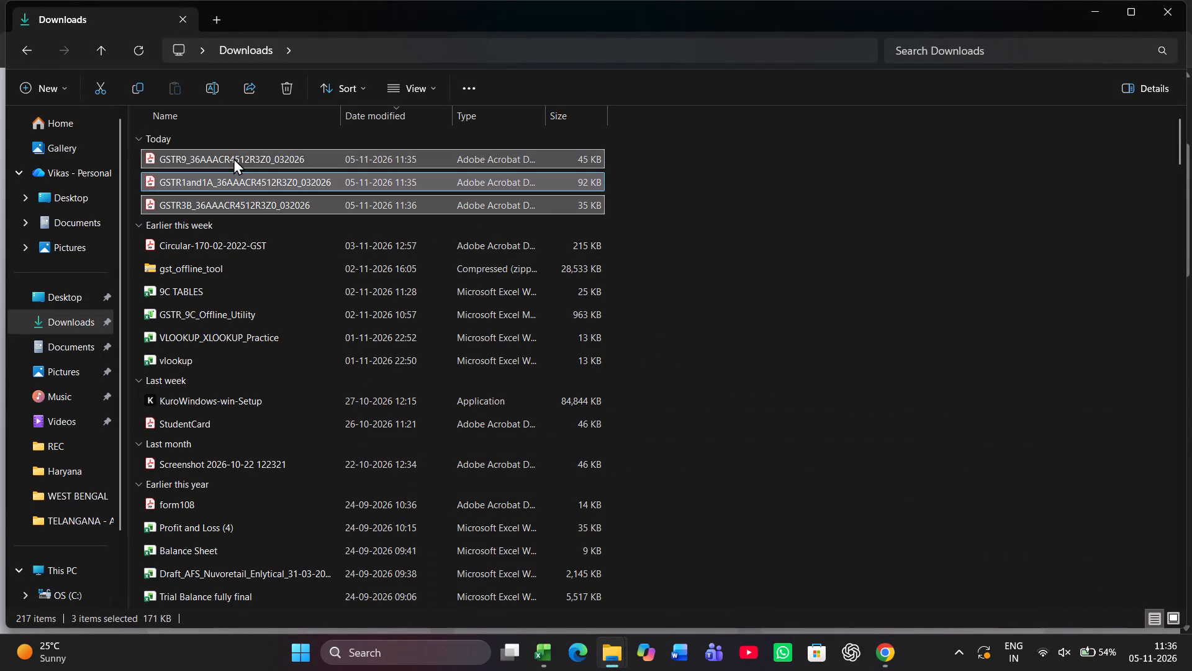
pyautogui.hotkey('ctrl', 'x')
pyautogui.hotkey('alt', 'Tab')
pyautogui.hotkey('alt', 'Tab')
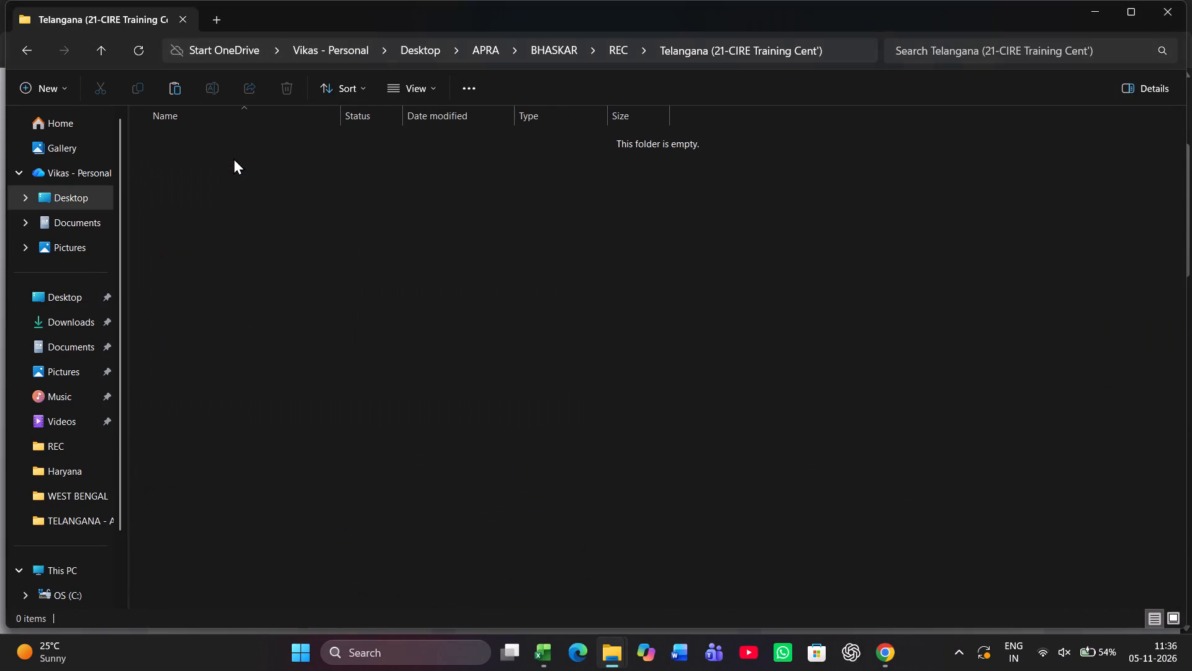
pyautogui.hotkey('ctrl', 'v')
pyautogui.press('BackSpace')
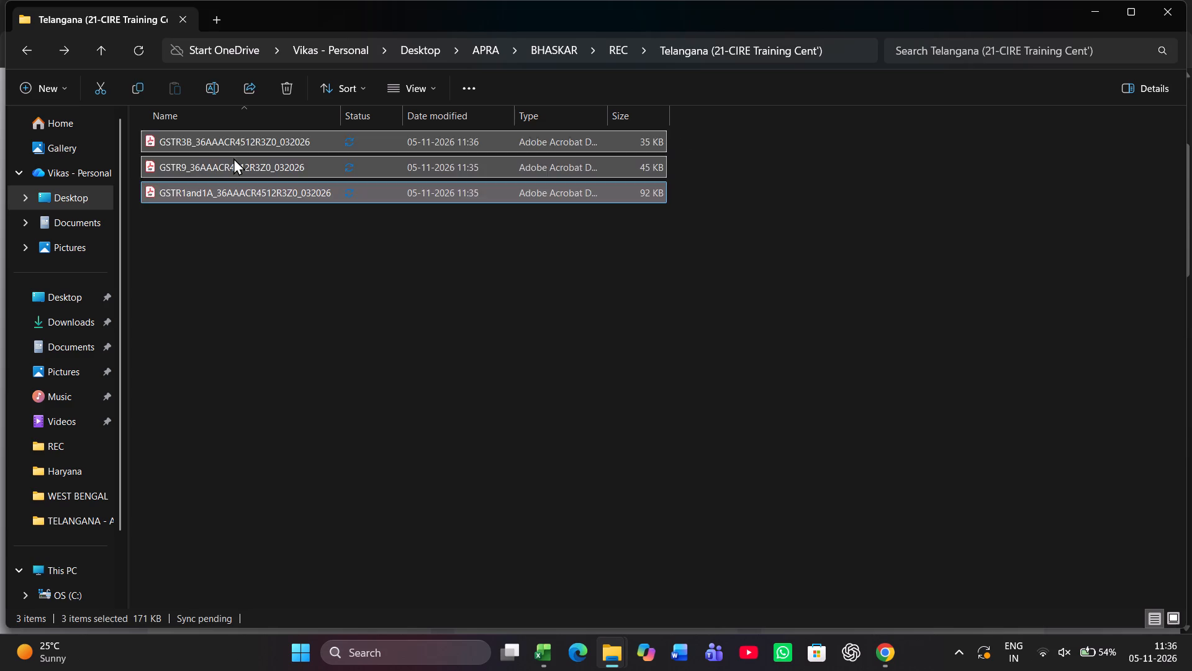
# Copy the Telangana(20-Hyderabad ZO') registration name from Octa, create a folder with that name in REC and open it.
pyautogui.hotkey('alt', 'Tab')
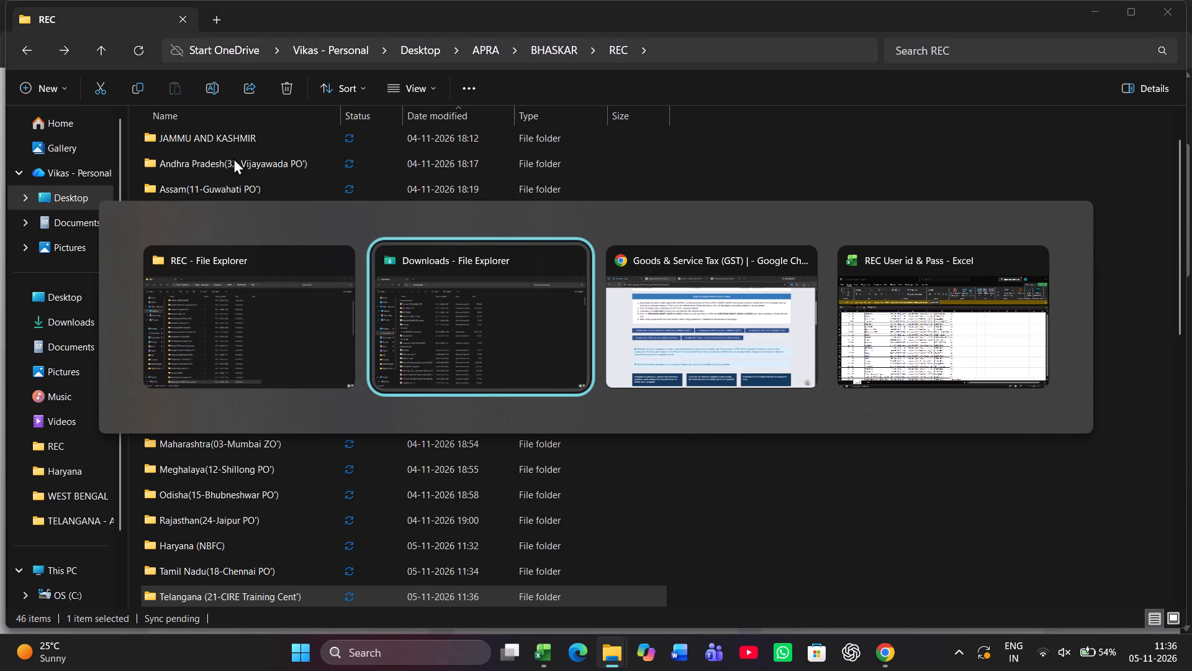
pyautogui.hotkey('alt', 'Tab')
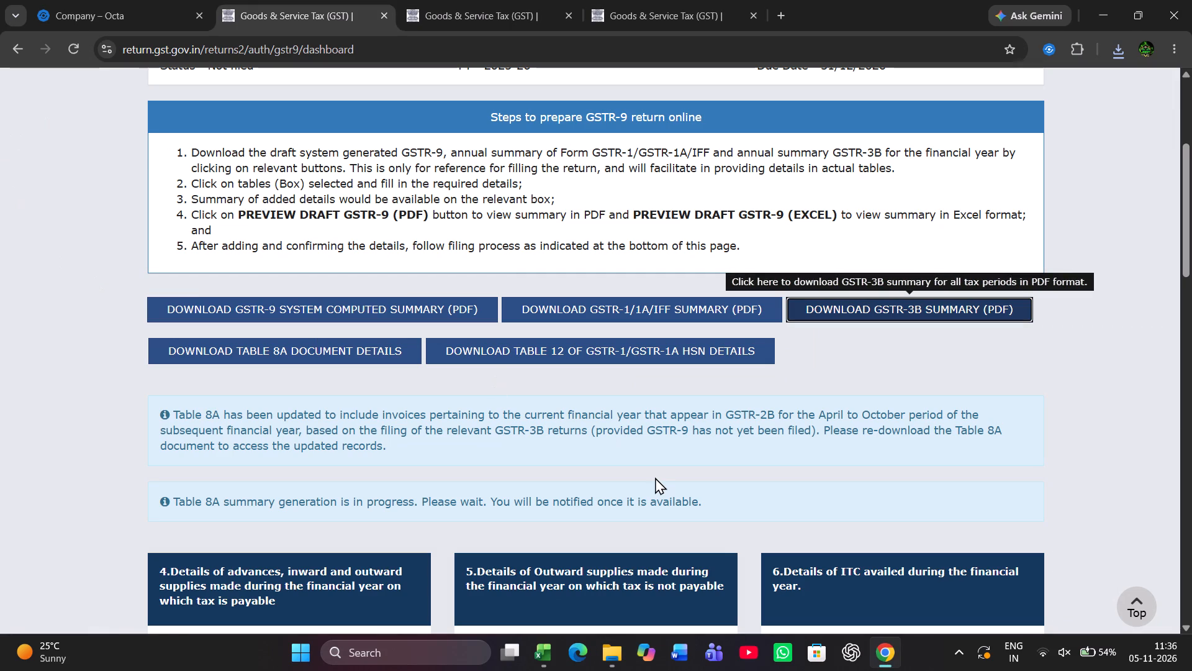
pyautogui.scroll(5, 655, 477)
pyautogui.click(118, 8)
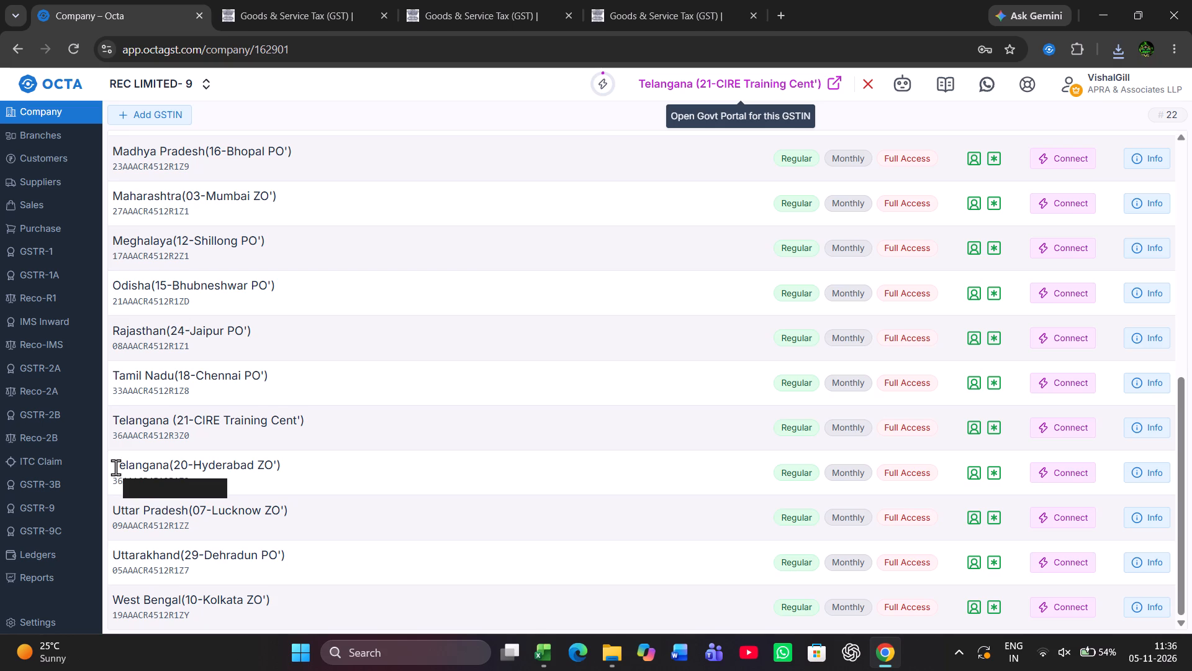
pyautogui.moveTo(115, 465); pyautogui.dragTo(283, 462)
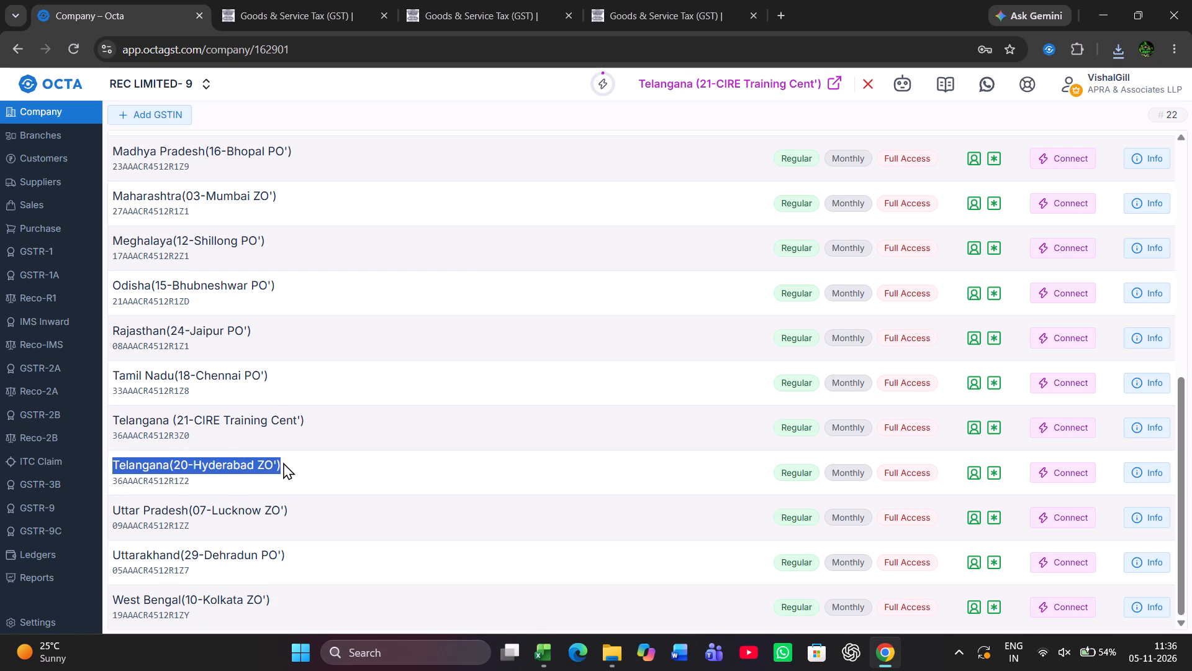
pyautogui.hotkey('ctrl', 'c')
pyautogui.hotkey('alt', 'Tab')
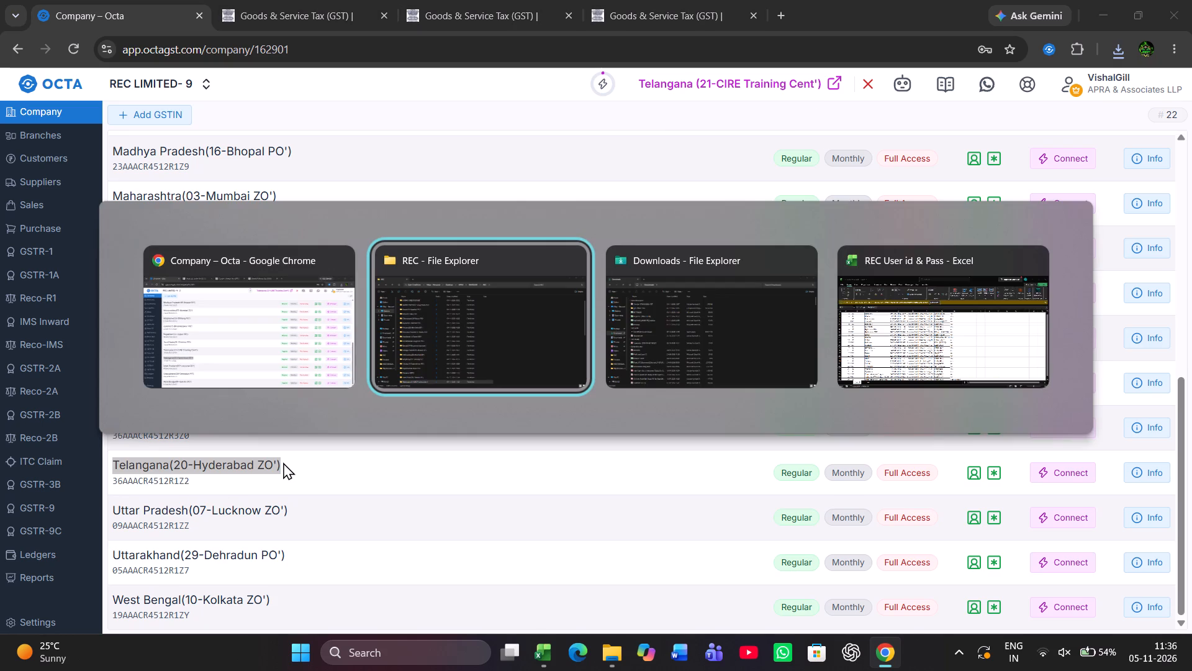
pyautogui.hotkey('ctrl', 'shift', 'n')
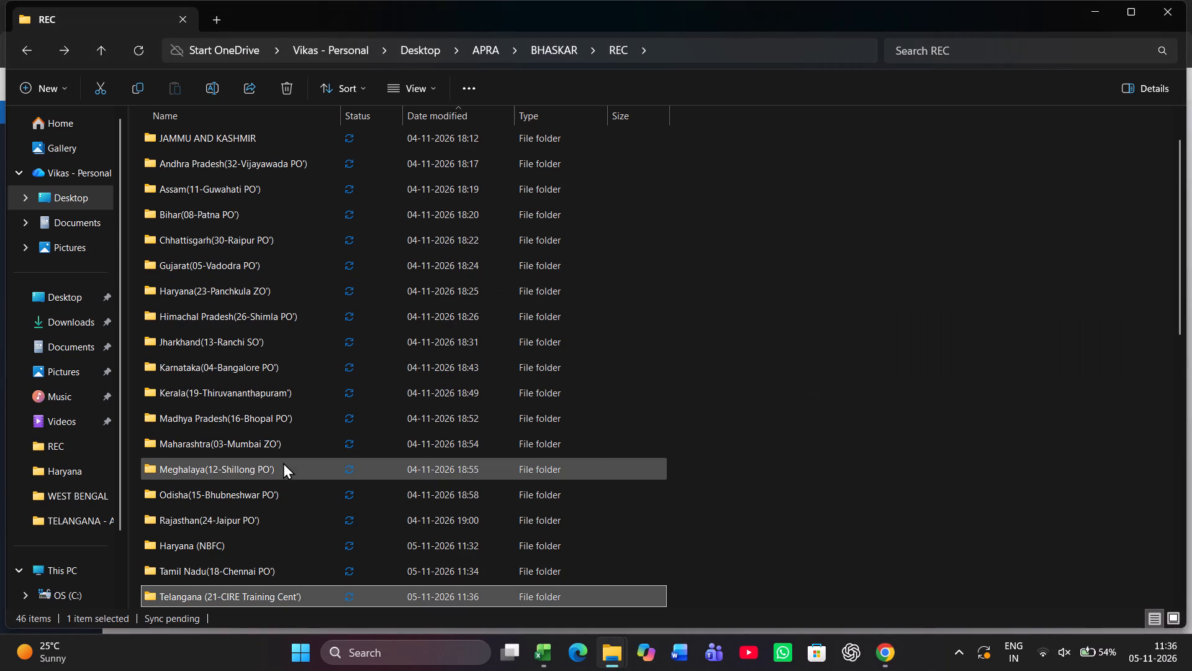
pyautogui.hotkey('ctrl', 'v')
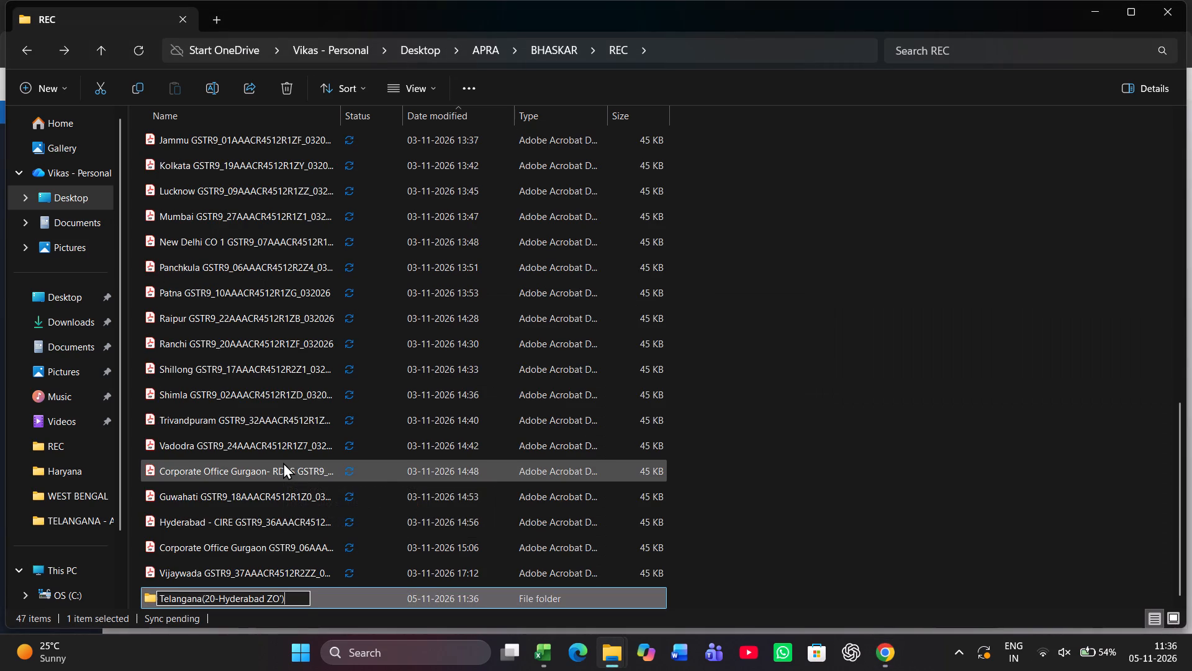
pyautogui.press('Return')
pyautogui.press('Return')
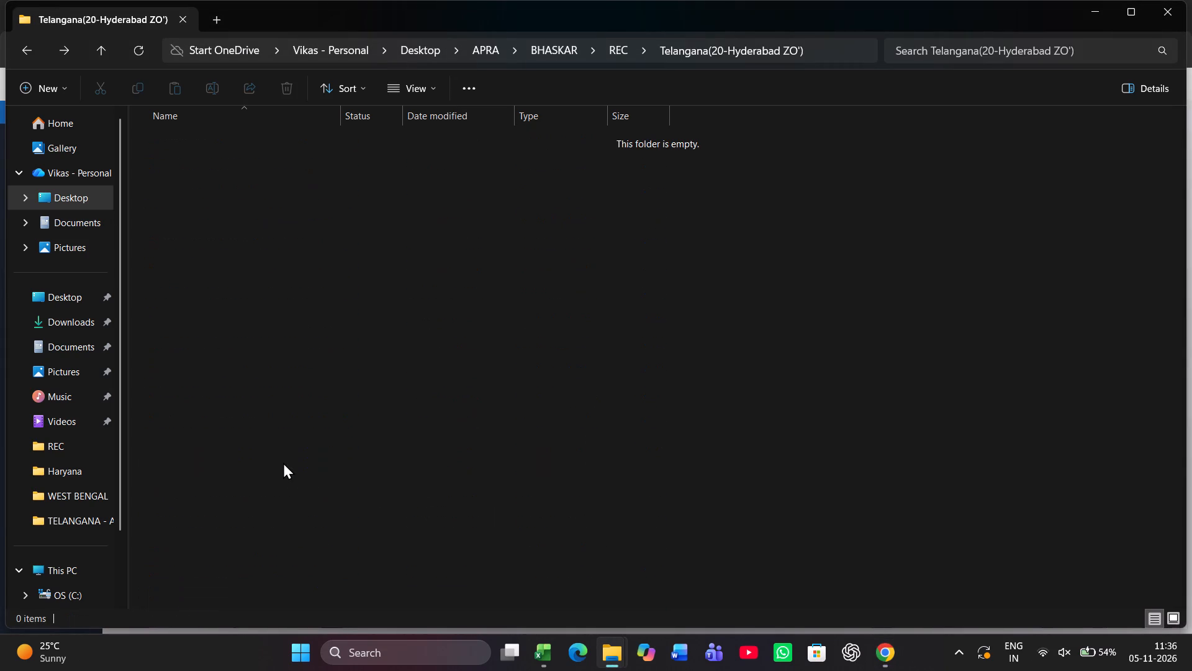
# Back in Octa, disconnect the Telangana (21-CIRE Training Cent') portal session and log in to the government portal for Telangana(20-Hyderabad ZO').
pyautogui.hotkey('alt', 'Tab')
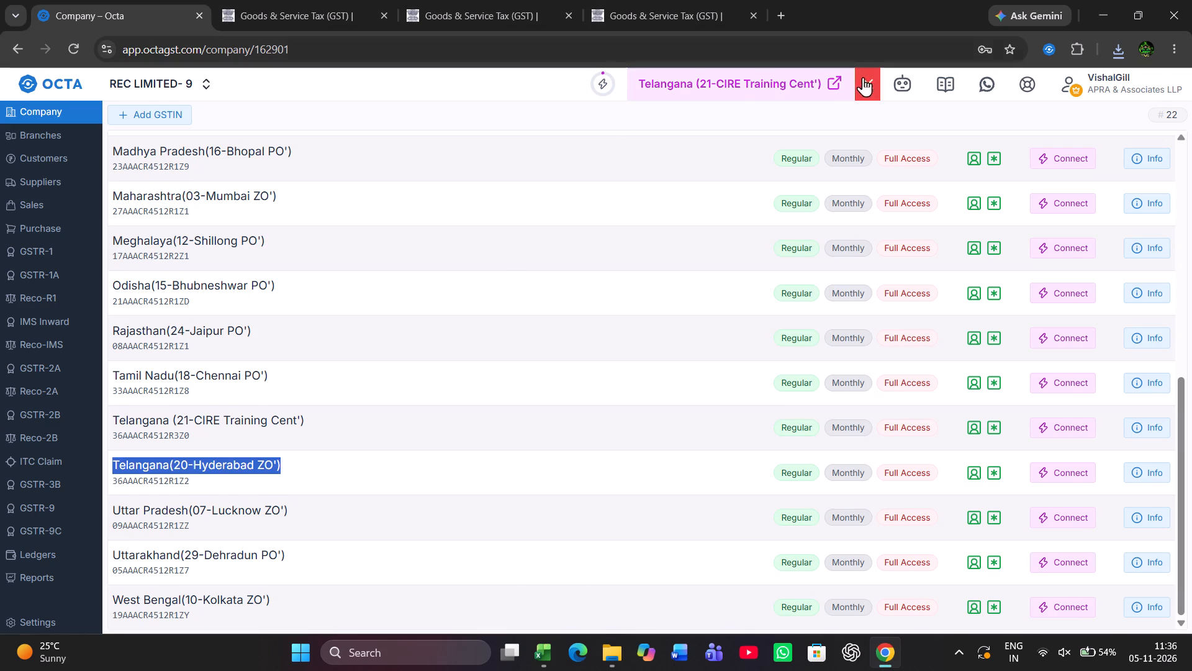
pyautogui.click(865, 83)
pyautogui.click(851, 84)
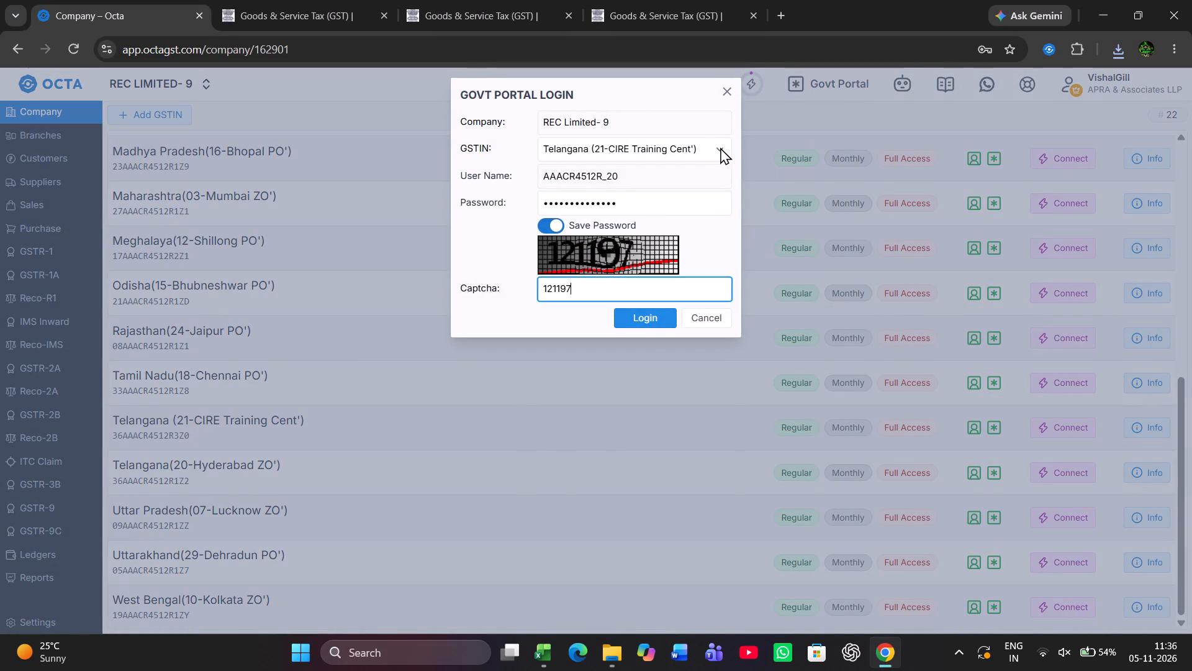
pyautogui.click(720, 147)
pyautogui.press('Down')
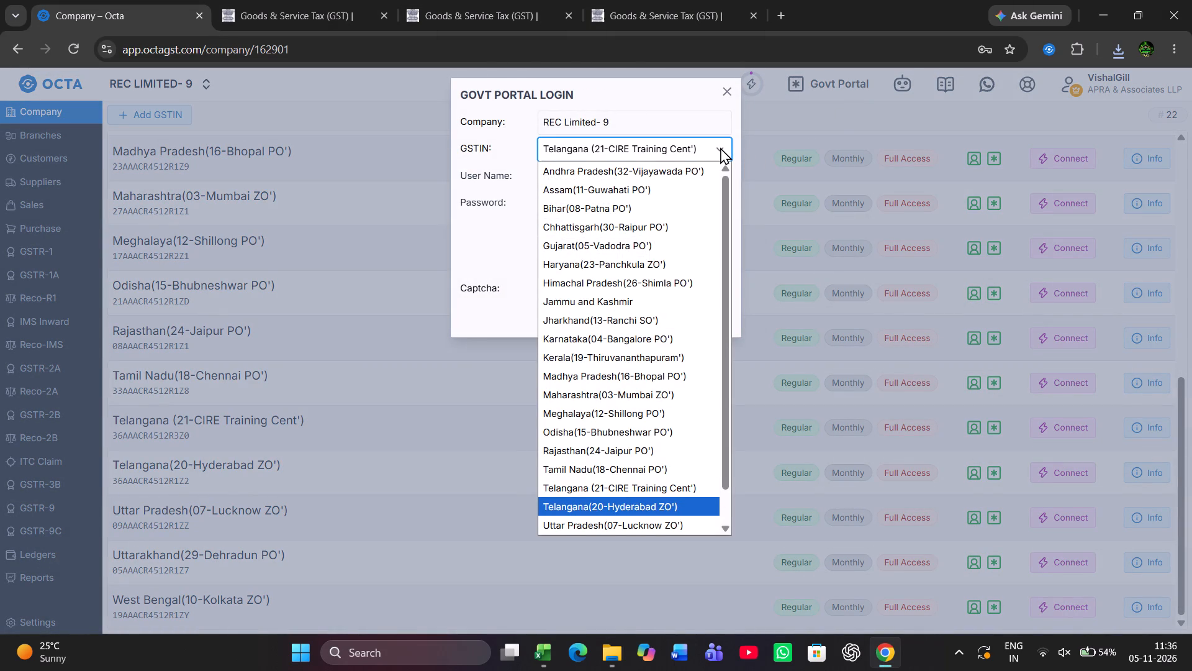
pyautogui.press('Return')
pyautogui.press('Return')
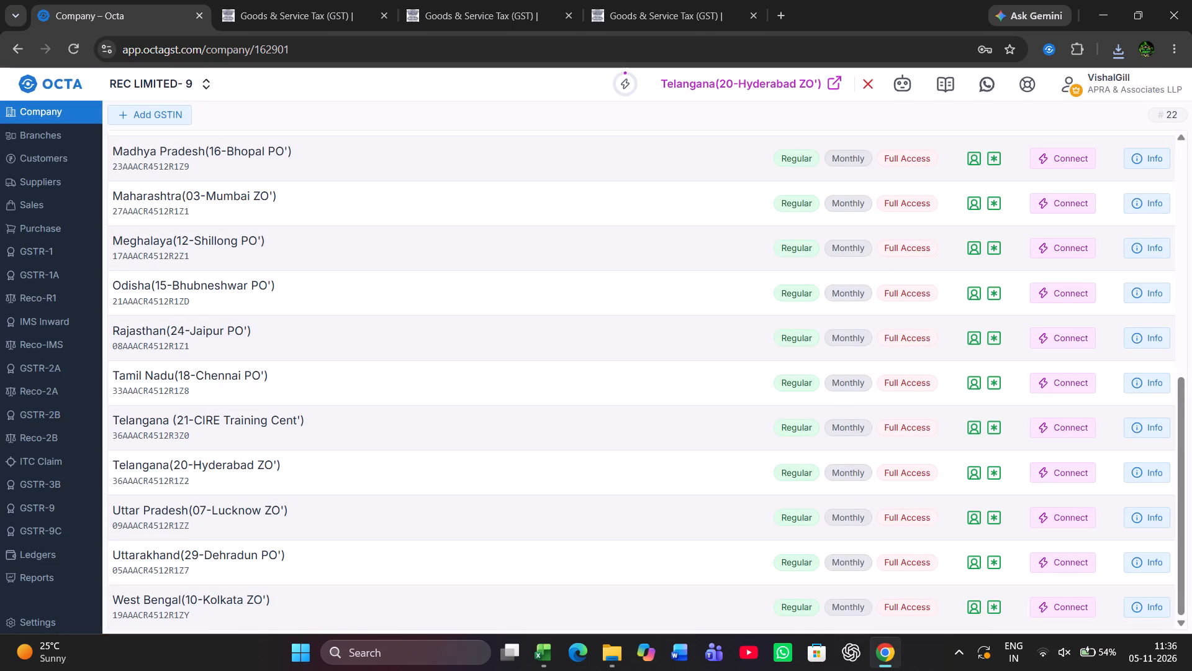
# Open the GST portal for Telangana(20-Hyderabad ZO'), close the old portal pages, and search annual returns for financial year 2025-26.
pyautogui.click(738, 86)
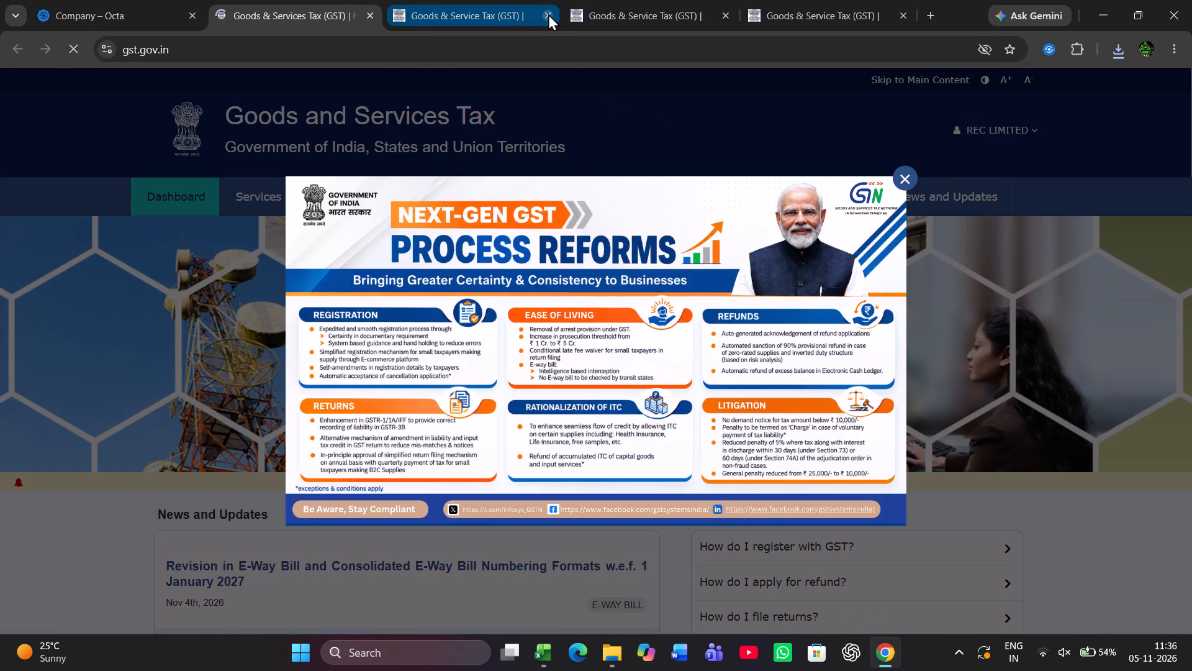
pyautogui.click(548, 14)
pyautogui.click(548, 14)
pyautogui.click(548, 14)
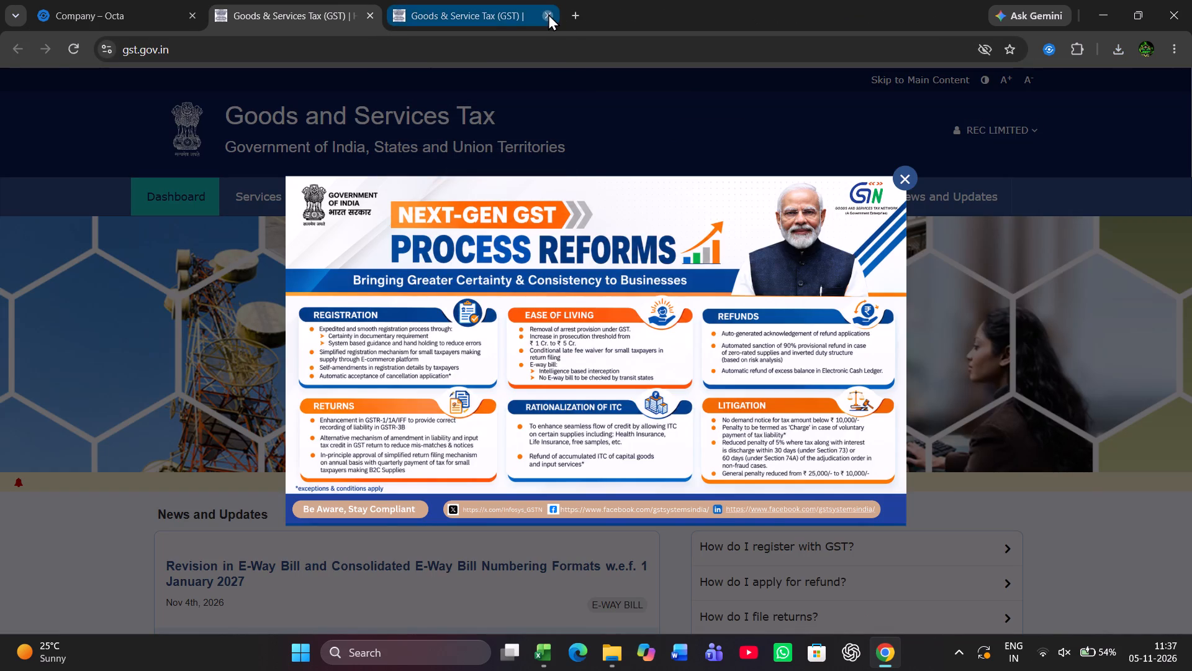
pyautogui.click(903, 181)
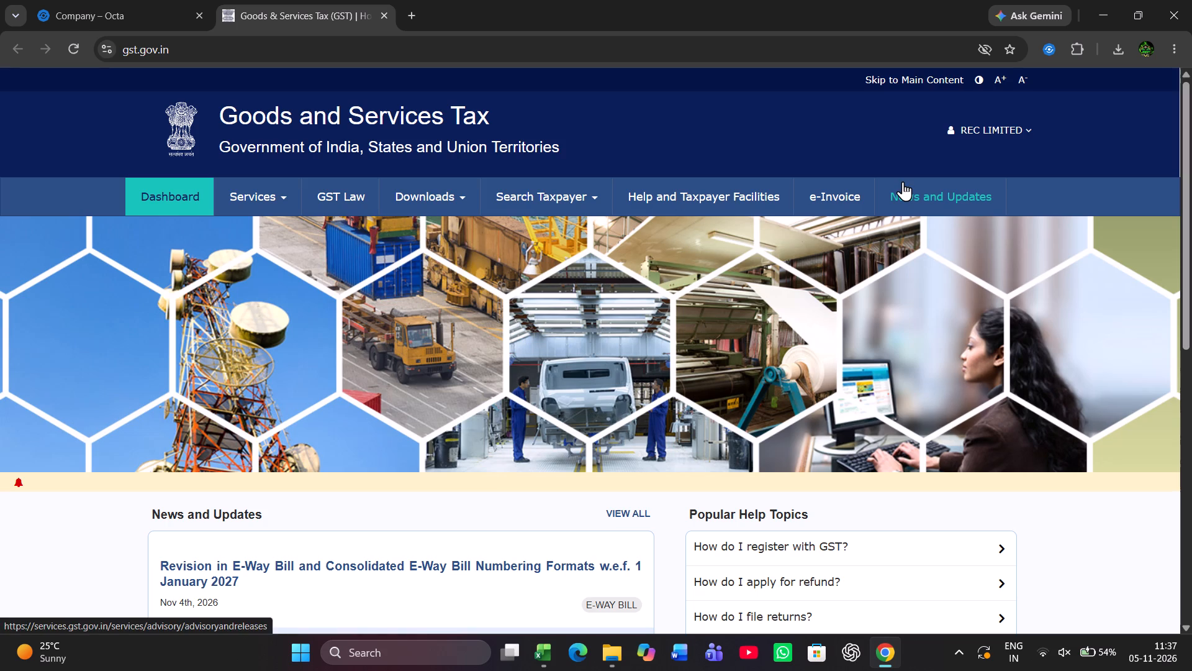
pyautogui.click(264, 203)
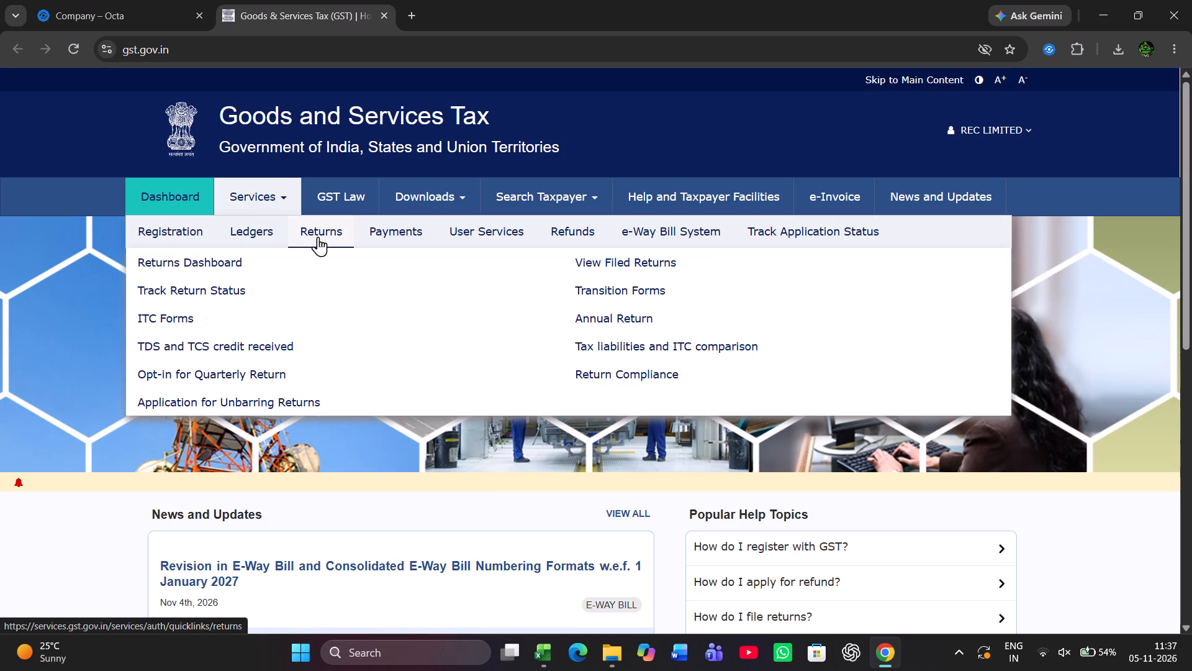
pyautogui.click(616, 311)
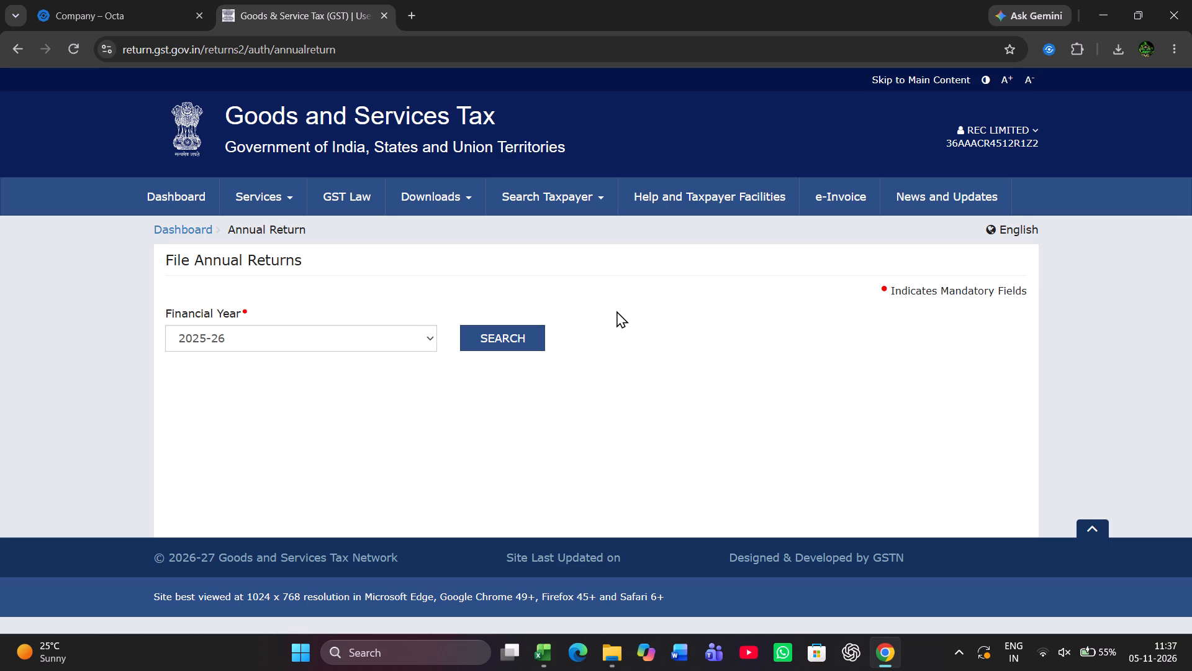
pyautogui.click(520, 340)
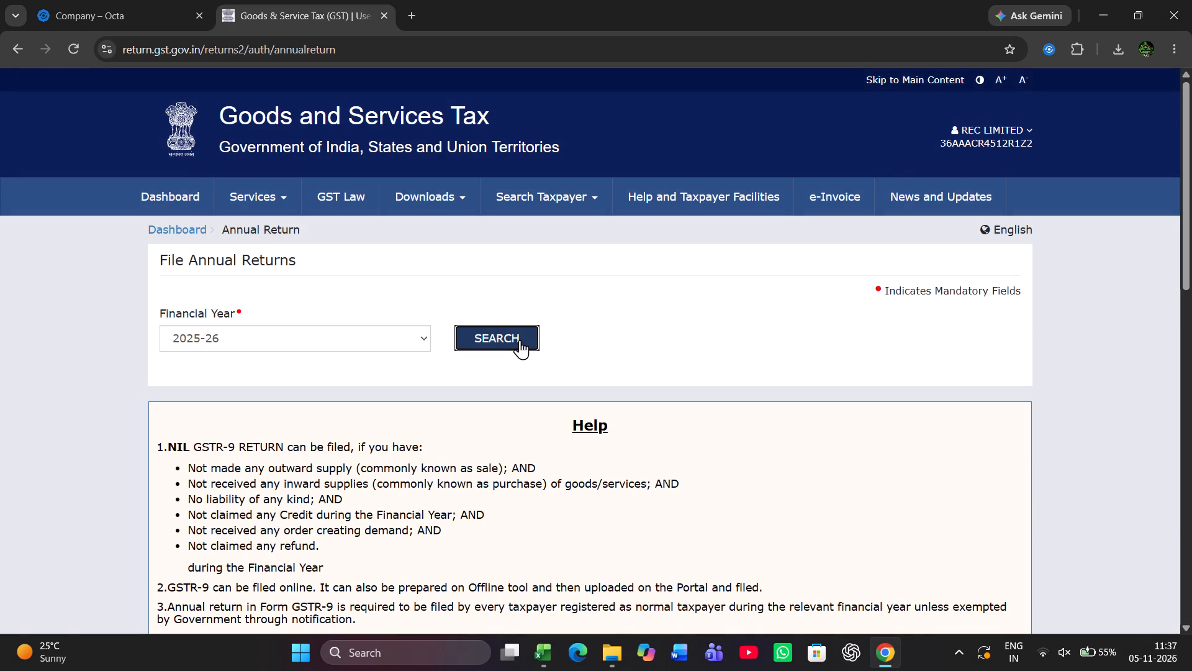
# Open the GSTR-9 annual return for online preparation and proceed with No for filing a Nil return.
pyautogui.scroll(-3, 538, 281)
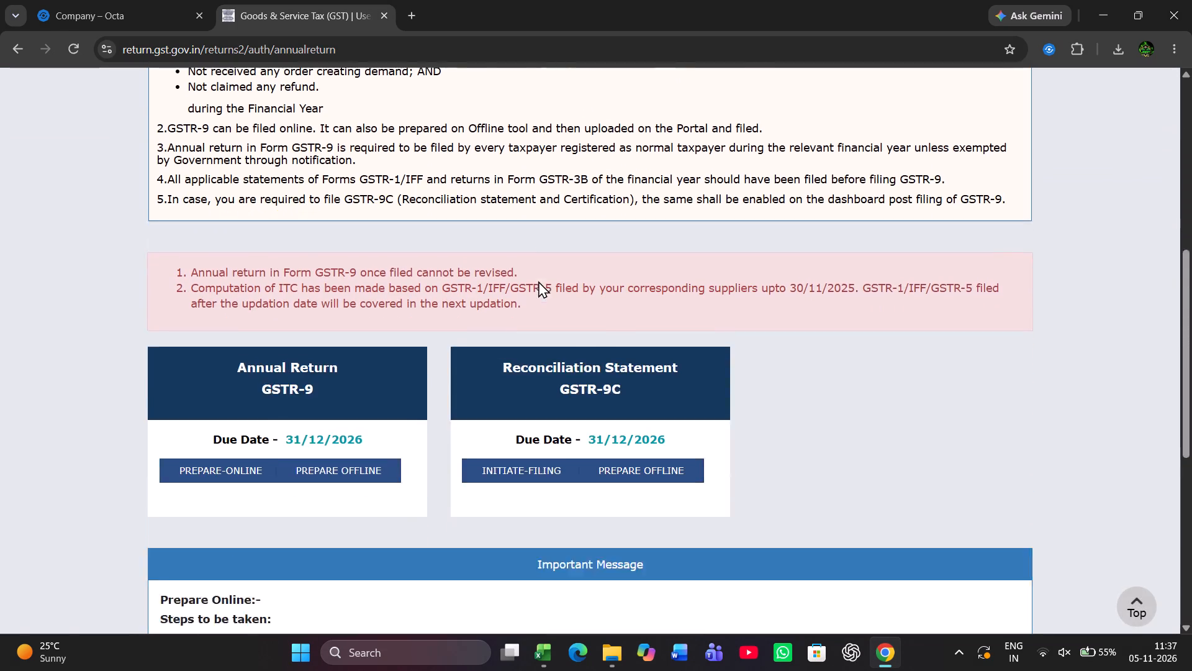
pyautogui.click(351, 263)
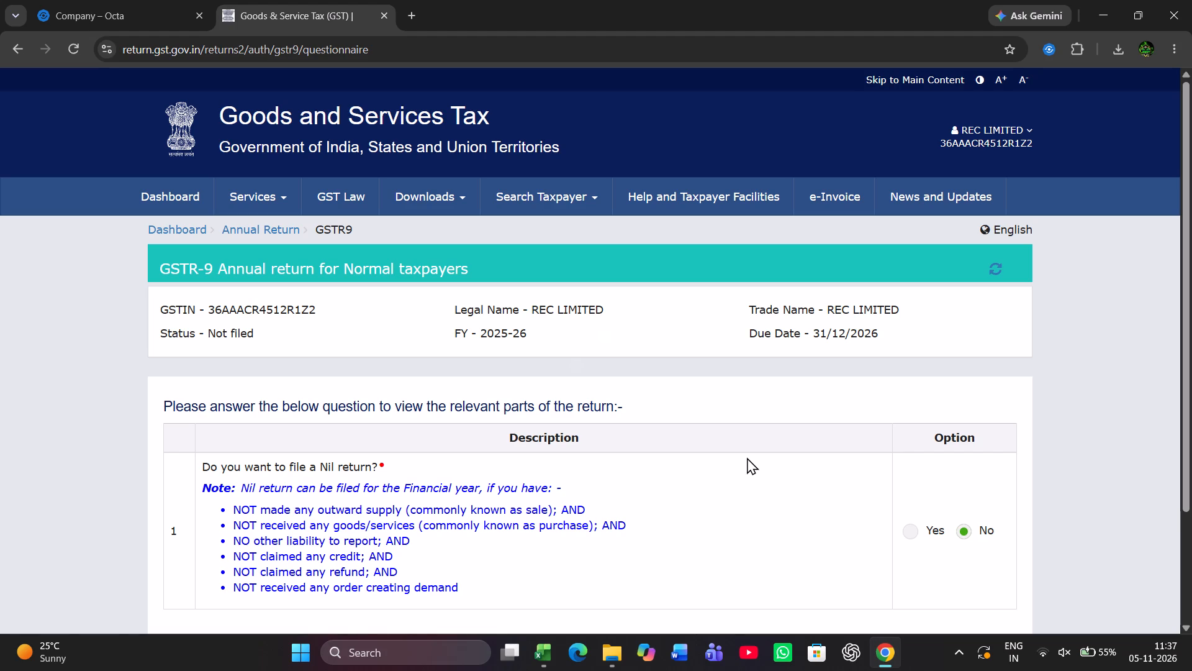
pyautogui.scroll(-1, 747, 457)
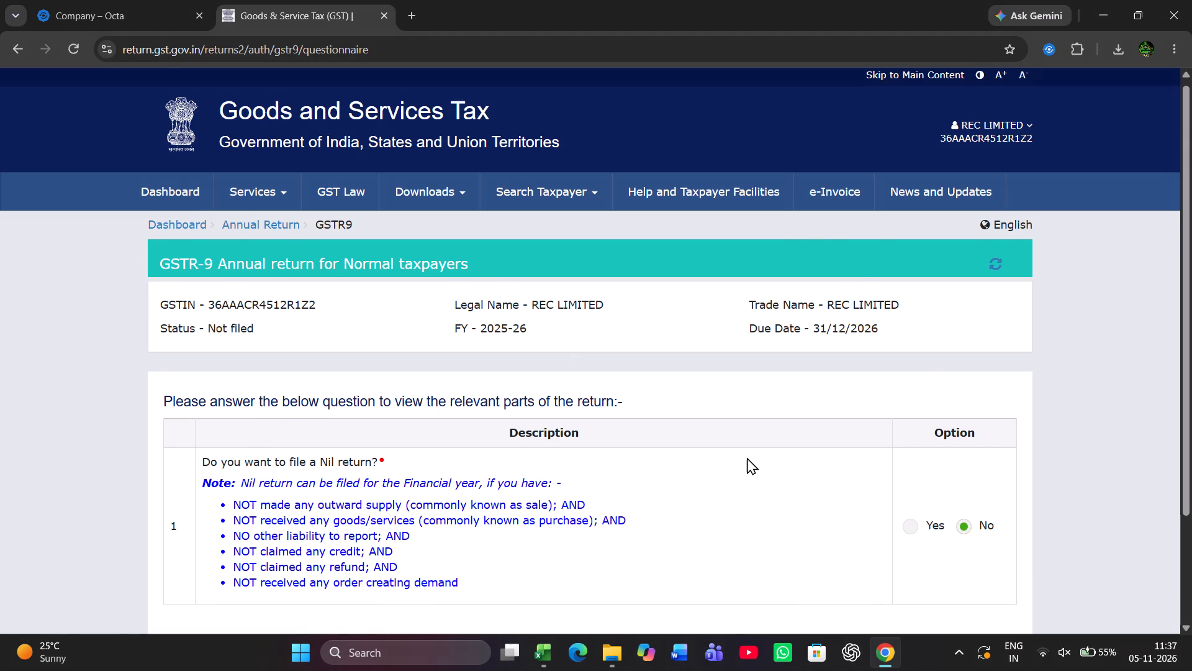
pyautogui.scroll(-1, 747, 457)
pyautogui.click(989, 519)
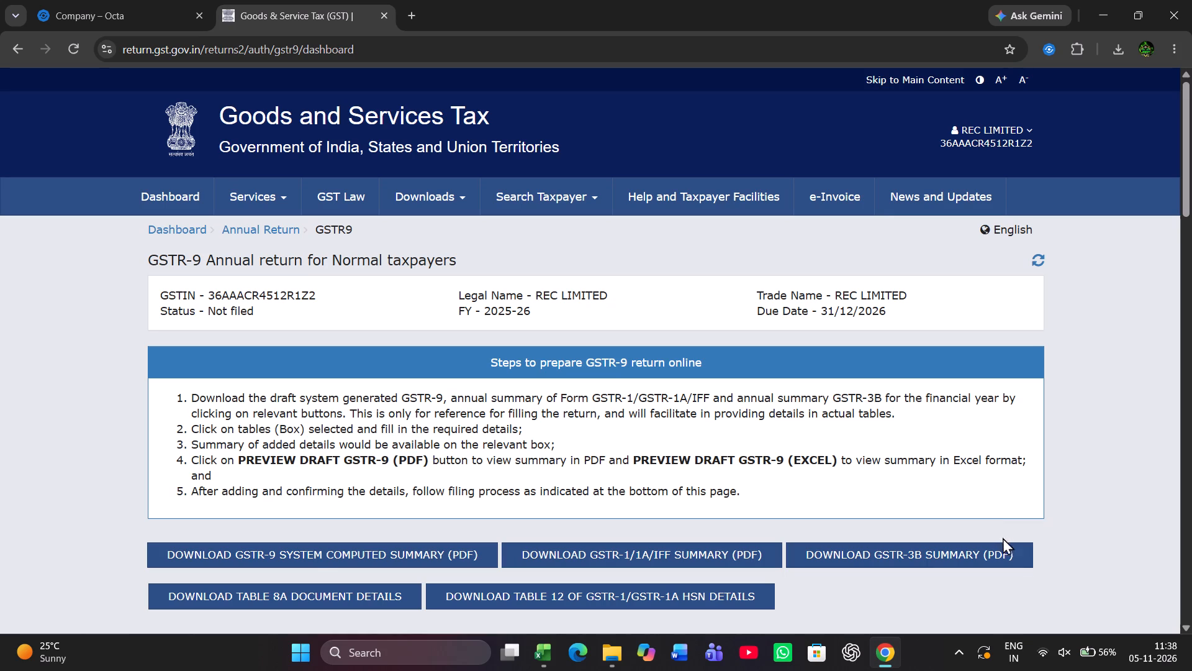
# Download the GSTR-9 system computed summary, the GSTR-1/1A/IFF summary and the GSTR-3B summary as PDFs.
pyautogui.click(317, 561)
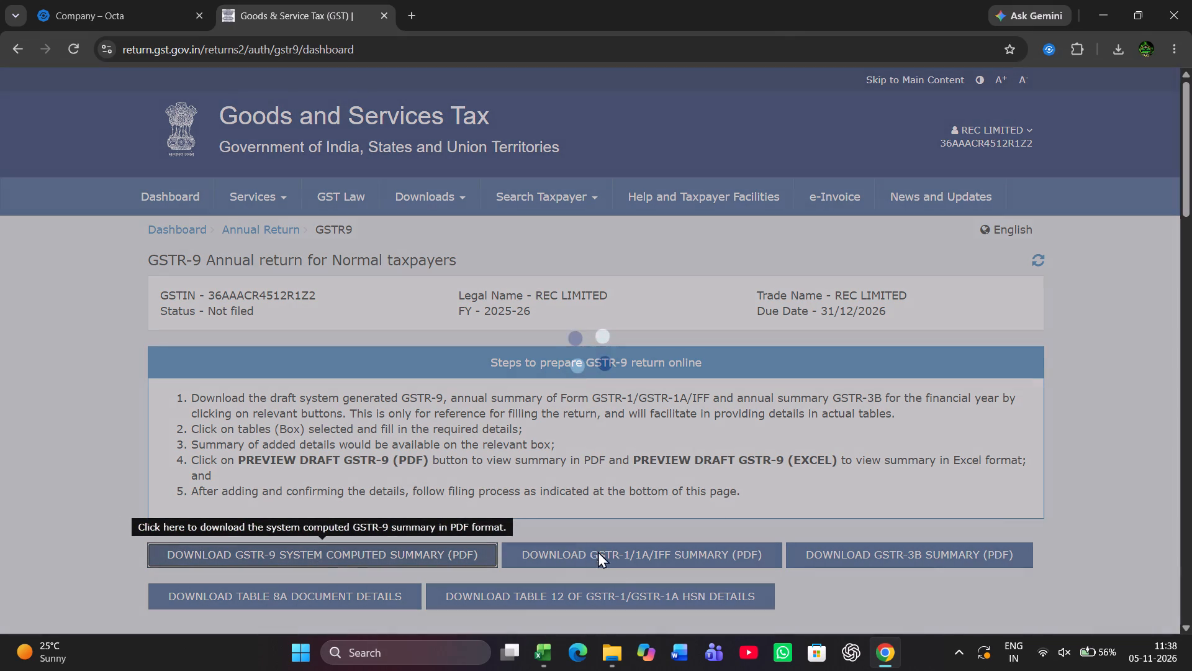
pyautogui.click(634, 561)
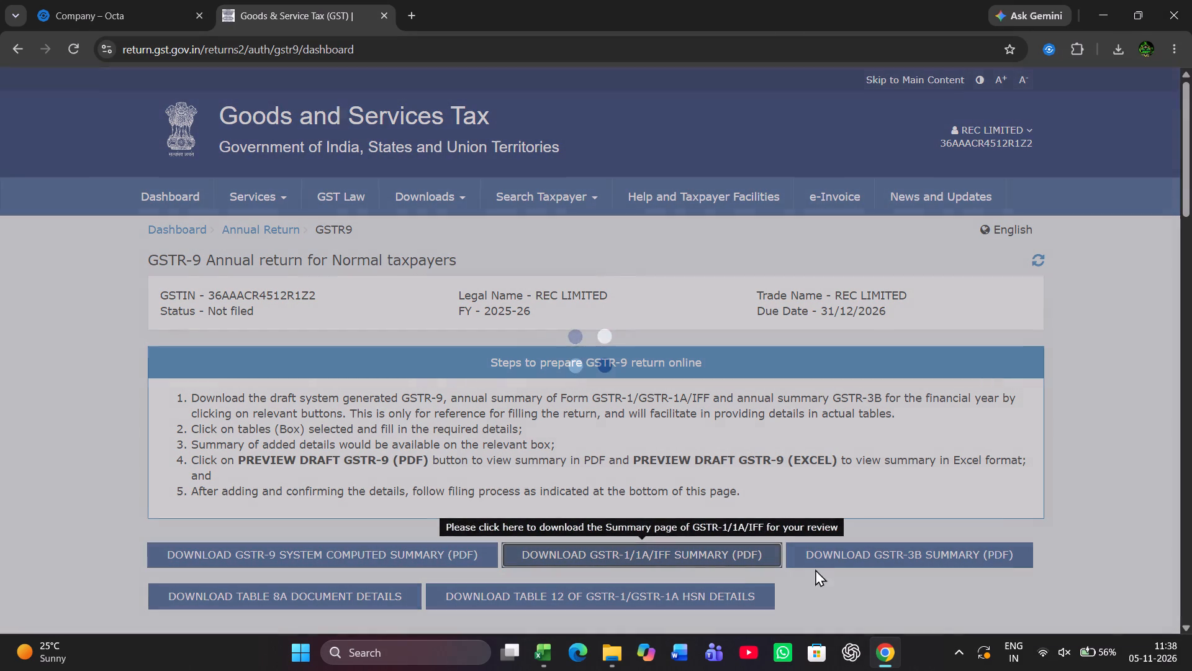
pyautogui.click(877, 563)
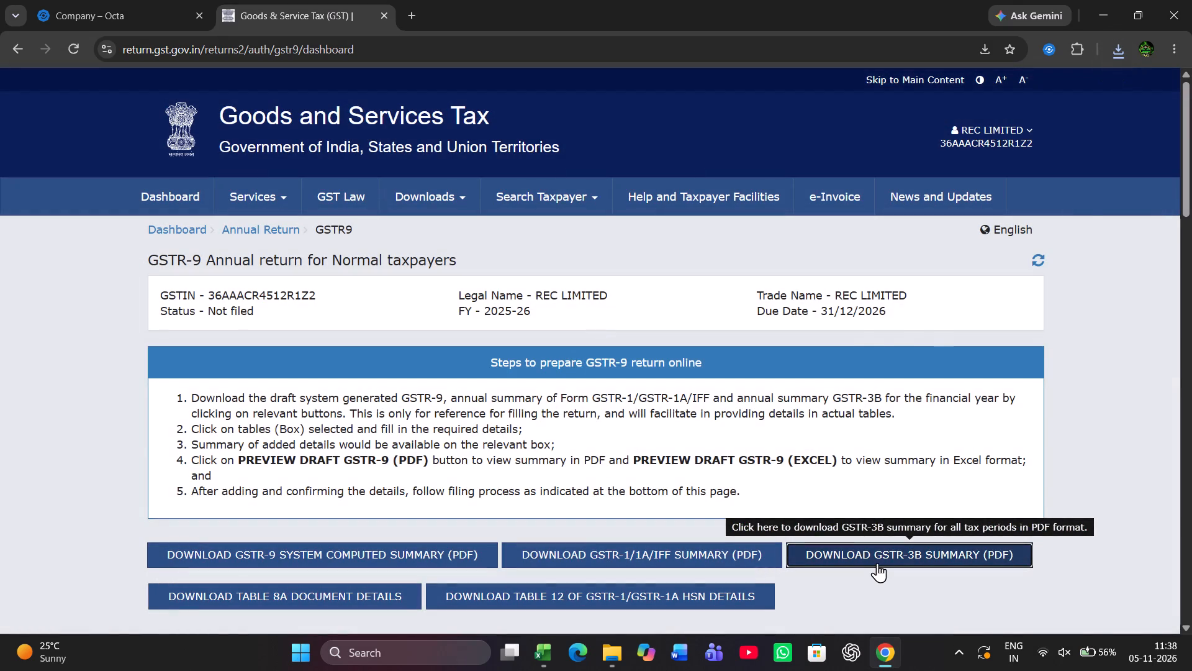
# Move the three newly downloaded summary PDFs from Downloads into the Telangana(20-Hyderabad ZO') folder, then return to the REC folder.
pyautogui.hotkey('alt', 'Tab')
pyautogui.hotkey('alt', 'Tab')
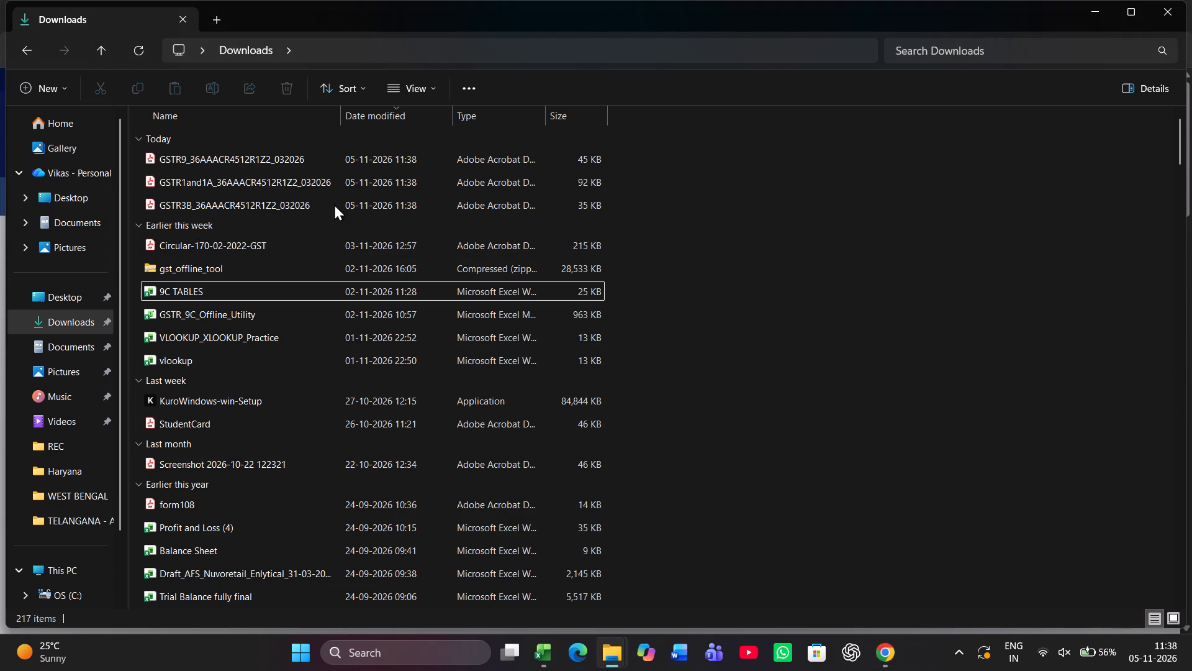
pyautogui.click(278, 165)
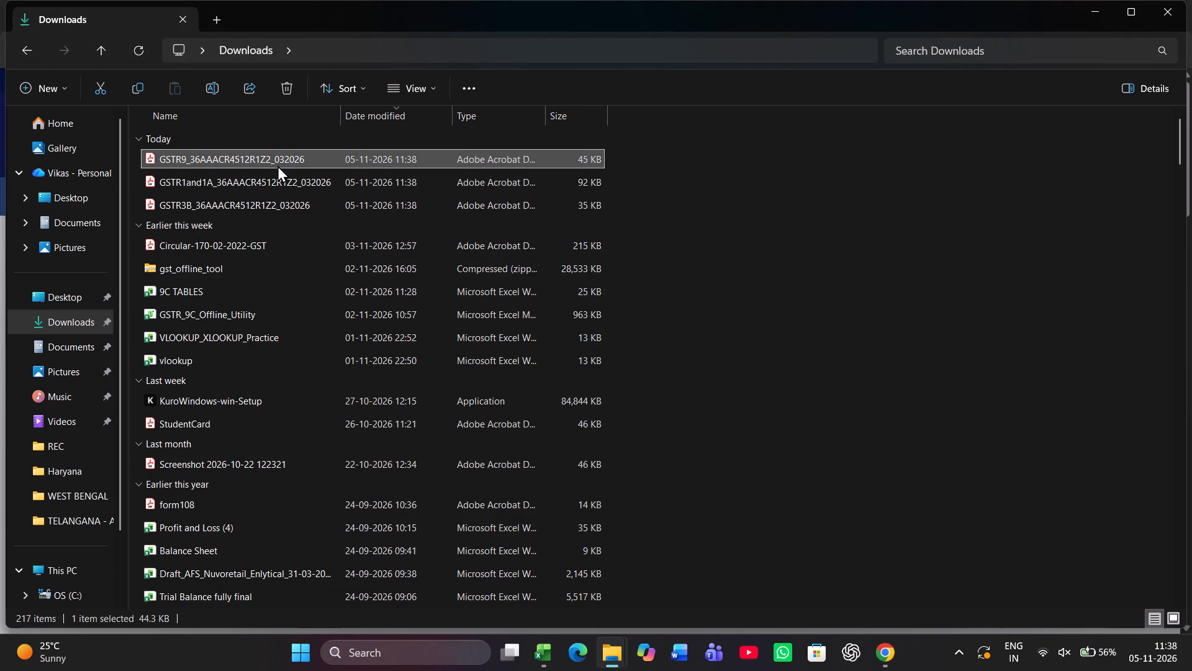
pyautogui.hotkey('shift', 'Down')
pyautogui.hotkey('shift', 'Down')
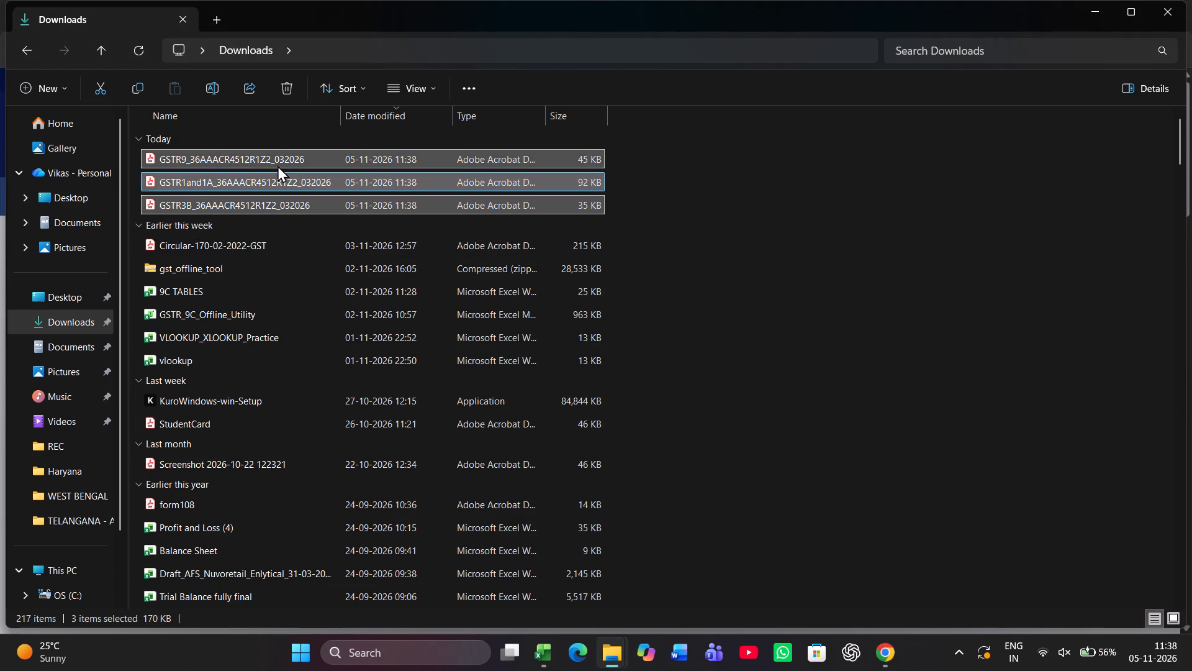
pyautogui.hotkey('ctrl', 'x')
pyautogui.hotkey('alt', 'Tab')
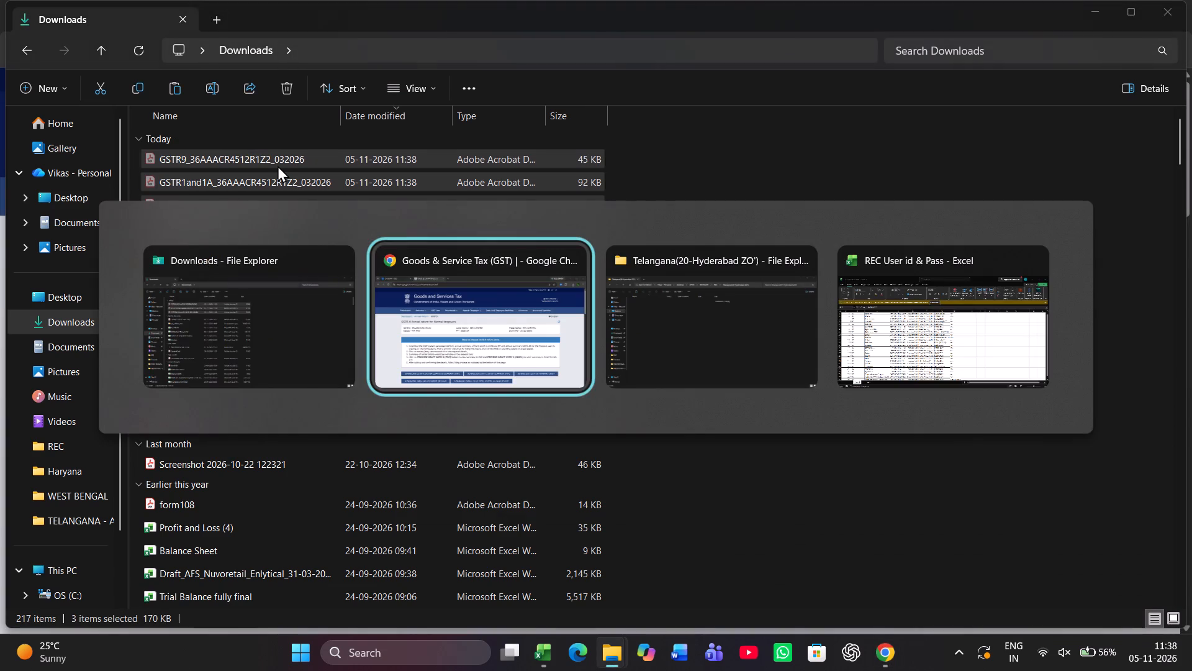
pyautogui.hotkey('alt', 'Tab')
pyautogui.hotkey('ctrl', 'v')
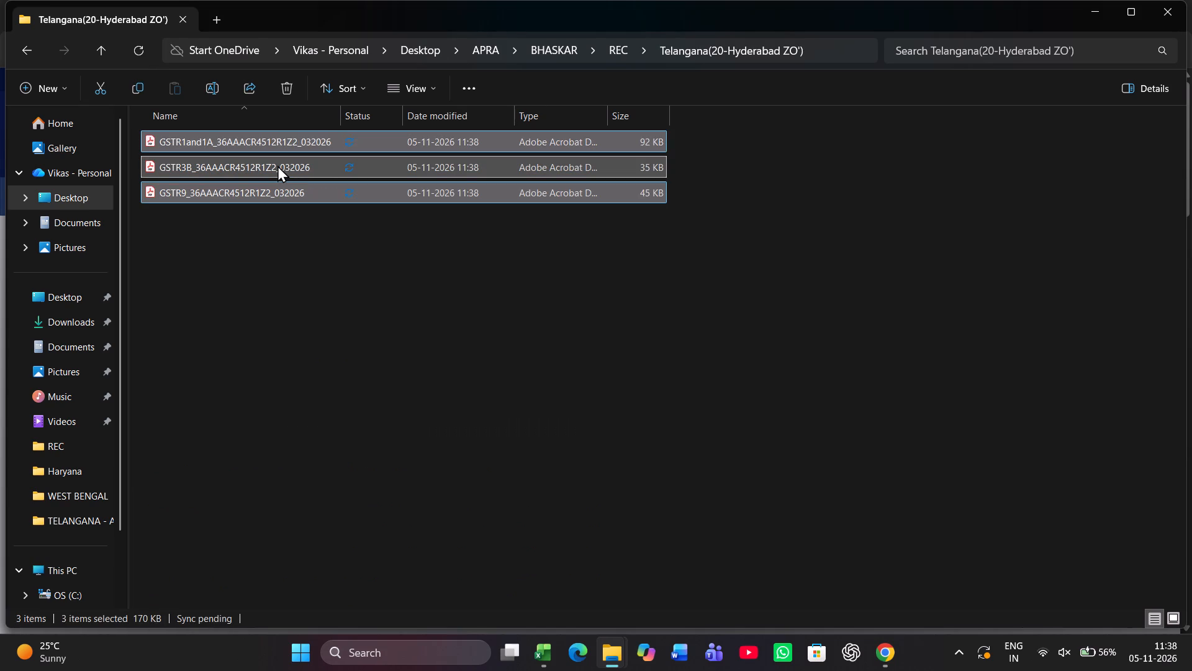
pyautogui.press('BackSpace')
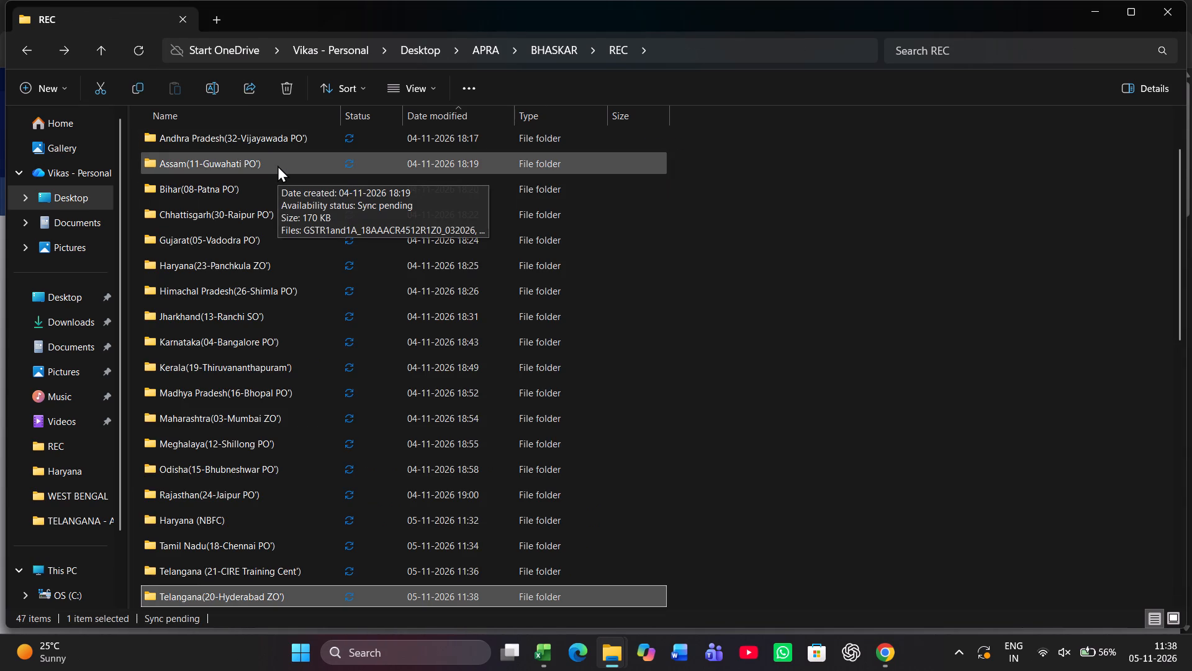
# Check the files in the Telangana (21-CIRE Training Cent') folder, then return to the REC folder list.
pyautogui.press('Up')
pyautogui.press('Return')
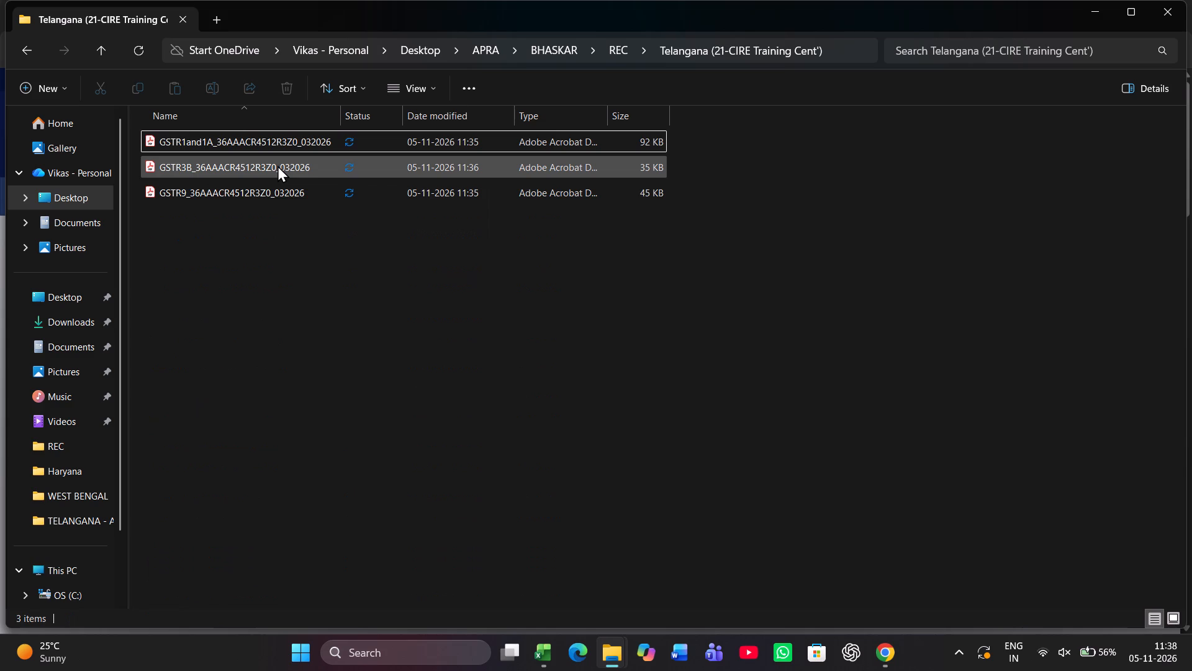
pyautogui.press('BackSpace')
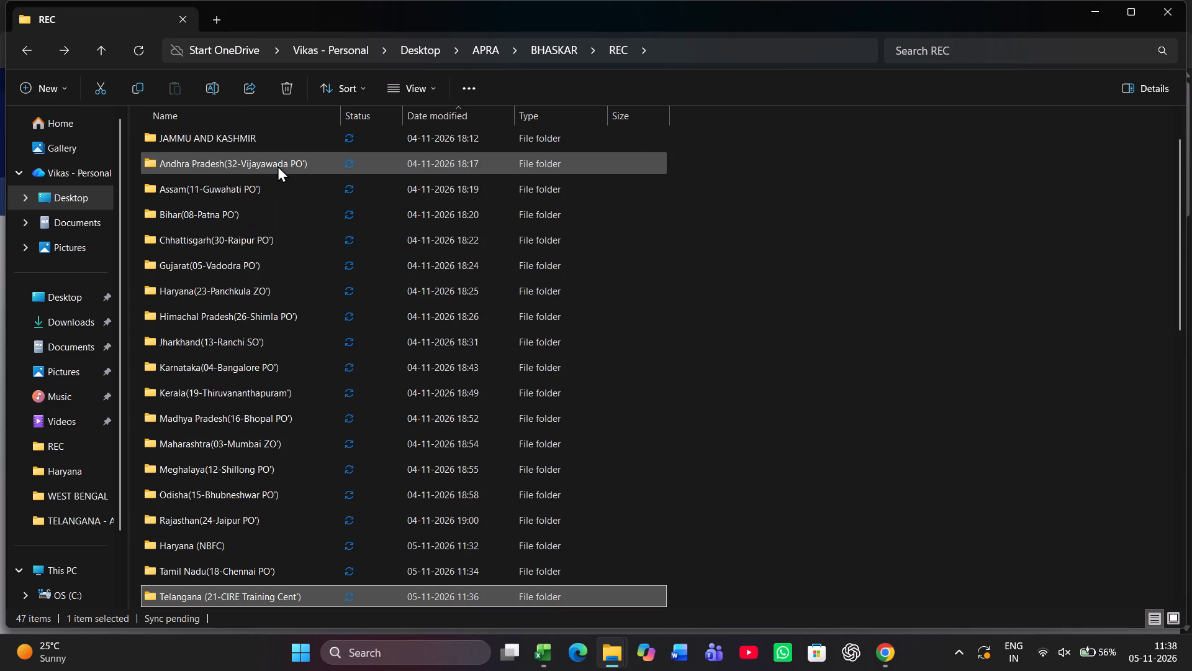
pyautogui.press('Down')
pyautogui.press('Down')
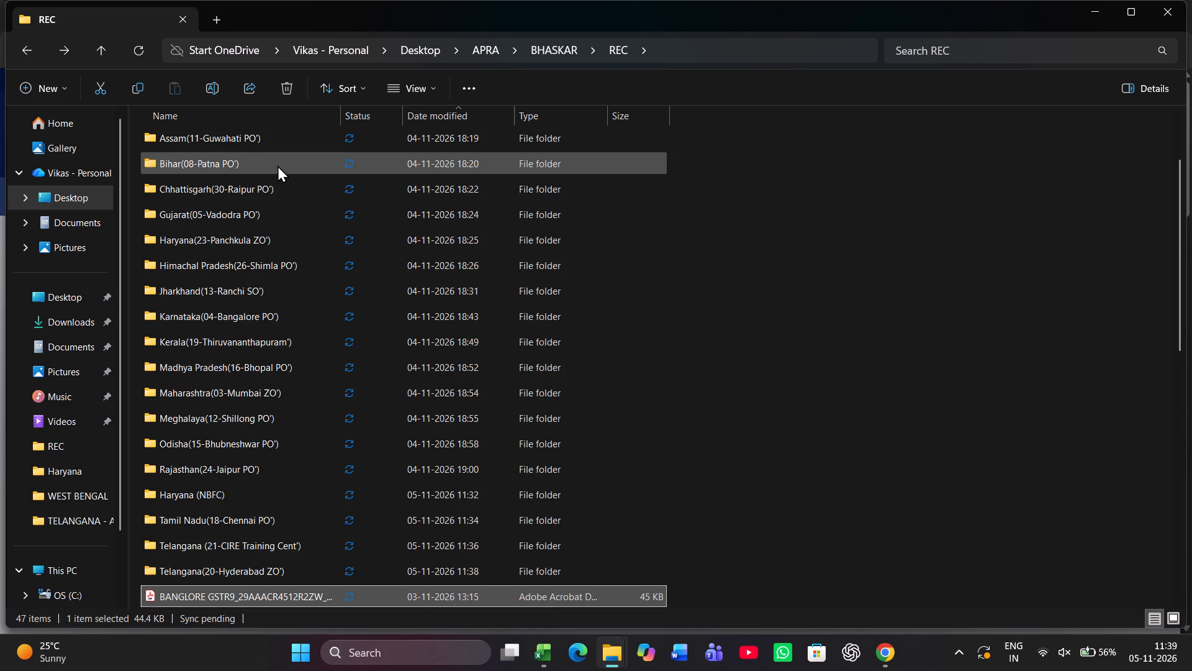
pyautogui.press('Up')
# Copy the registration name Uttar Pradesh(07-Lucknow ZO') from the Octa company list in Chrome for naming its folder.
pyautogui.hotkey('alt', 'Tab')
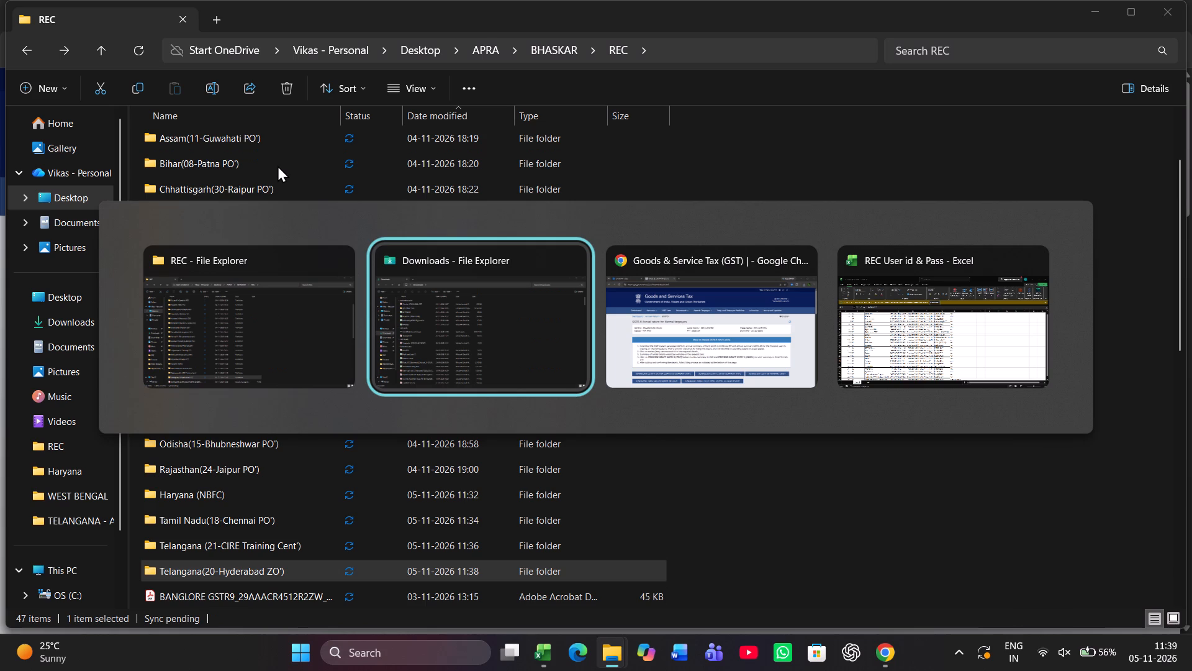
pyautogui.hotkey('alt', 'Tab')
pyautogui.click(100, 6)
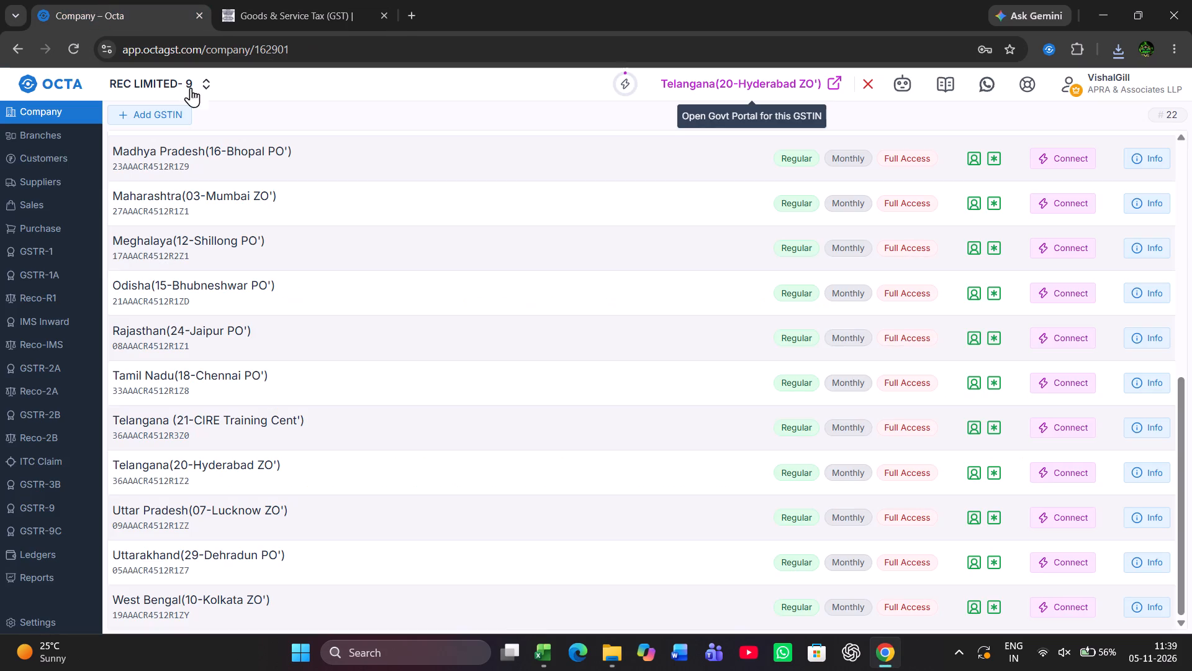
pyautogui.scroll(-1, 270, 411)
pyautogui.moveTo(115, 509); pyautogui.dragTo(260, 511)
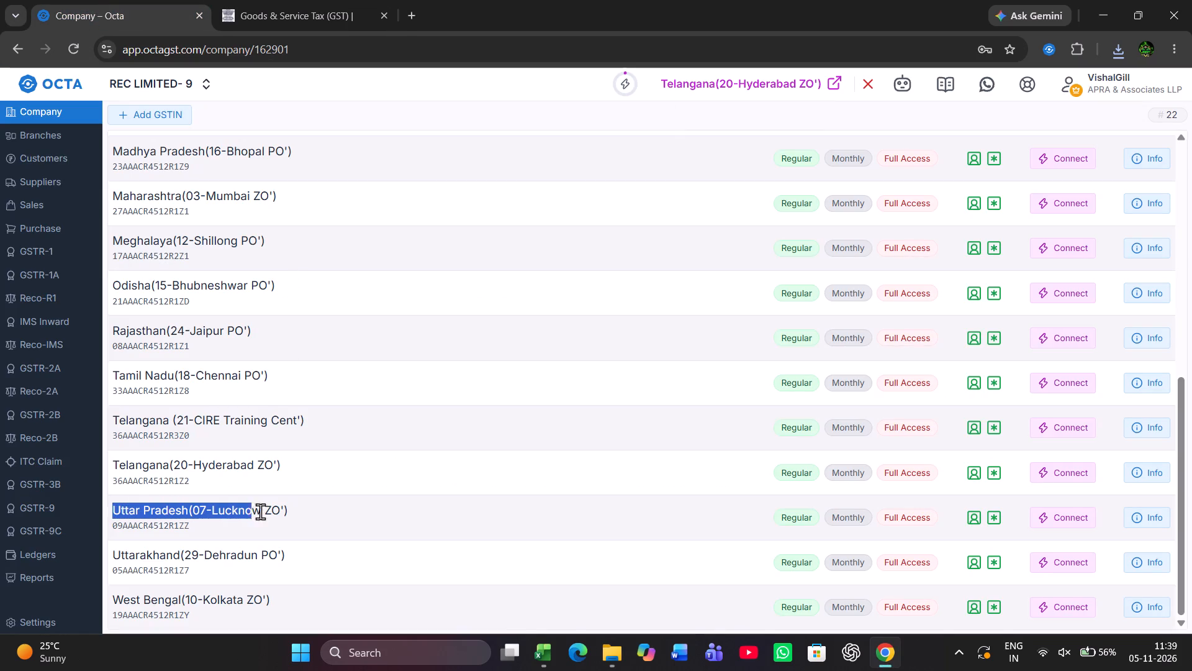
pyautogui.moveTo(260, 511); pyautogui.dragTo(300, 512)
pyautogui.hotkey('ctrl', 'c')
pyautogui.hotkey('alt', 'Tab')
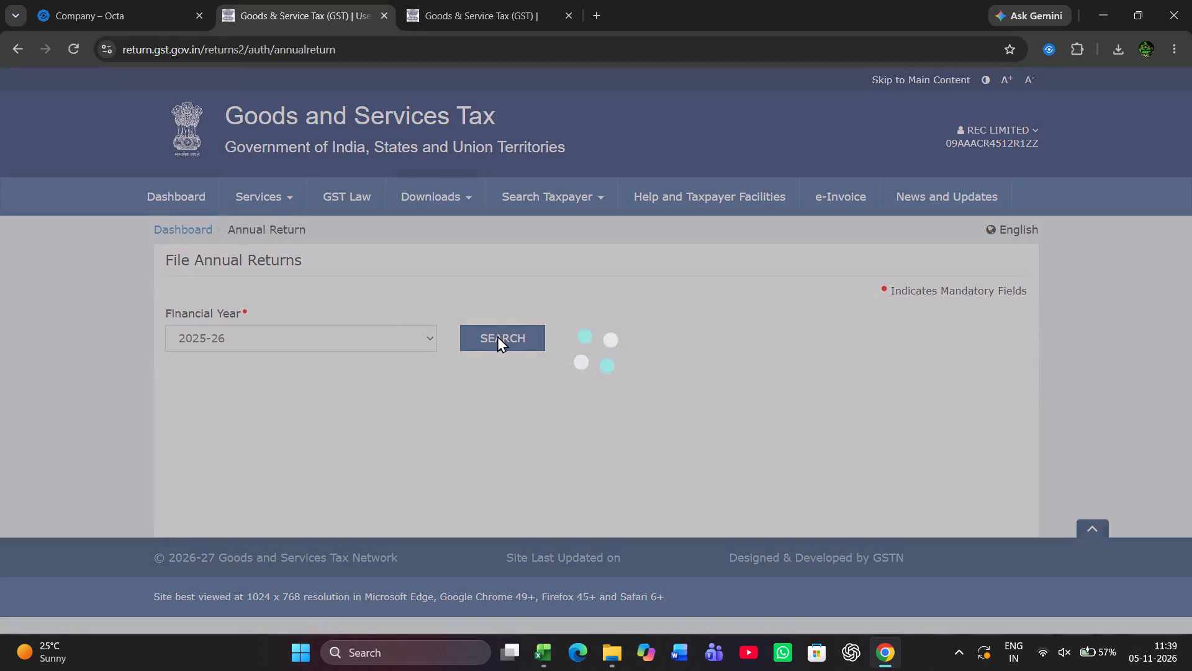
# Search annual returns for financial year 2025-26 and open the GSTR-9 return, proceeding with No for filing a Nil return.
pyautogui.click(503, 335)
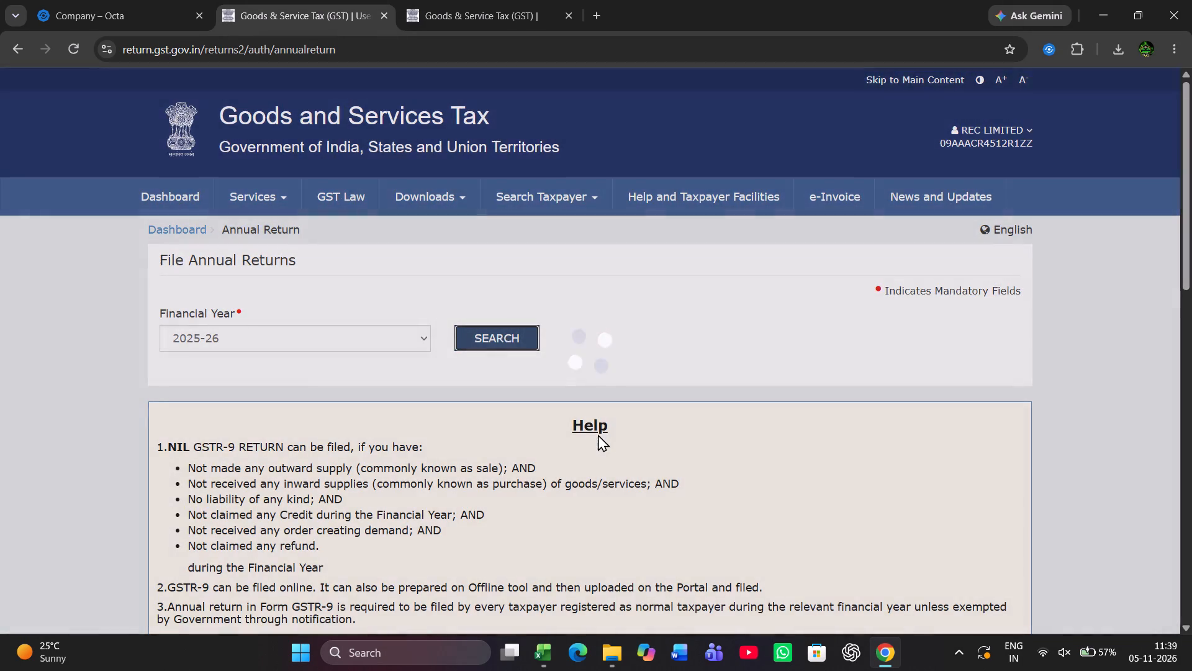
pyautogui.scroll(-5, 598, 434)
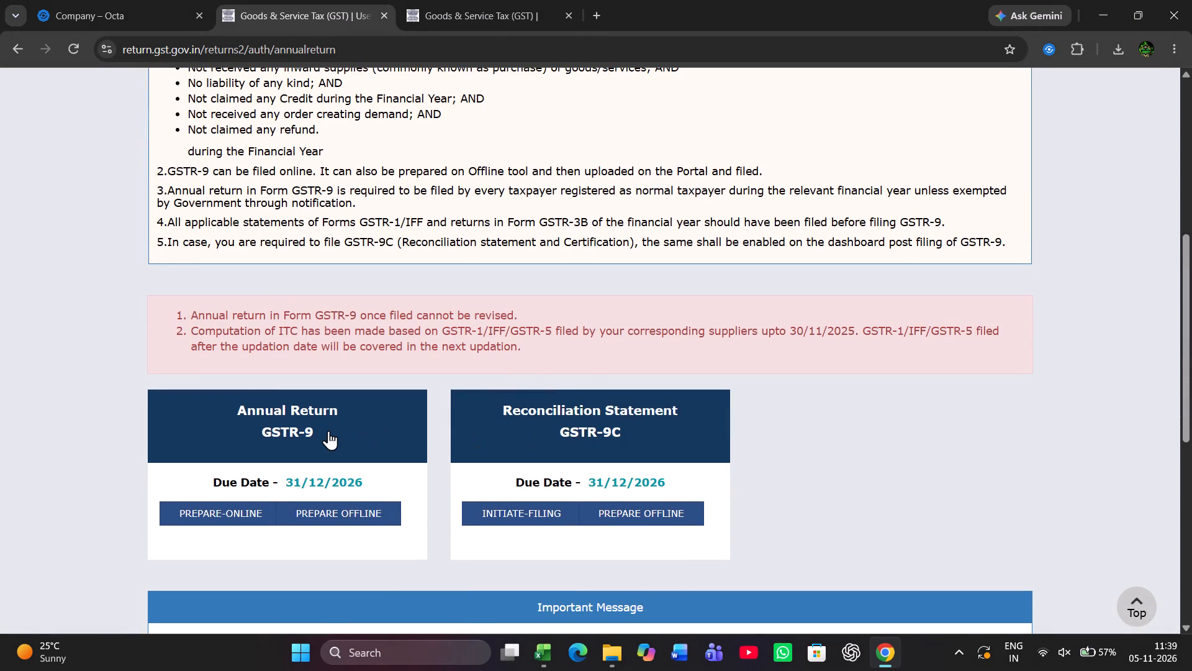
pyautogui.click(322, 431)
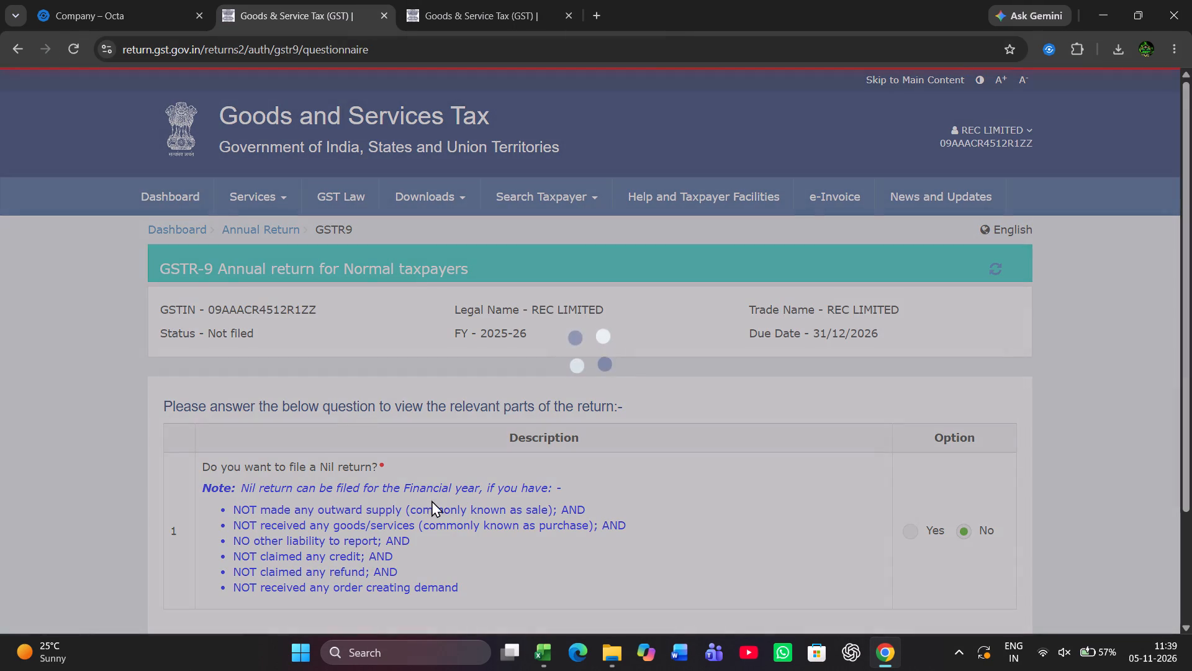
pyautogui.scroll(-4, 392, 389)
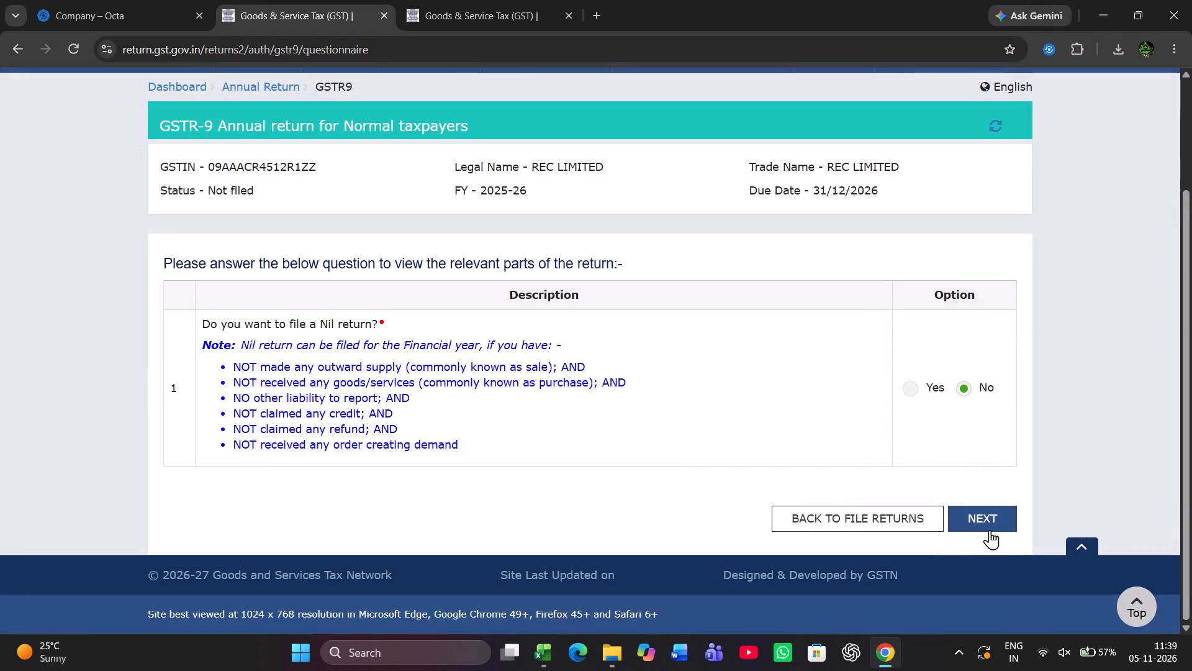
pyautogui.click(992, 518)
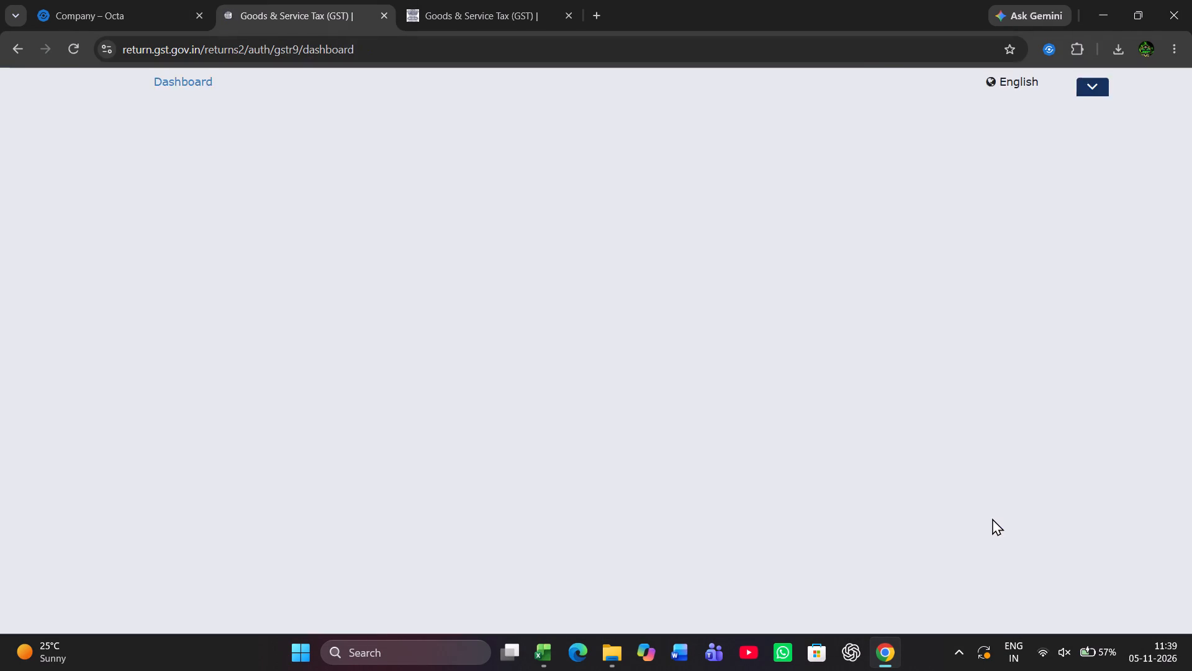
# Download the GSTR-9 system computed summary, the GSTR-1/1A/IFF summary and the GSTR-3B summary as PDFs.
pyautogui.scroll(-2, 672, 447)
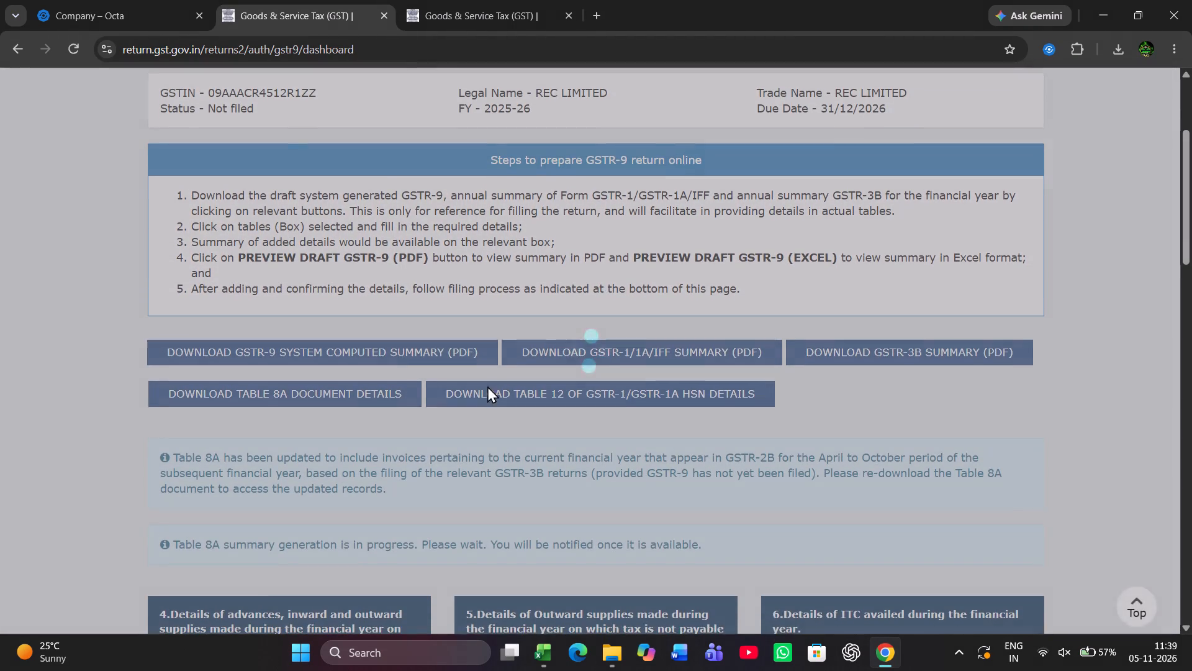
pyautogui.click(330, 347)
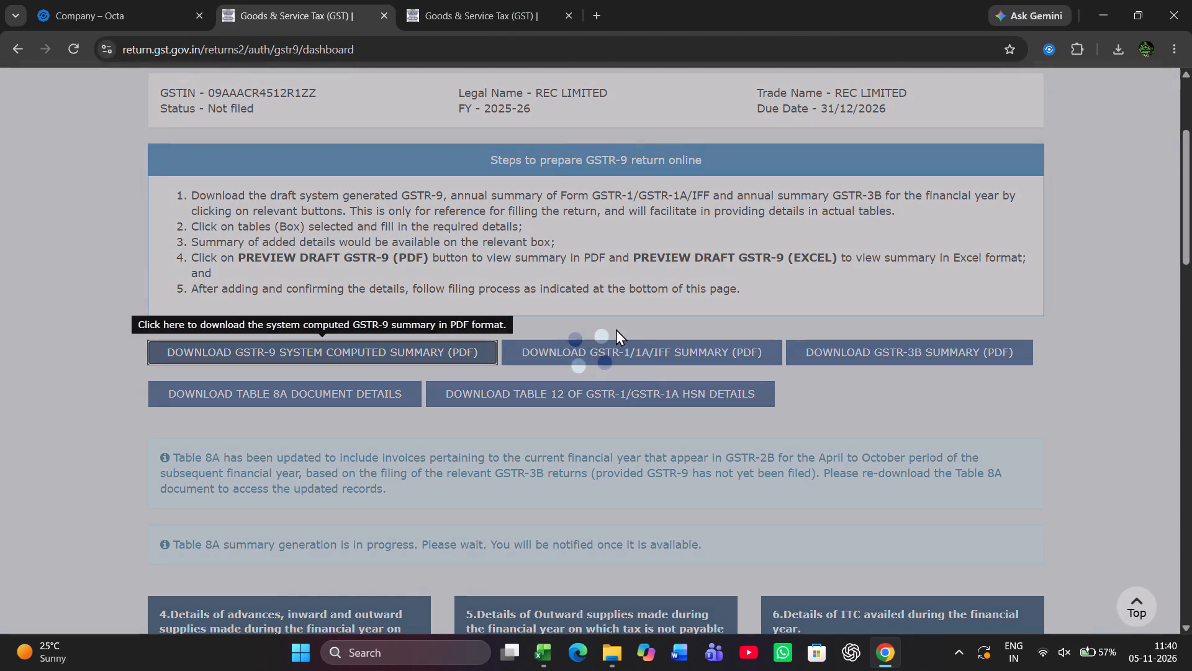
pyautogui.click(644, 351)
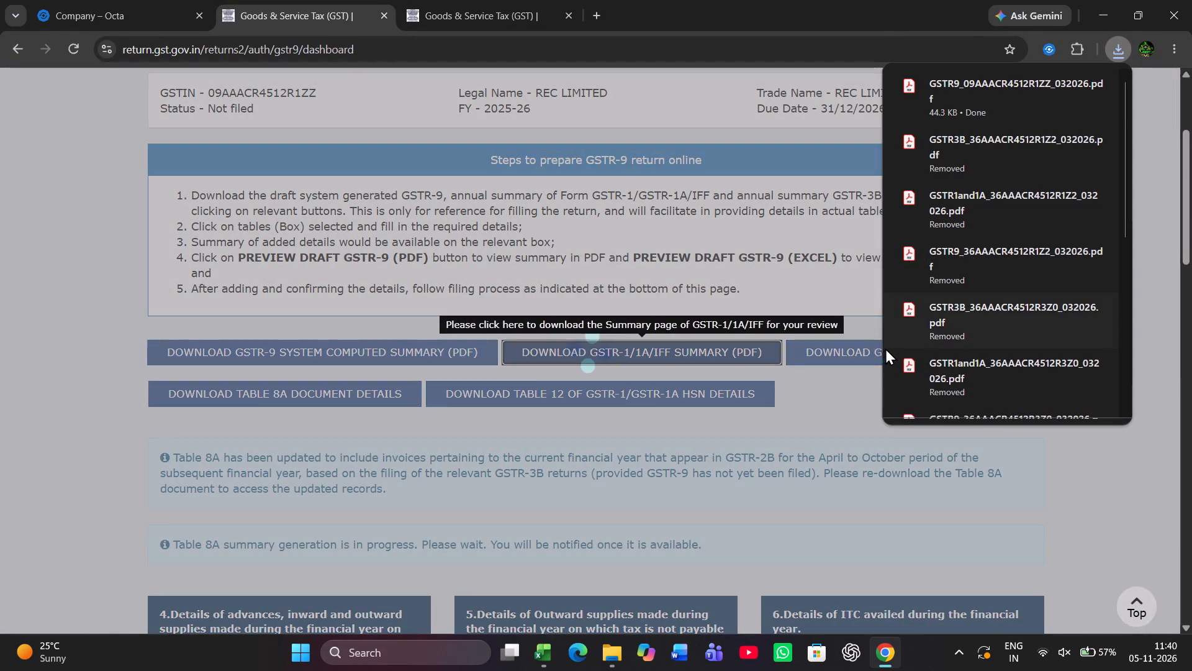
pyautogui.click(851, 352)
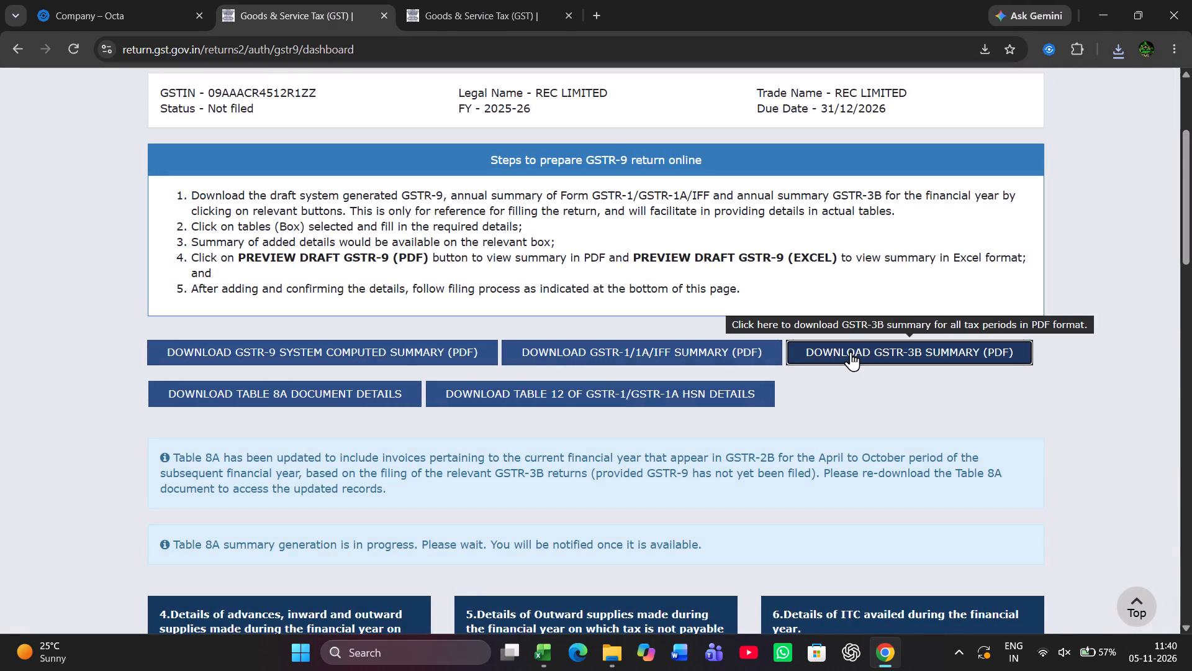
# Move the three newly downloaded summary PDFs from Downloads into the Uttar Pradesh(07-Lucknow ZO') folder, then return to the REC folder.
pyautogui.hotkey('alt', 'Tab')
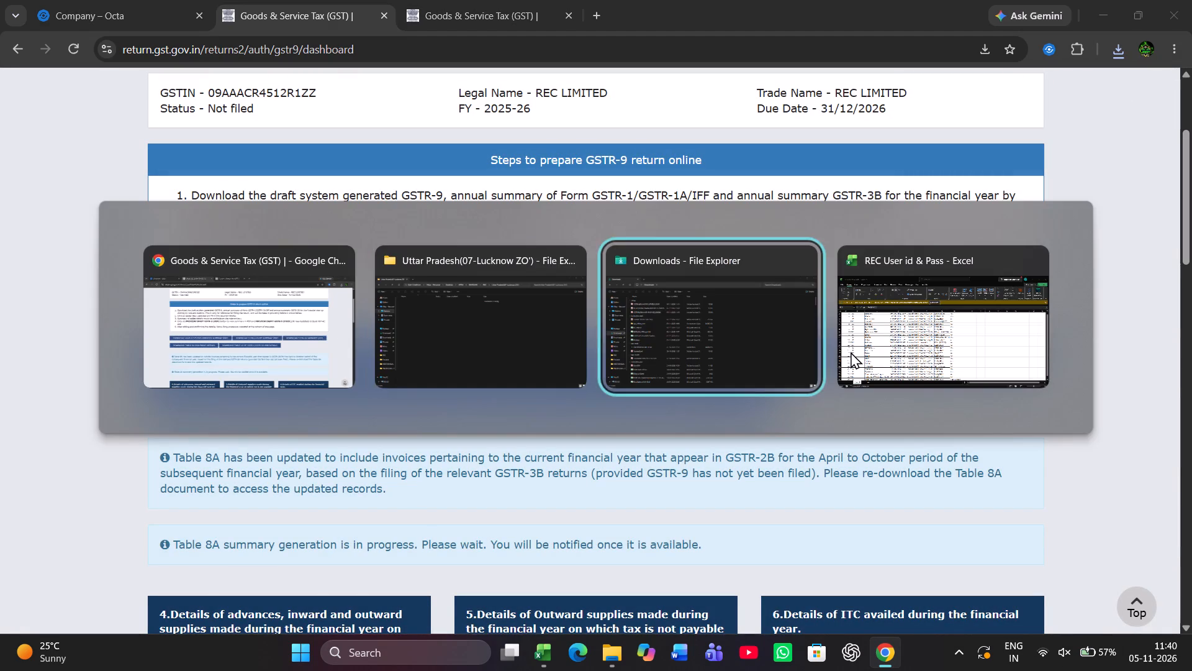
pyautogui.hotkey('alt', 'Tab')
pyautogui.click(268, 144)
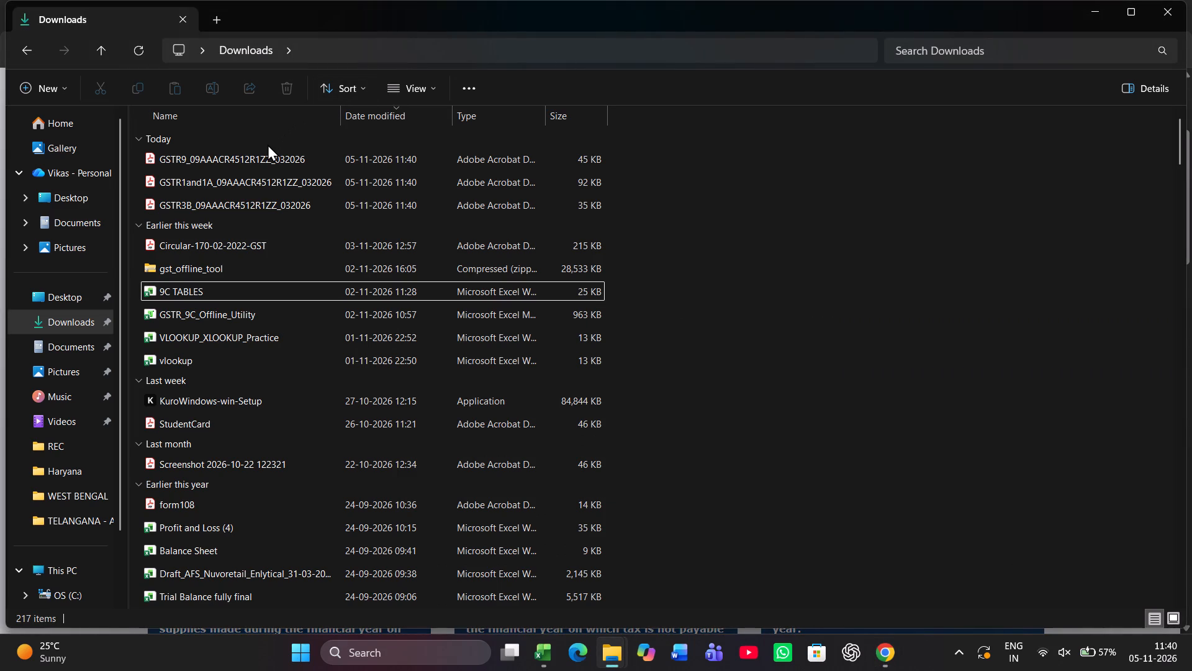
pyautogui.click(260, 161)
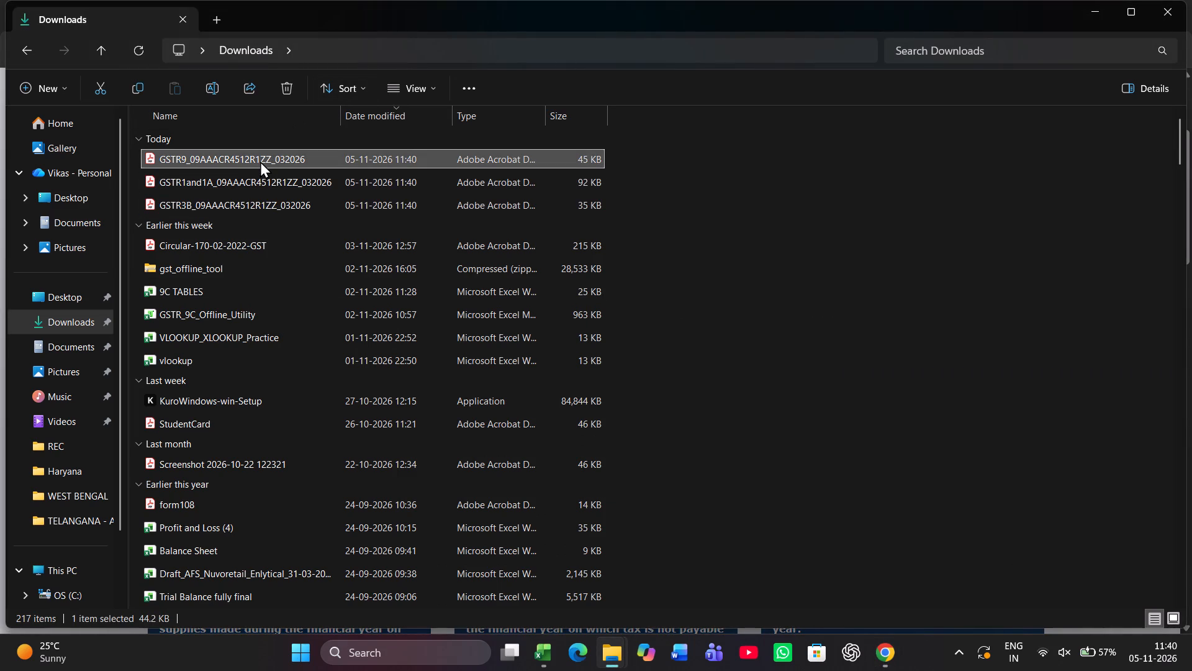
pyautogui.hotkey('shift', 'Down')
pyautogui.hotkey('shift', 'Down')
pyautogui.hotkey('ctrl', 'x')
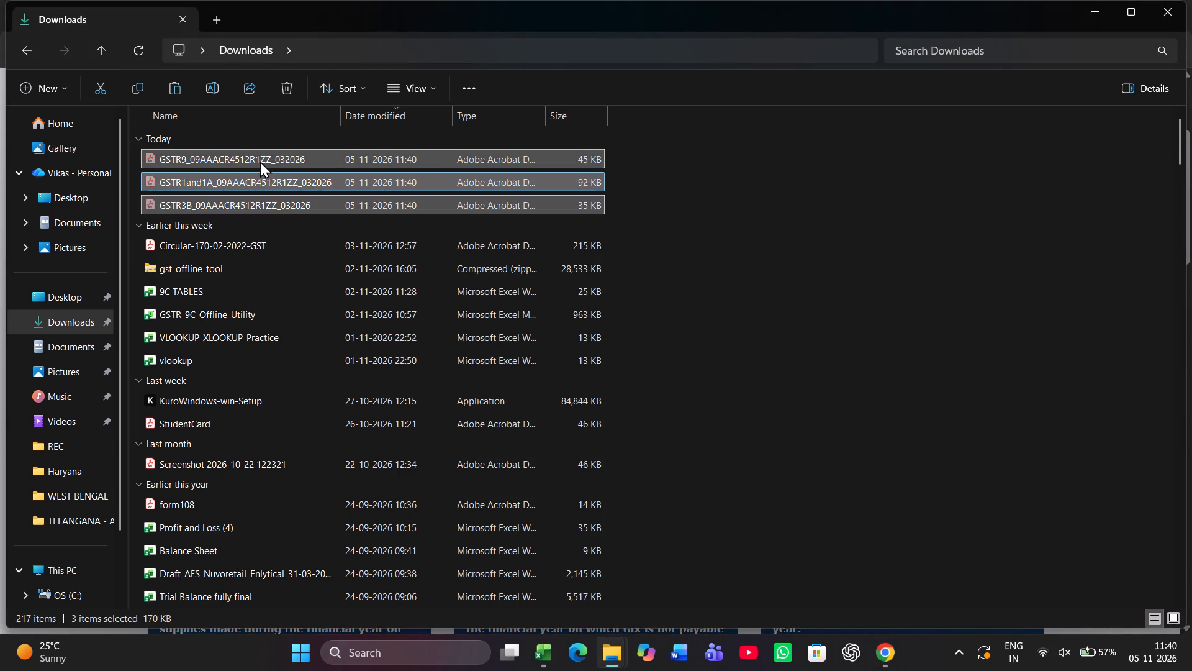
pyautogui.hotkey('alt', 'Tab')
pyautogui.hotkey('alt', 'Tab')
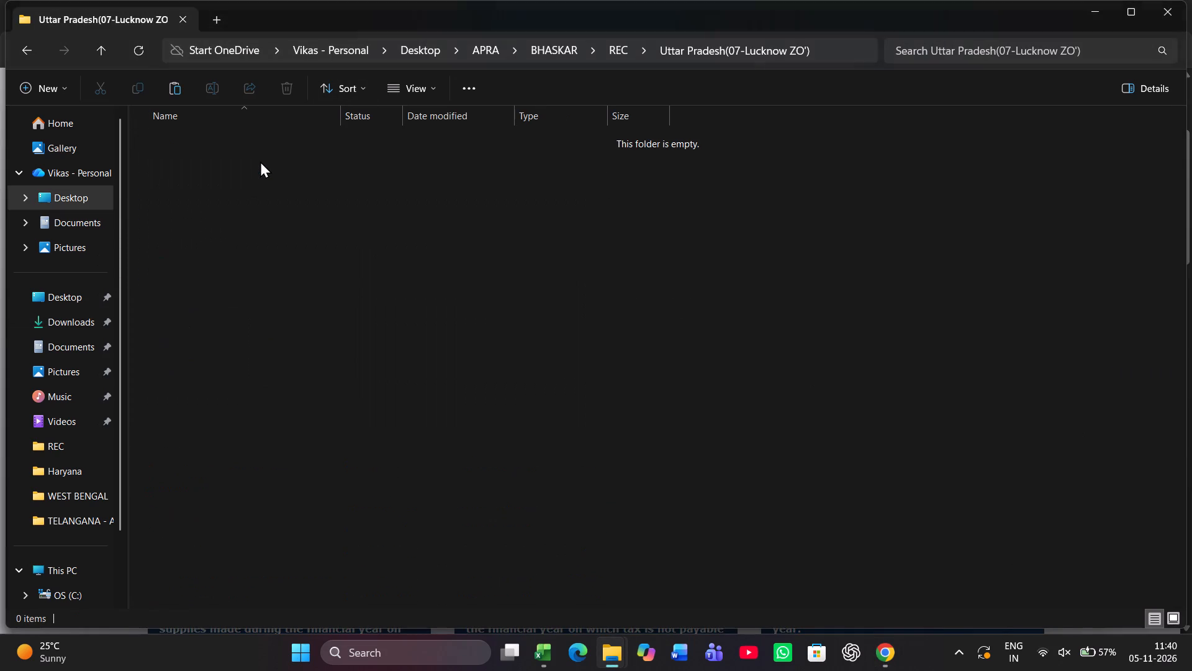
pyautogui.hotkey('ctrl', 'v')
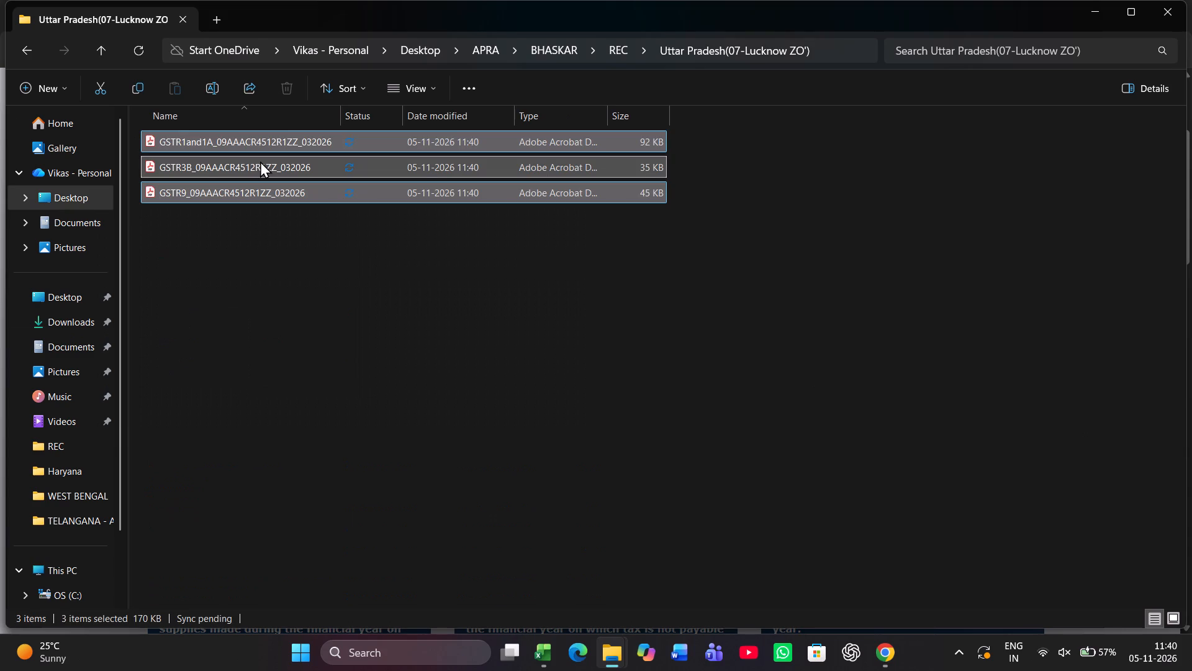
pyautogui.press('BackSpace')
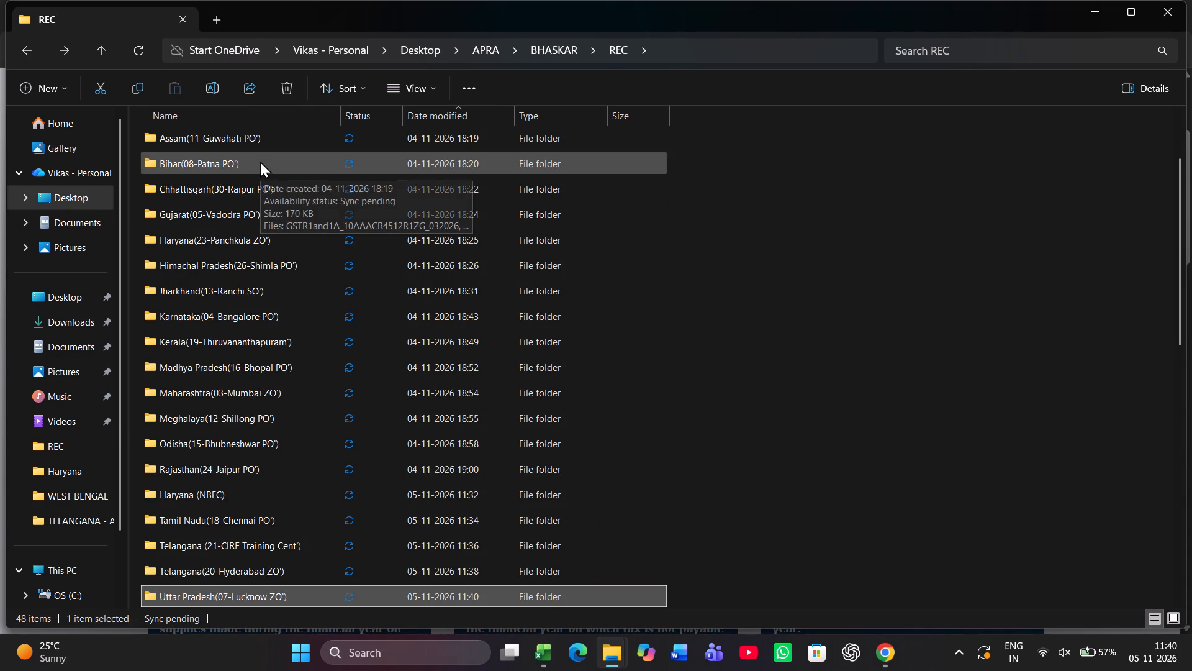
# Copy the name Uttarakhand(29-Dehradun PO') from Octa, create and open a REC subfolder with that name, and return to Octa.
pyautogui.hotkey('alt', 'Tab')
pyautogui.hotkey('alt', 'Tab')
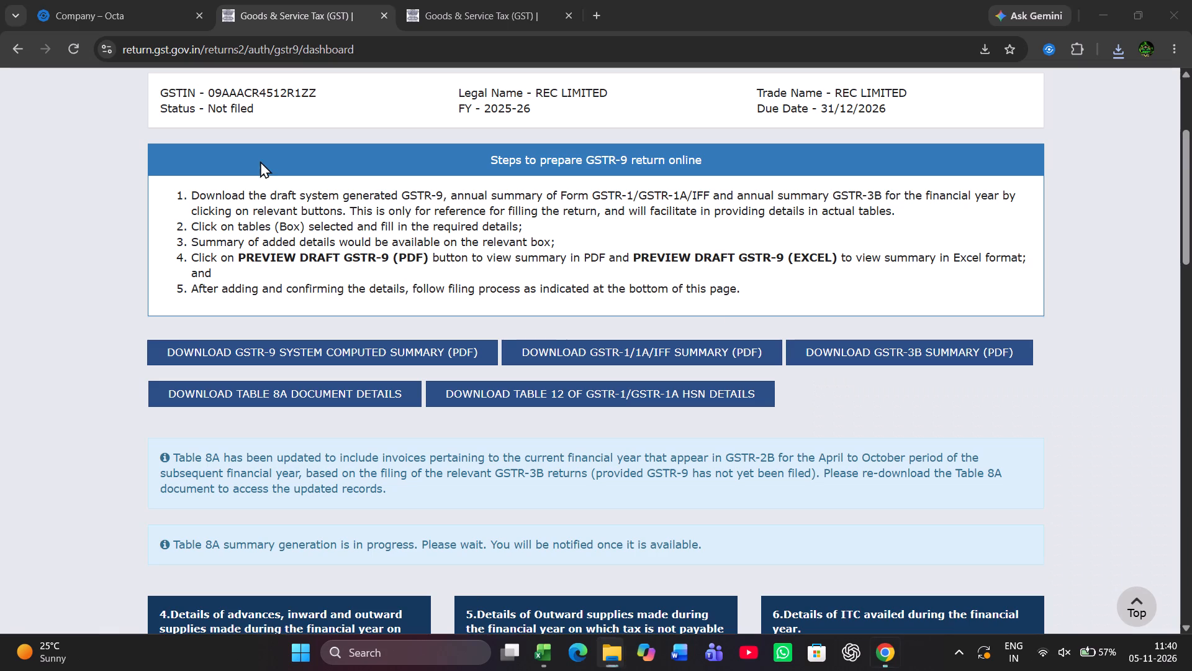
pyautogui.click(89, 14)
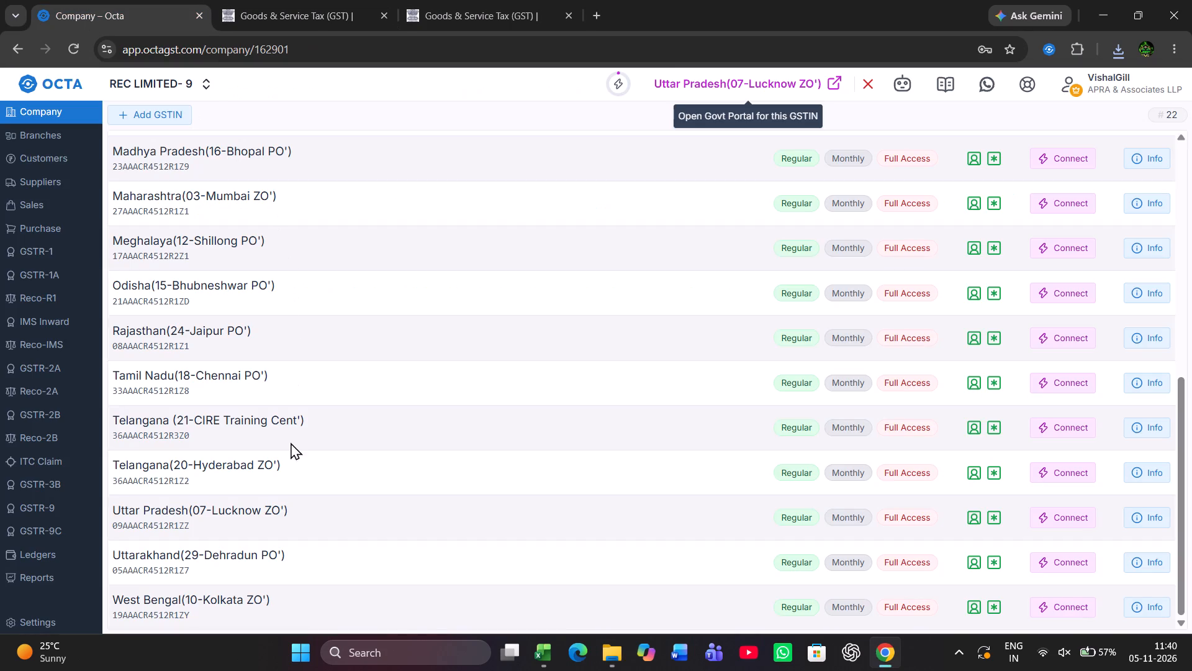
pyautogui.scroll(-1, 286, 452)
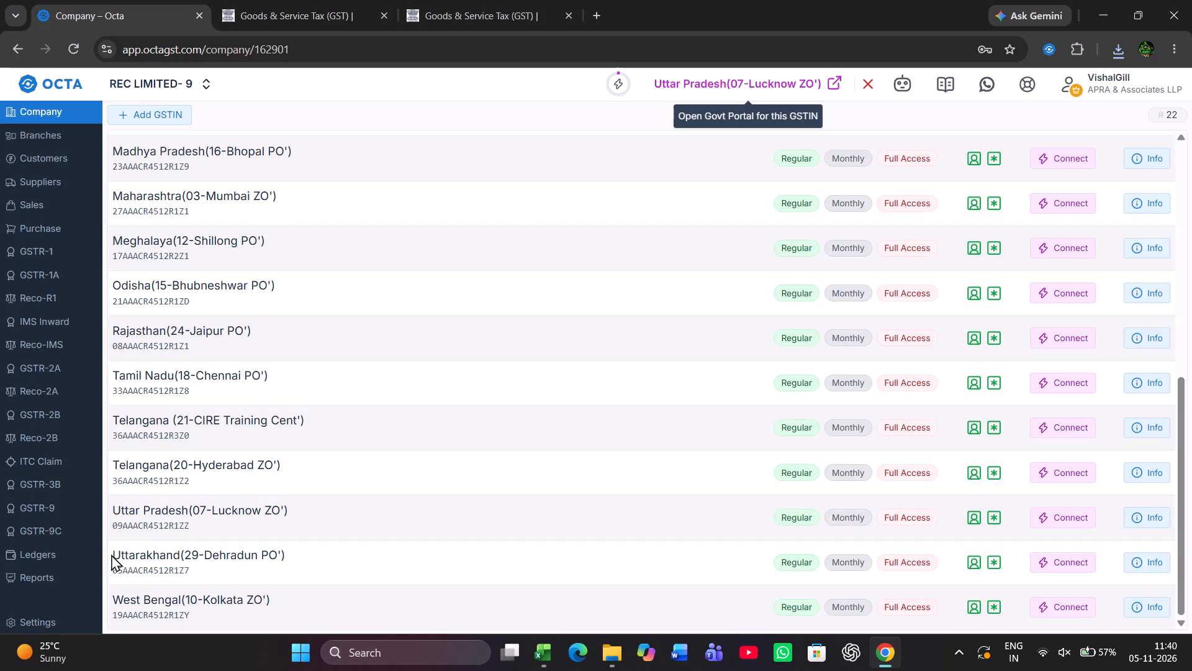
pyautogui.moveTo(114, 555); pyautogui.dragTo(277, 551)
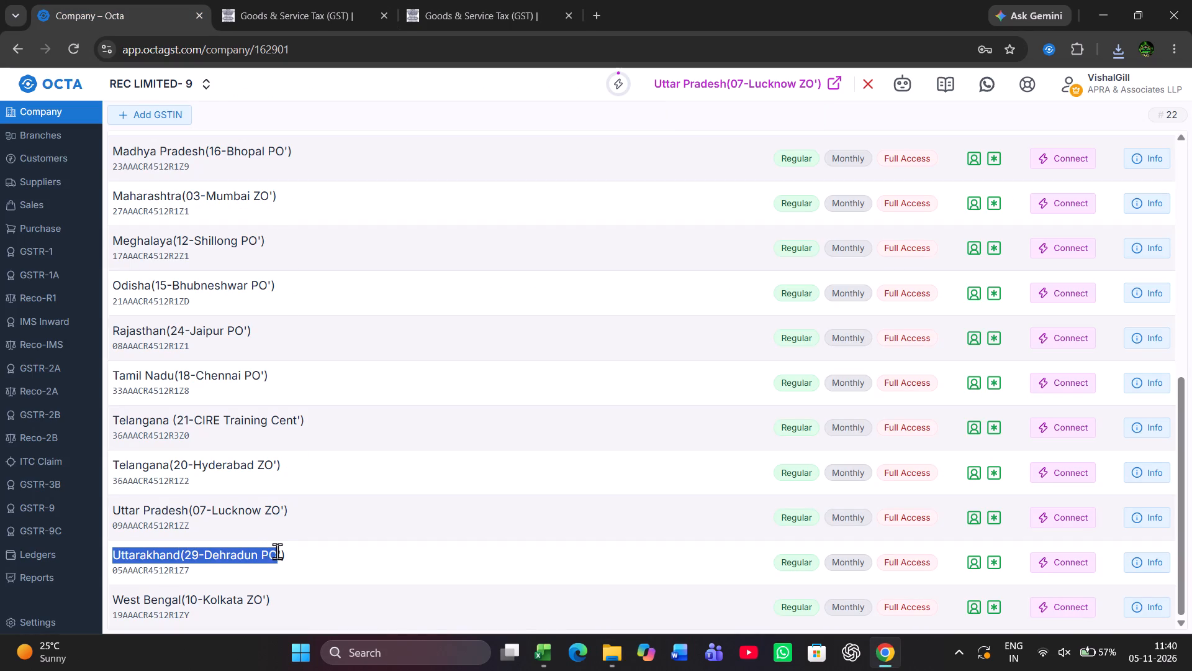
pyautogui.moveTo(277, 551); pyautogui.dragTo(294, 552)
pyautogui.hotkey('ctrl', 'c')
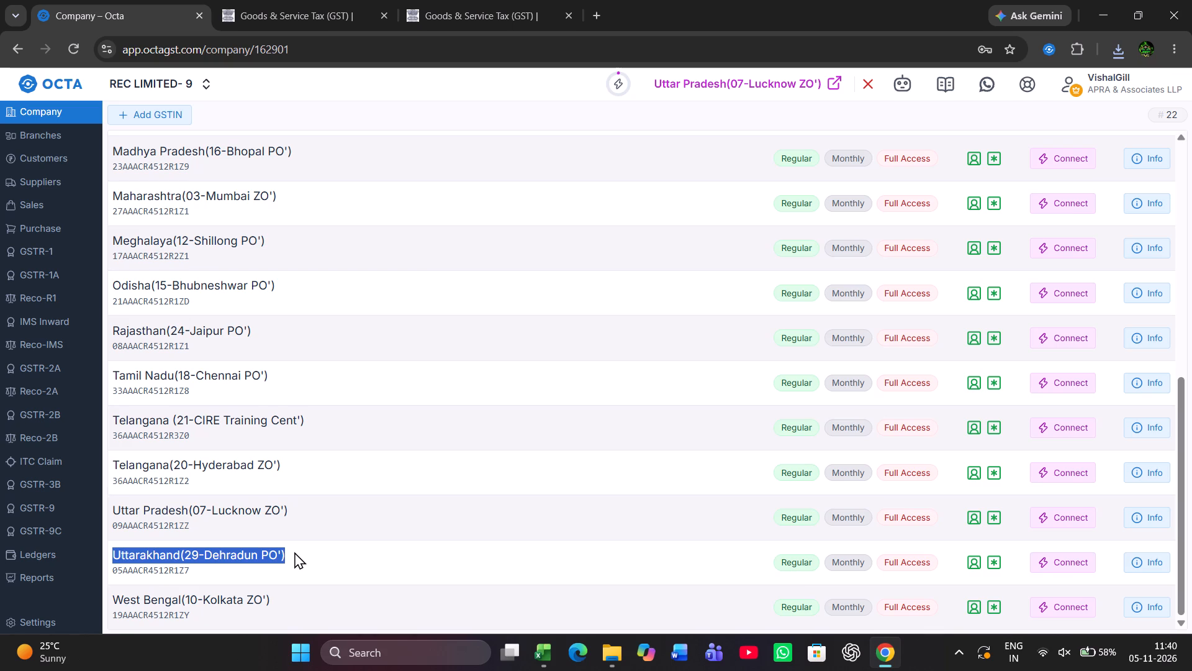
pyautogui.hotkey('ctrl', 'c')
pyautogui.hotkey('alt', 'Tab')
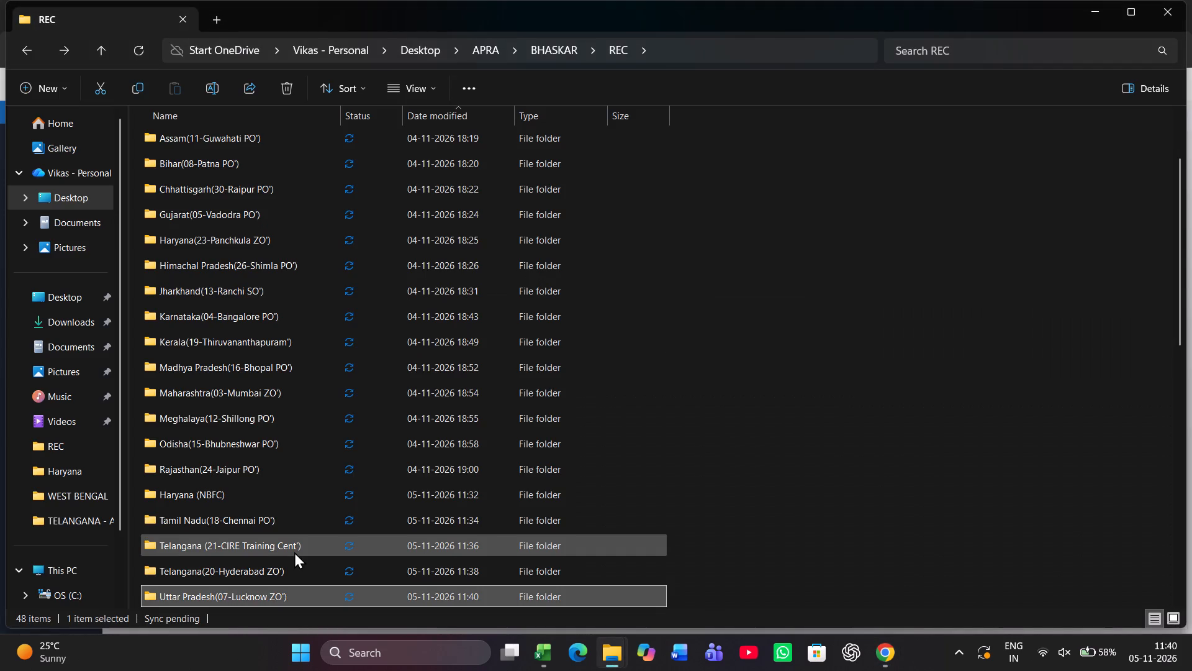
pyautogui.hotkey('ctrl', 'shift', 'n')
pyautogui.hotkey('ctrl', 'v')
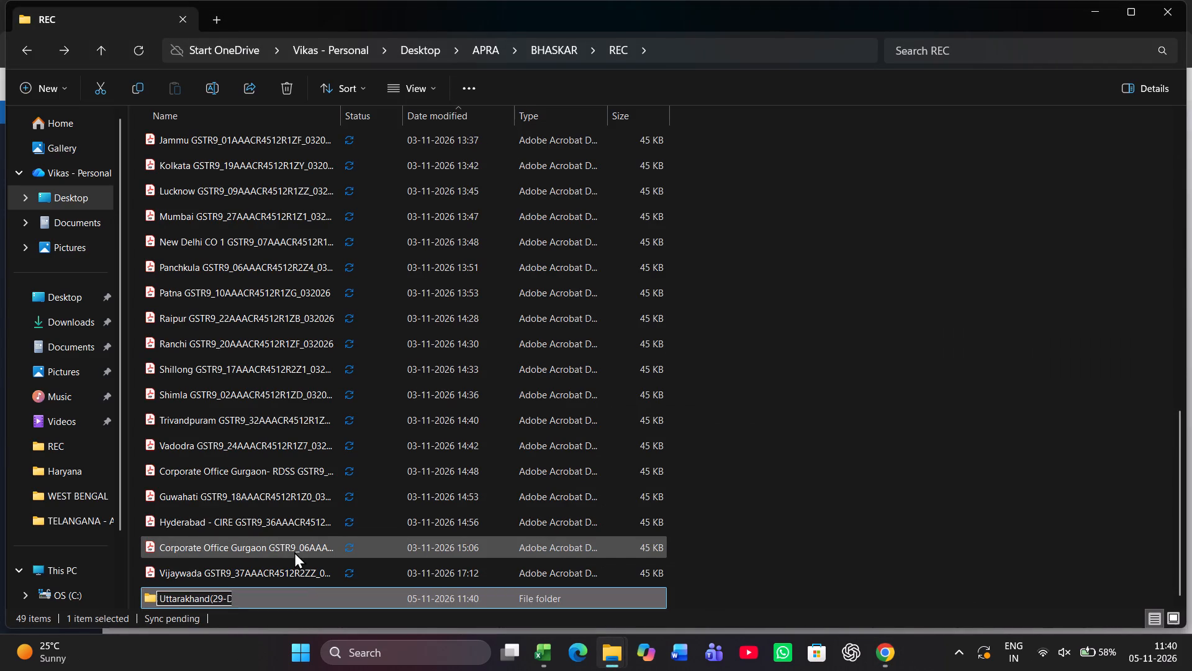
pyautogui.press('Return')
pyautogui.press('Return')
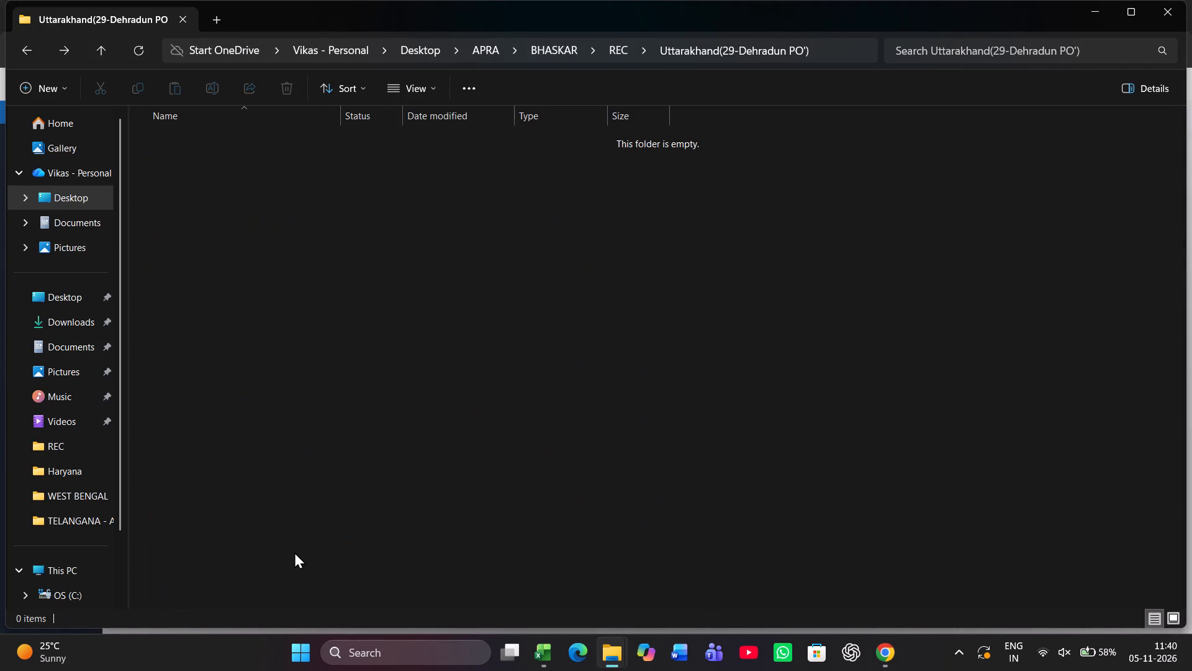
pyautogui.hotkey('alt', 'Tab')
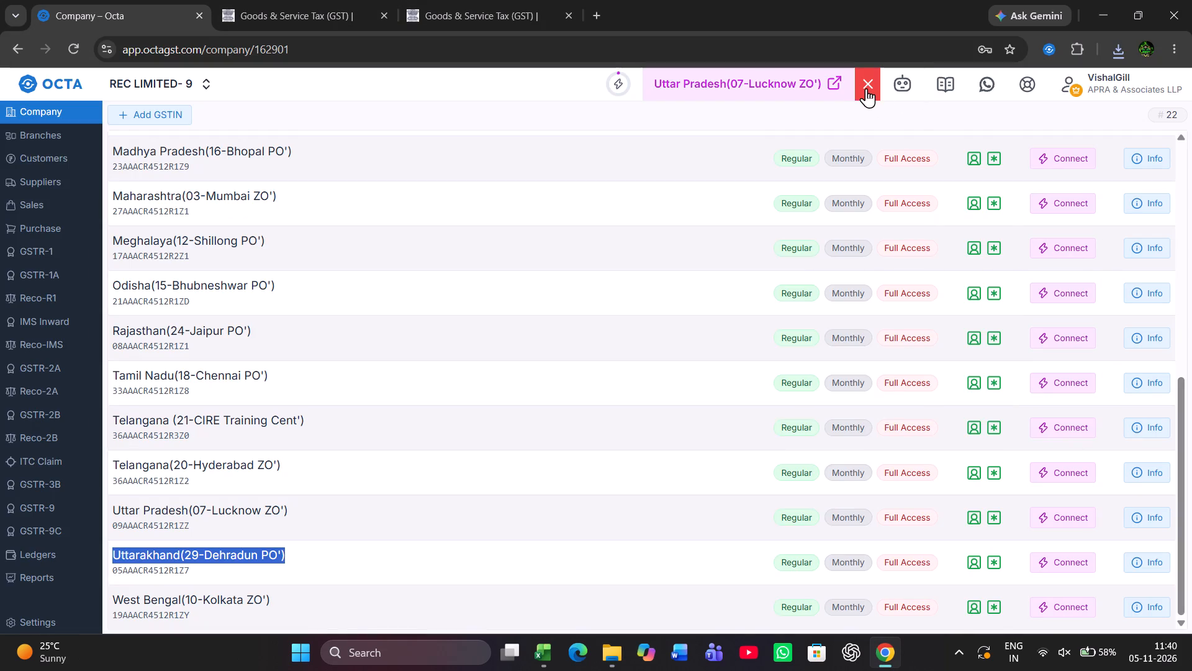
# Disconnect the Uttar Pradesh session, log in to the Govt Portal for Uttarakhand(29-Dehradun PO'), open the GST portal and dismiss its banner.
pyautogui.click(866, 88)
pyautogui.click(854, 86)
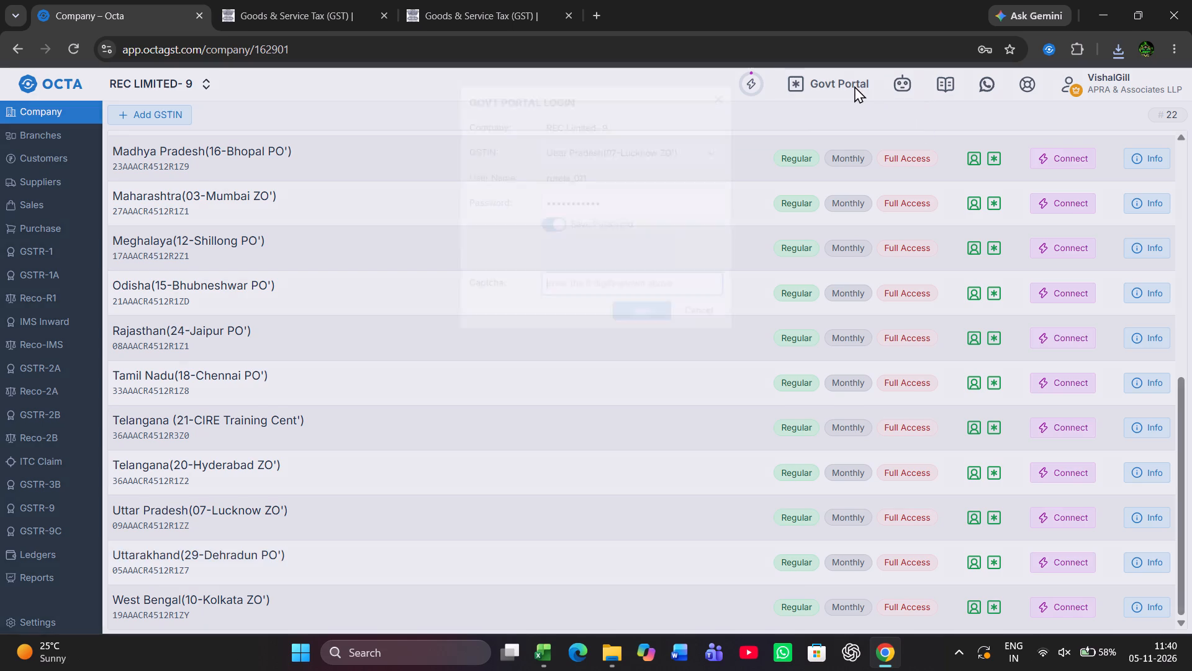
pyautogui.click(721, 149)
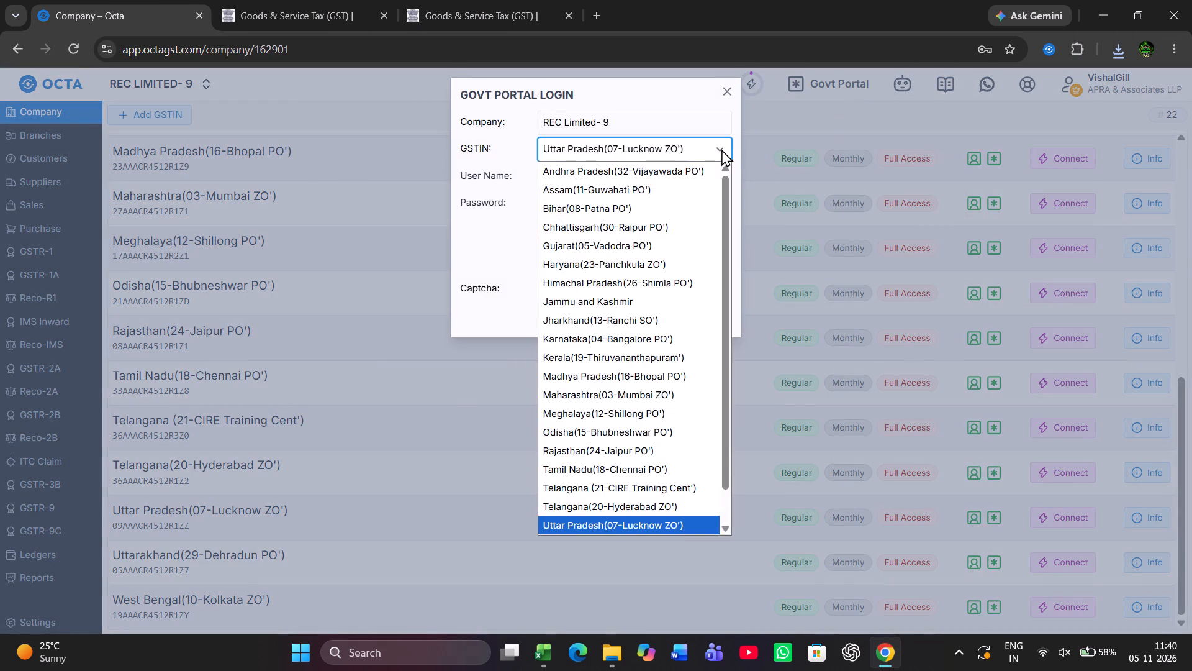
pyautogui.press('Down')
pyautogui.press('Down')
pyautogui.press('Down')
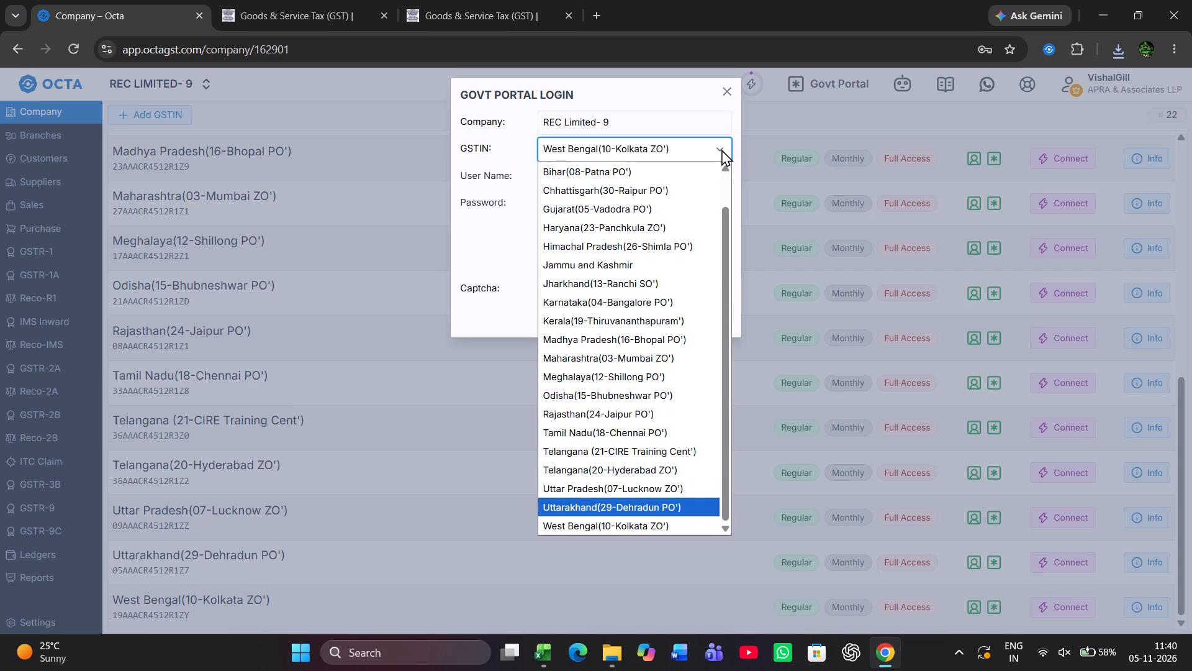
pyautogui.press('Return')
pyautogui.press('Return')
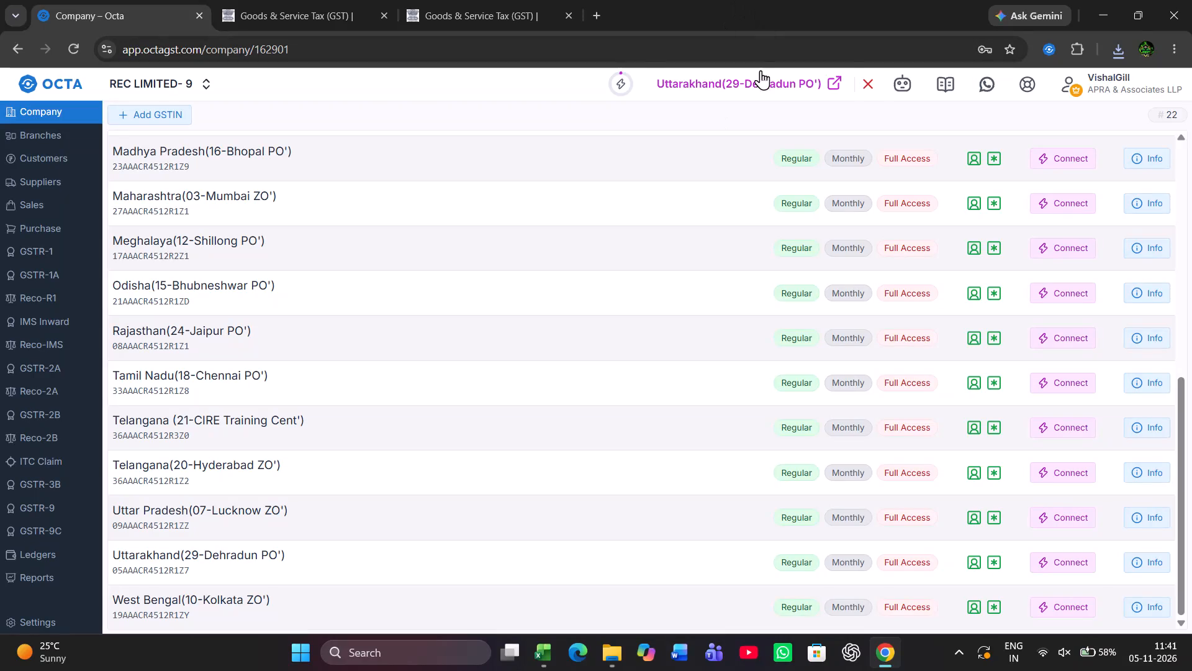
pyautogui.click(742, 91)
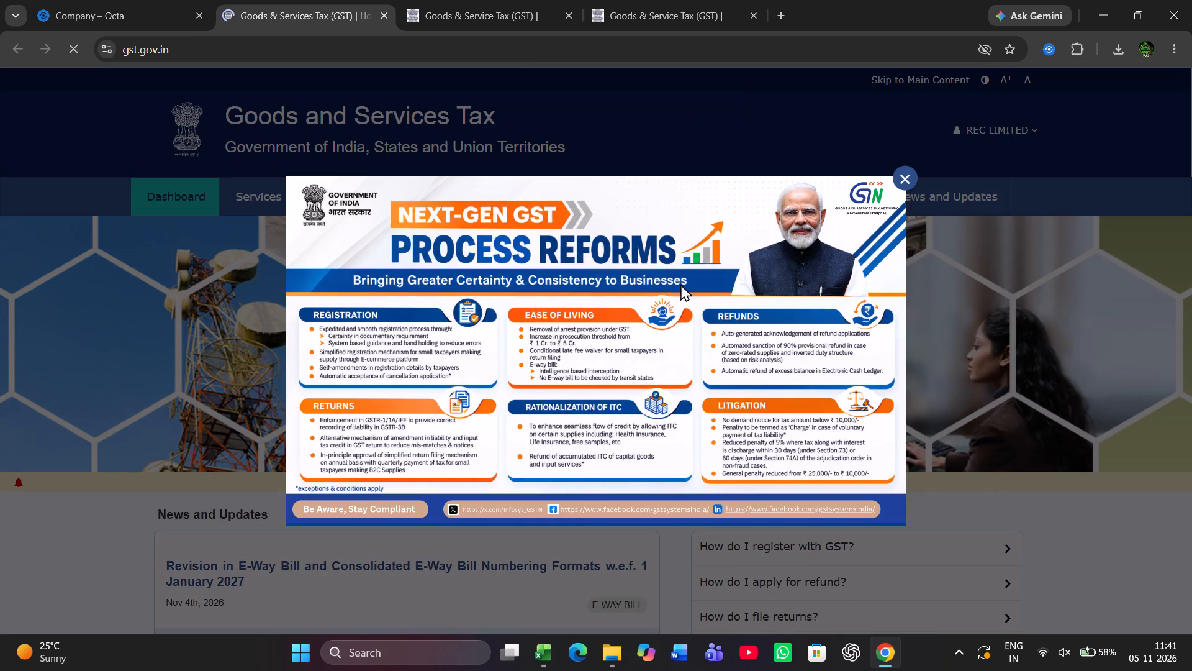
pyautogui.click(909, 174)
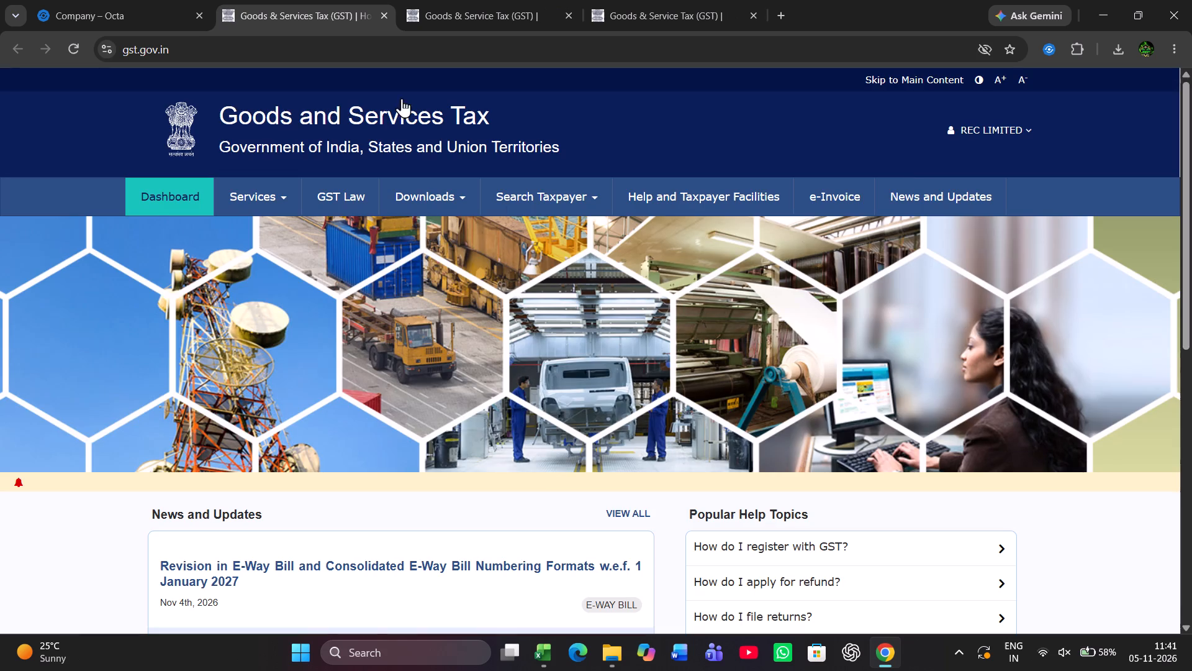
# Search annual returns for financial year 2025-26 and open the GSTR-9 return, proceeding with No for filing a Nil return.
pyautogui.click(263, 199)
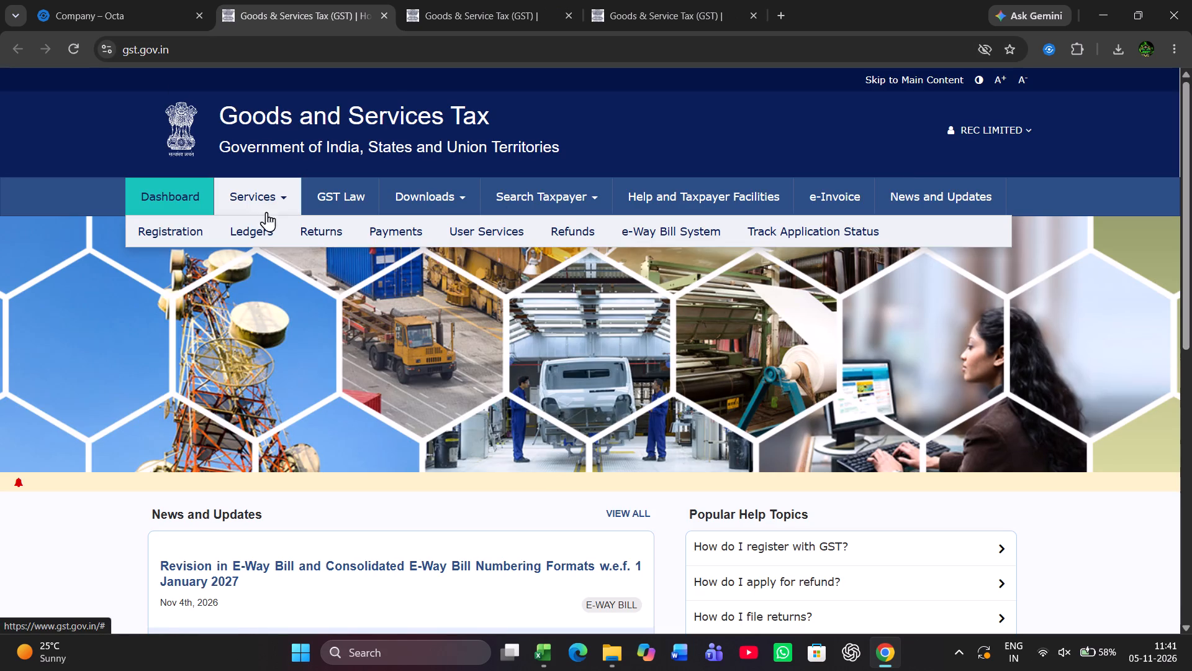
pyautogui.click(618, 322)
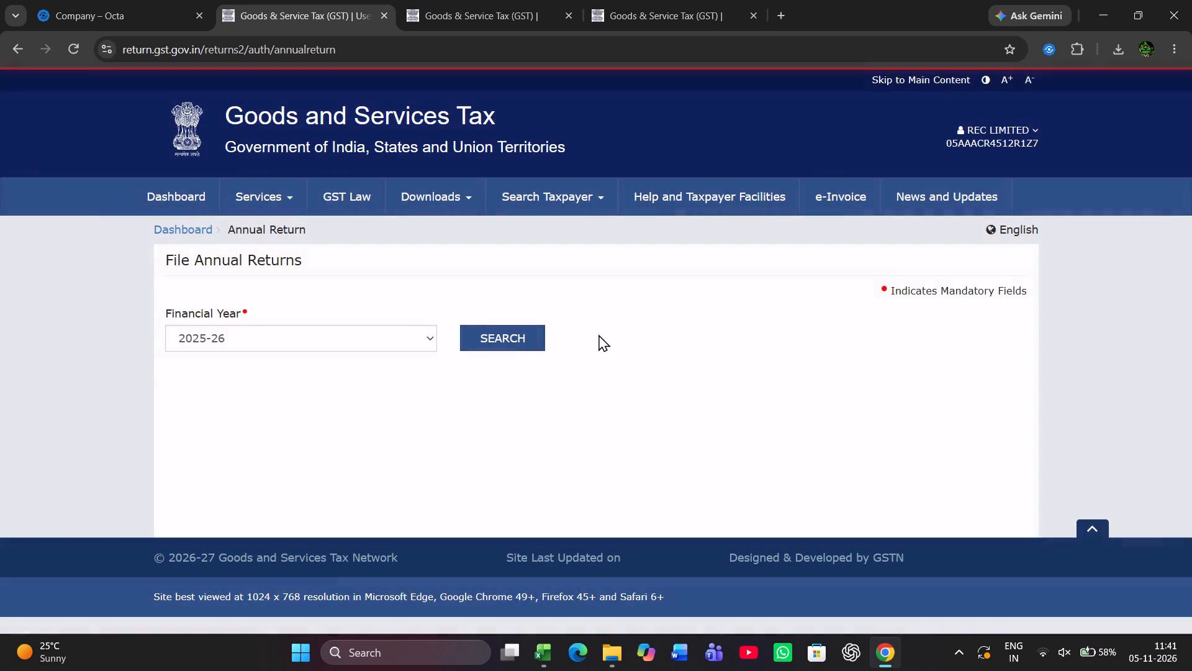
pyautogui.click(489, 341)
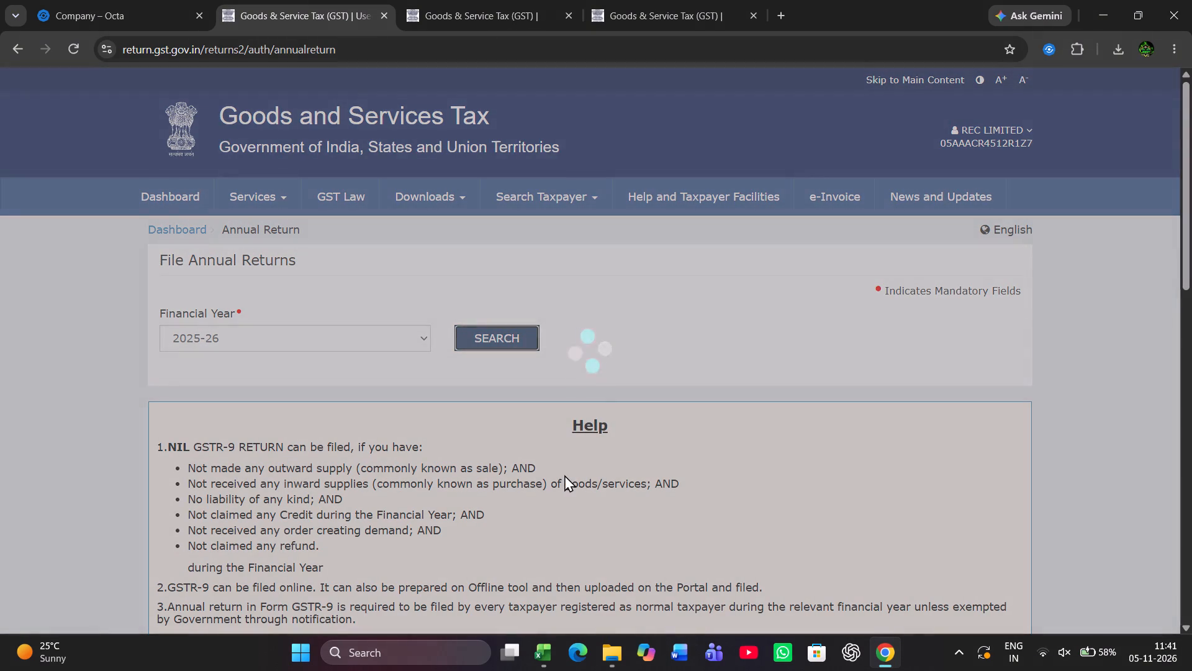
pyautogui.click(564, 475)
pyautogui.scroll(-4, 564, 475)
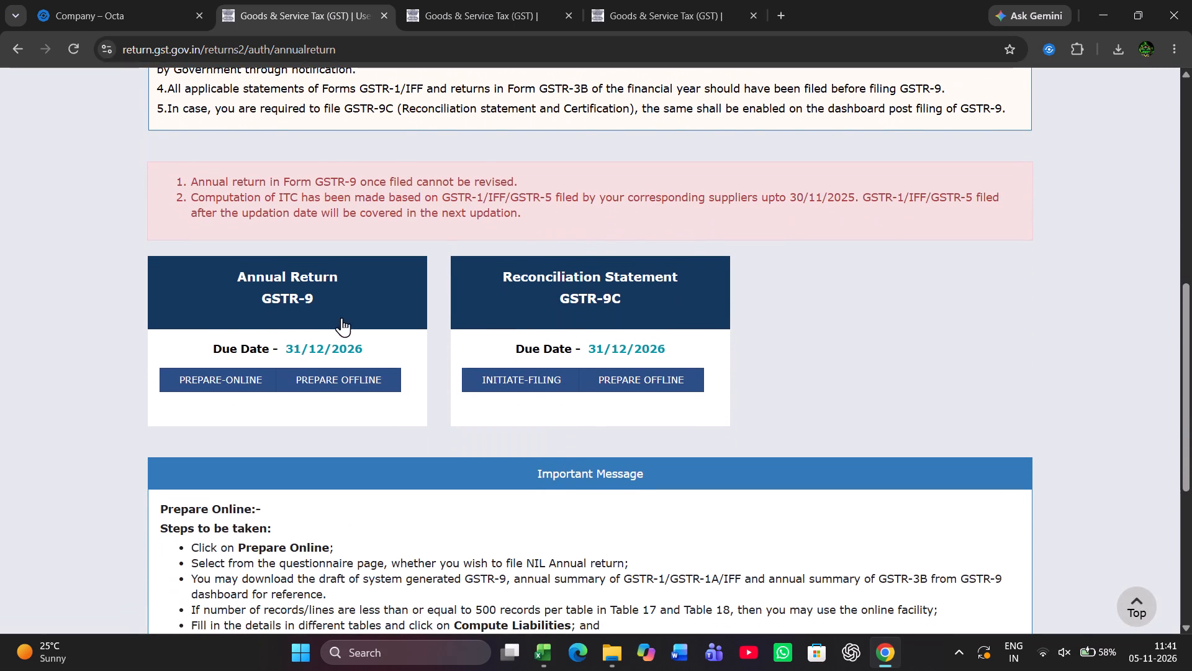
pyautogui.click(327, 305)
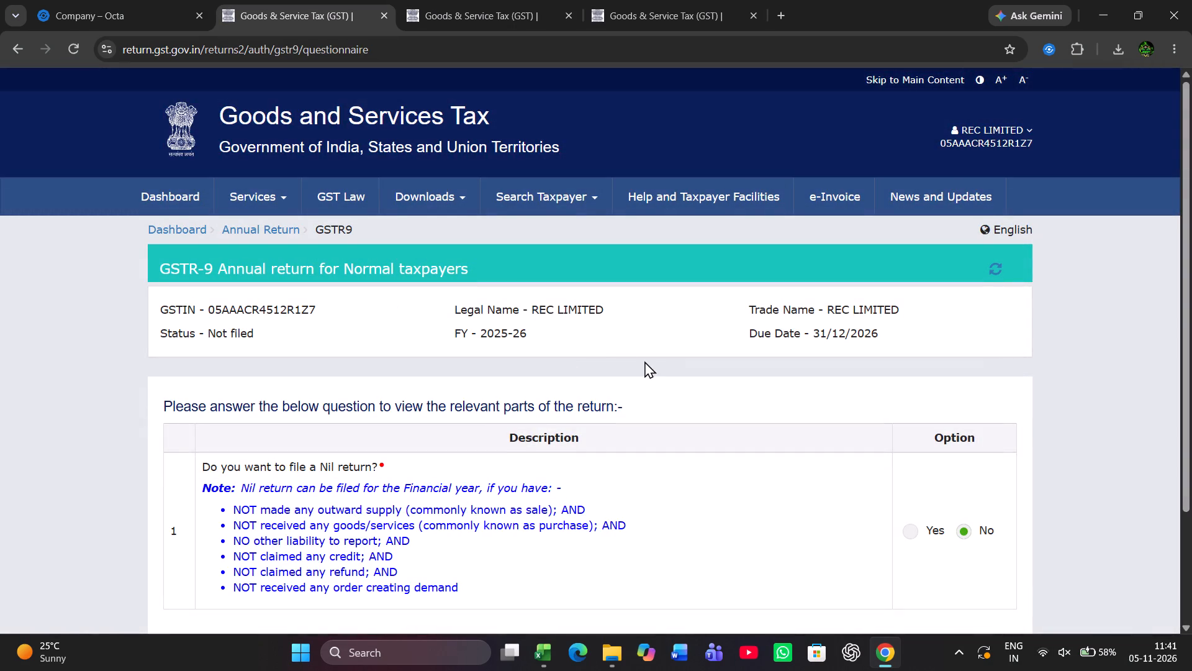
pyautogui.scroll(-2, 644, 361)
pyautogui.click(983, 517)
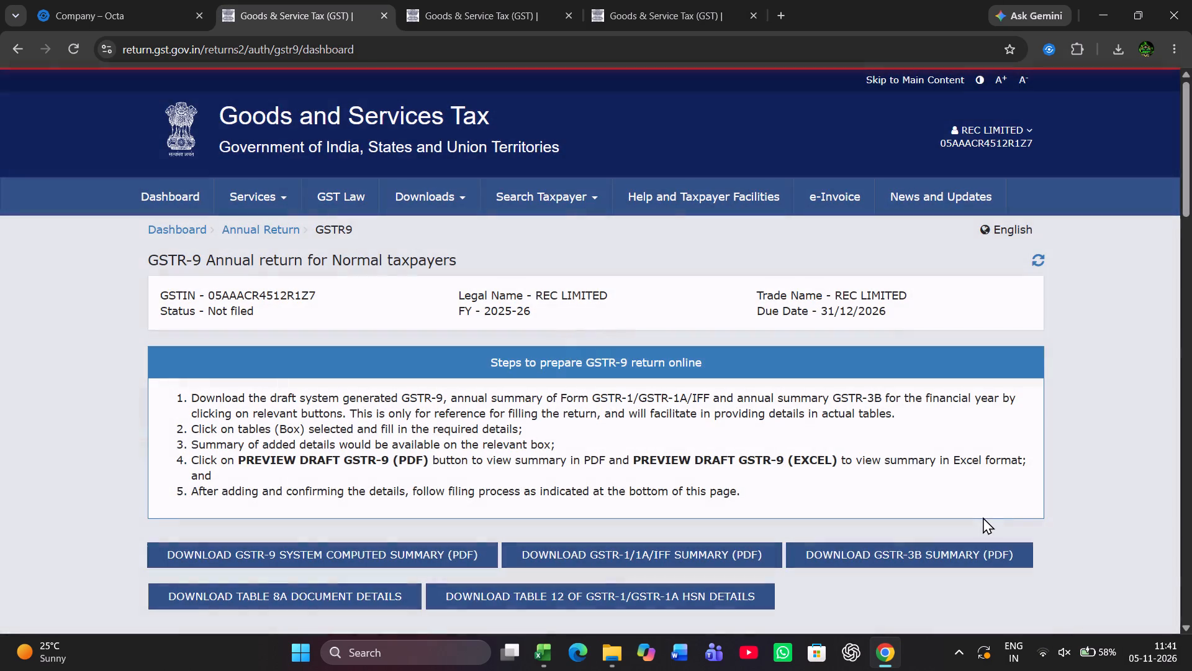
# Download the GSTR-9 system computed summary, the GSTR-1/1A/IFF summary and the GSTR-3B summary as PDFs.
pyautogui.scroll(-1, 983, 517)
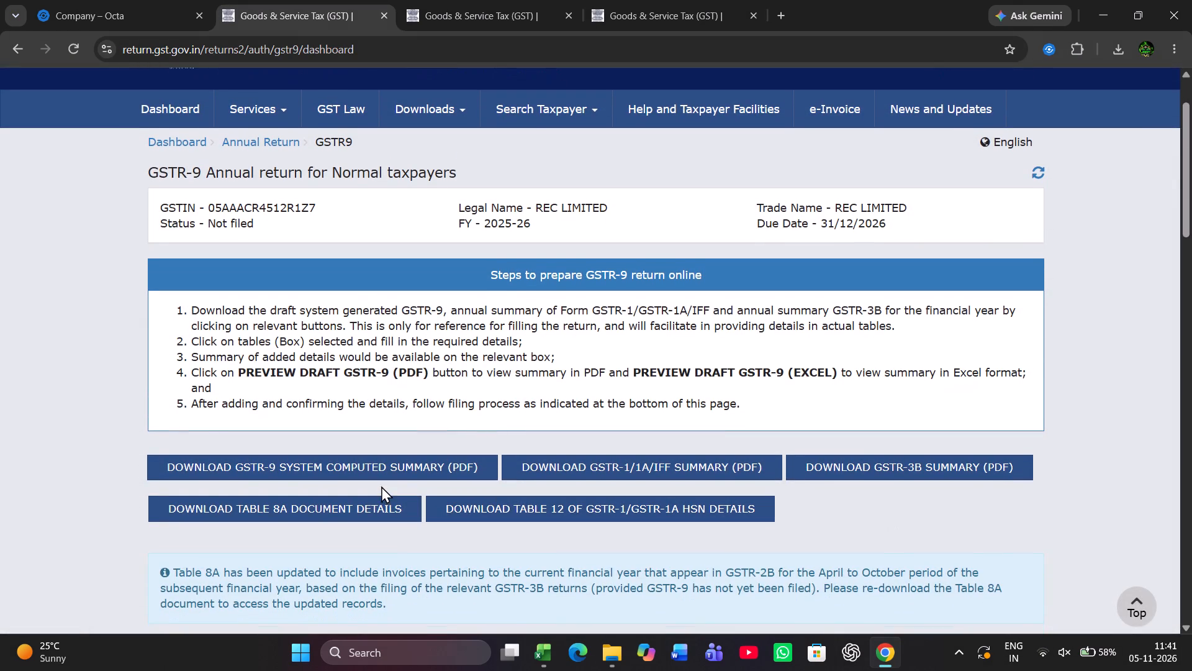
pyautogui.click(385, 469)
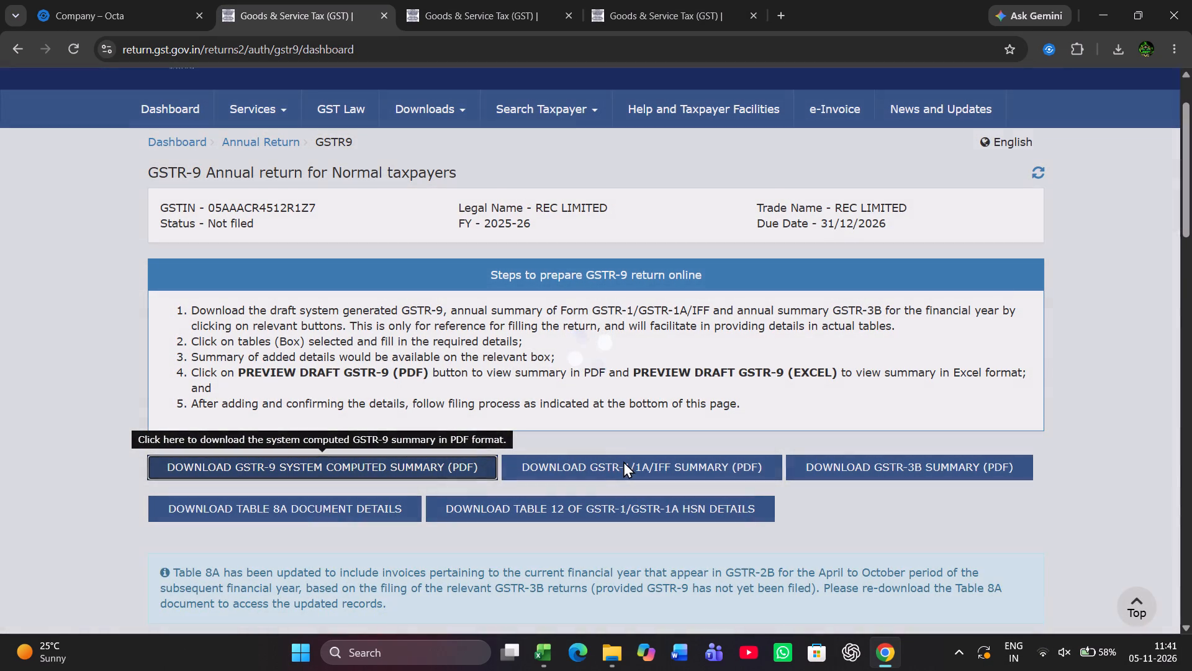
pyautogui.click(623, 461)
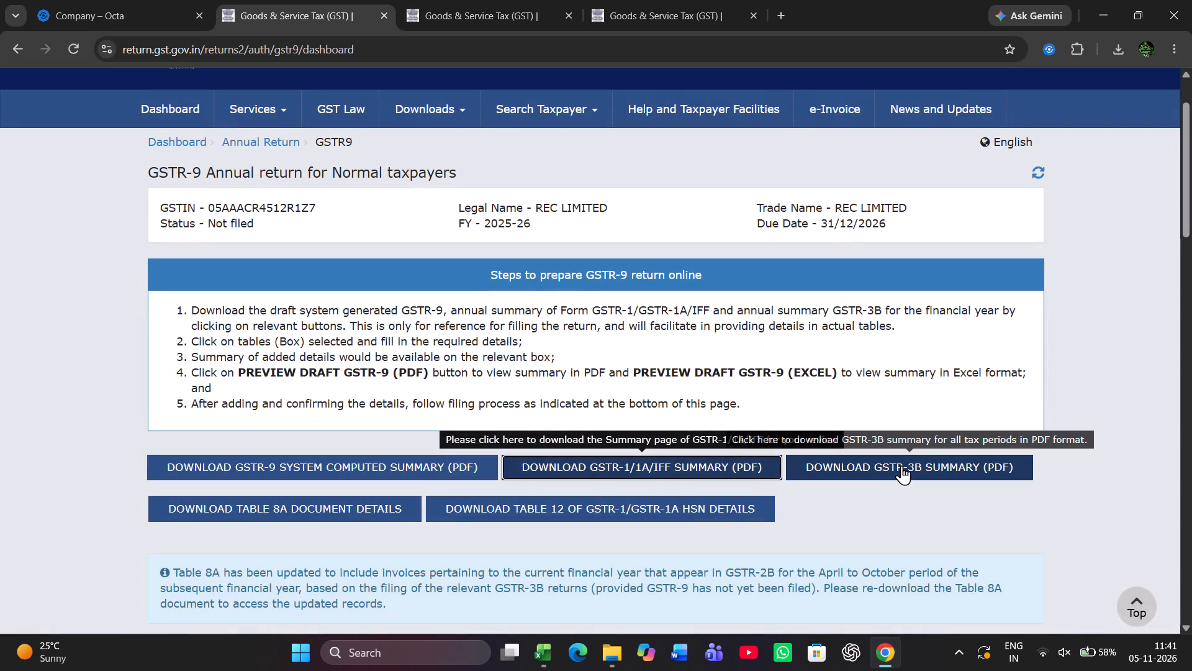
pyautogui.click(901, 465)
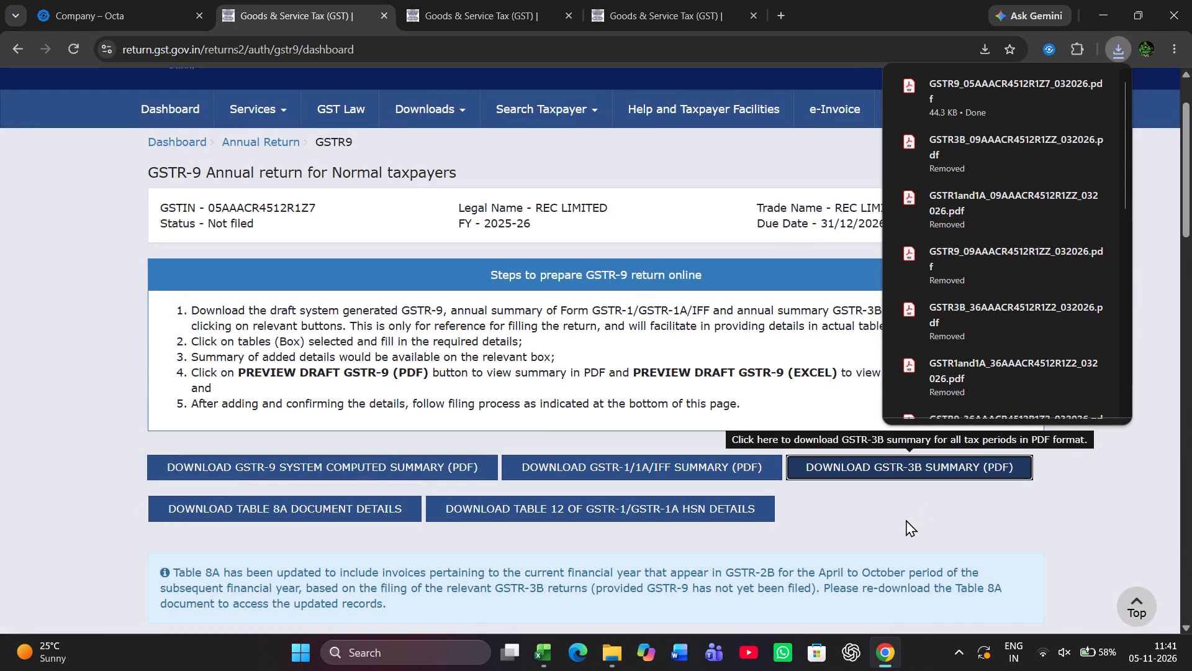
# Move the three newly downloaded summary PDFs from Downloads into the Uttarakhand(29-Dehradun PO') folder, then return to the REC folder.
pyautogui.hotkey('alt', 'Tab')
pyautogui.hotkey('alt', 'Tab')
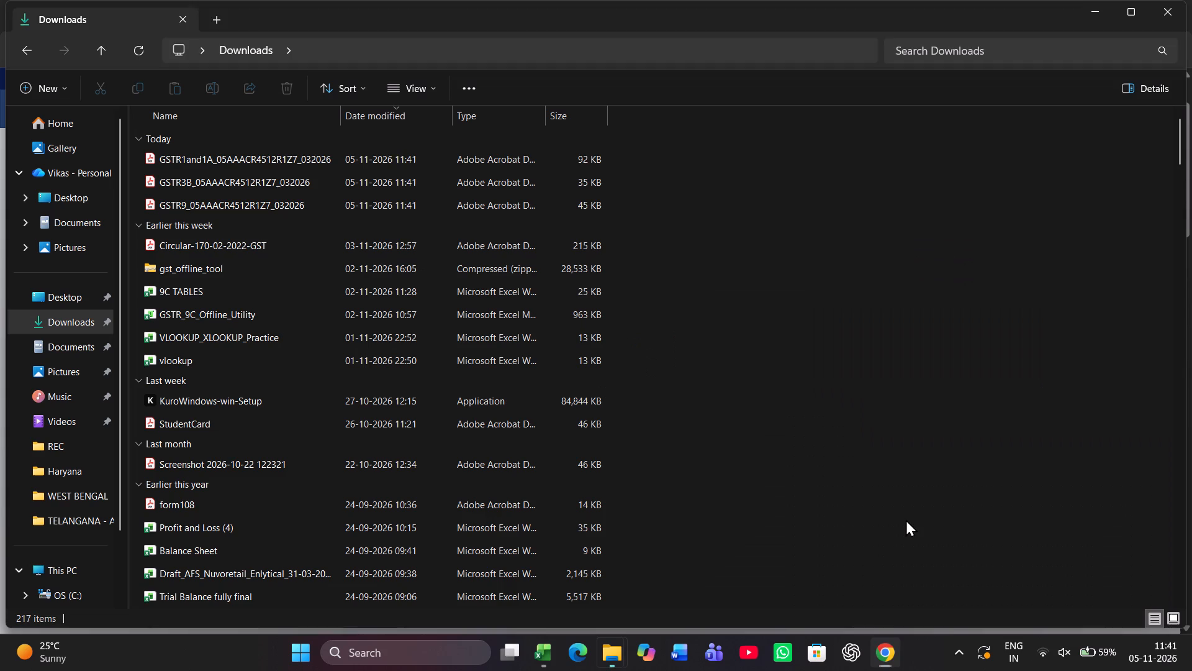
pyautogui.click(310, 152)
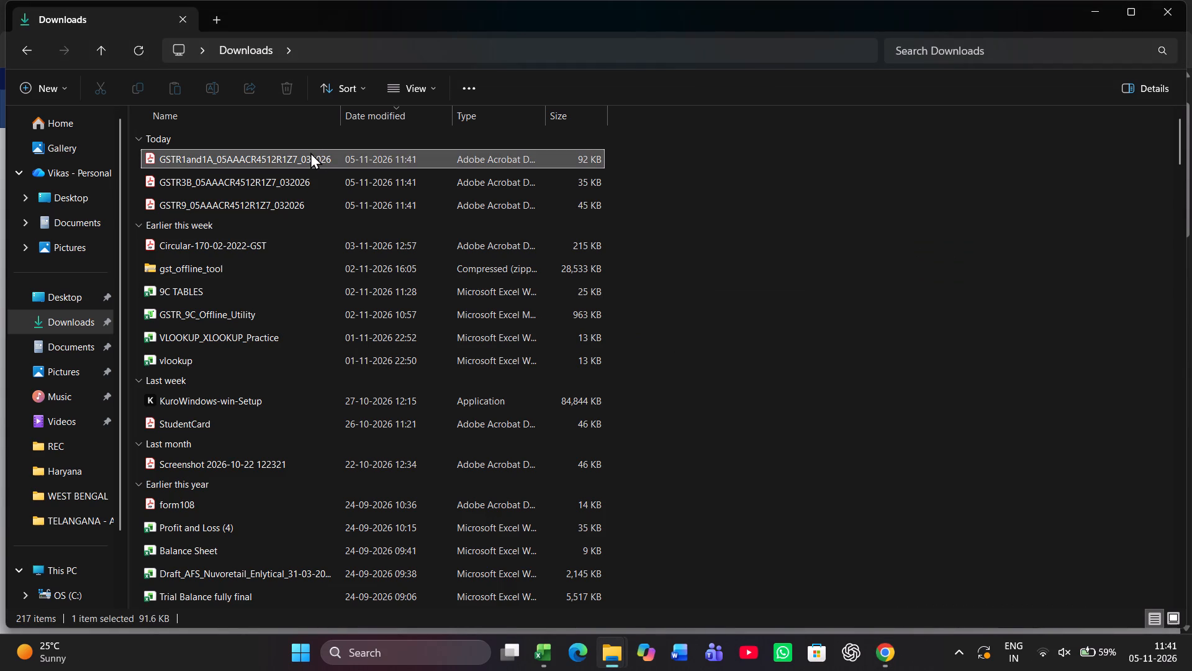
pyautogui.hotkey('shift', 'Down')
pyautogui.hotkey('shift', 'Down')
pyautogui.hotkey('ctrl', 'x')
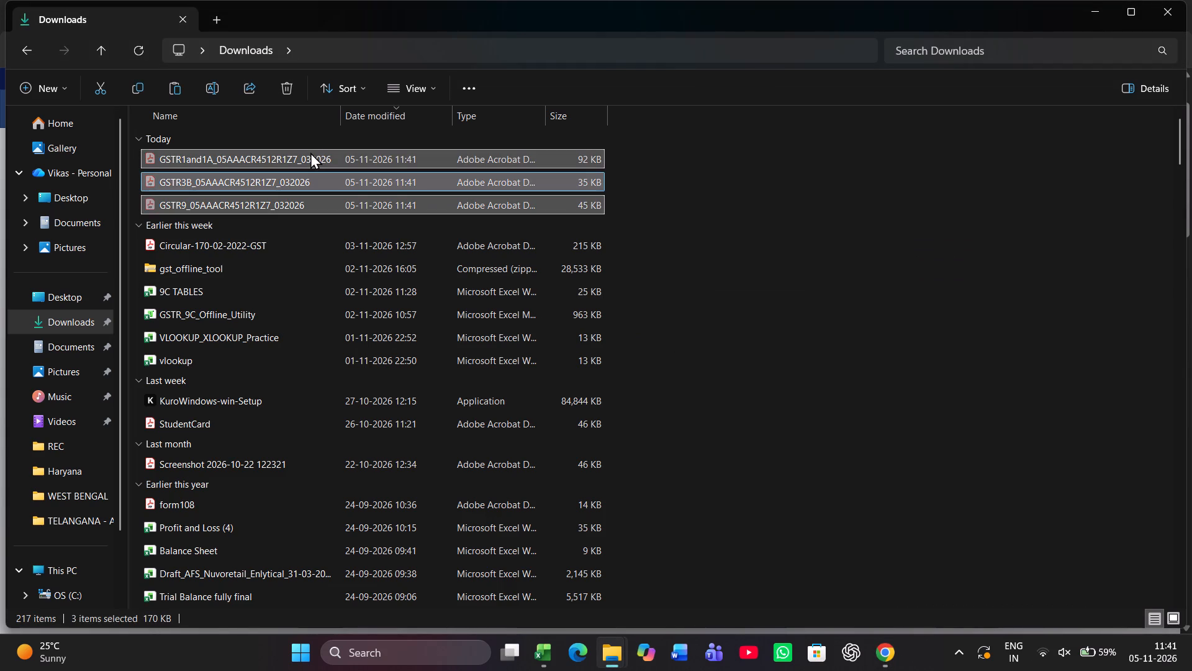
pyautogui.hotkey('alt', 'Tab')
pyautogui.hotkey('alt', 'Tab')
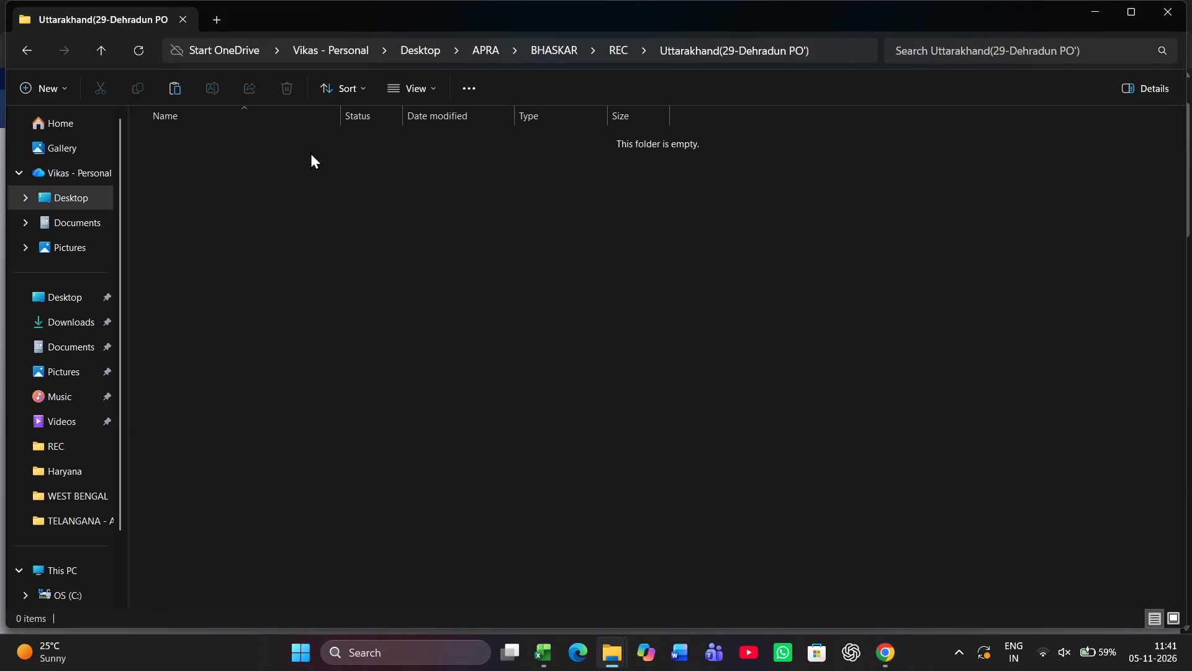
pyautogui.hotkey('ctrl', 'v')
pyautogui.press('BackSpace')
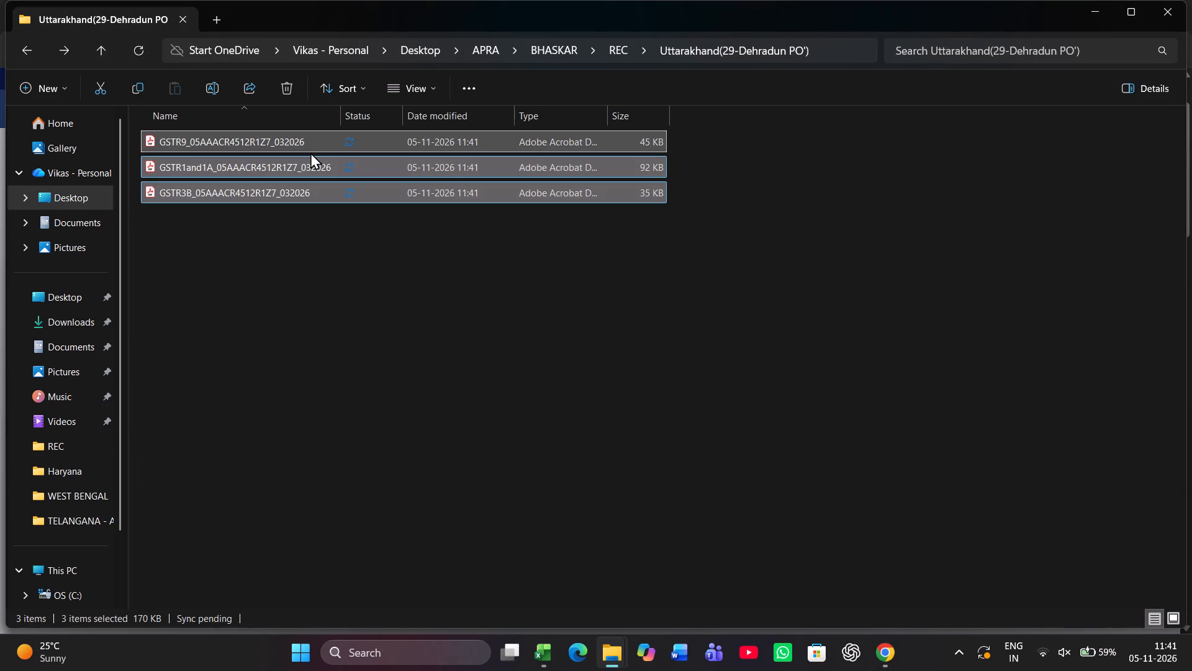
# Copy the name West Bengal(10-Kolkata ZO') from Octa, create and open a REC subfolder with that name, and return to Octa.
pyautogui.hotkey('alt', 'Tab')
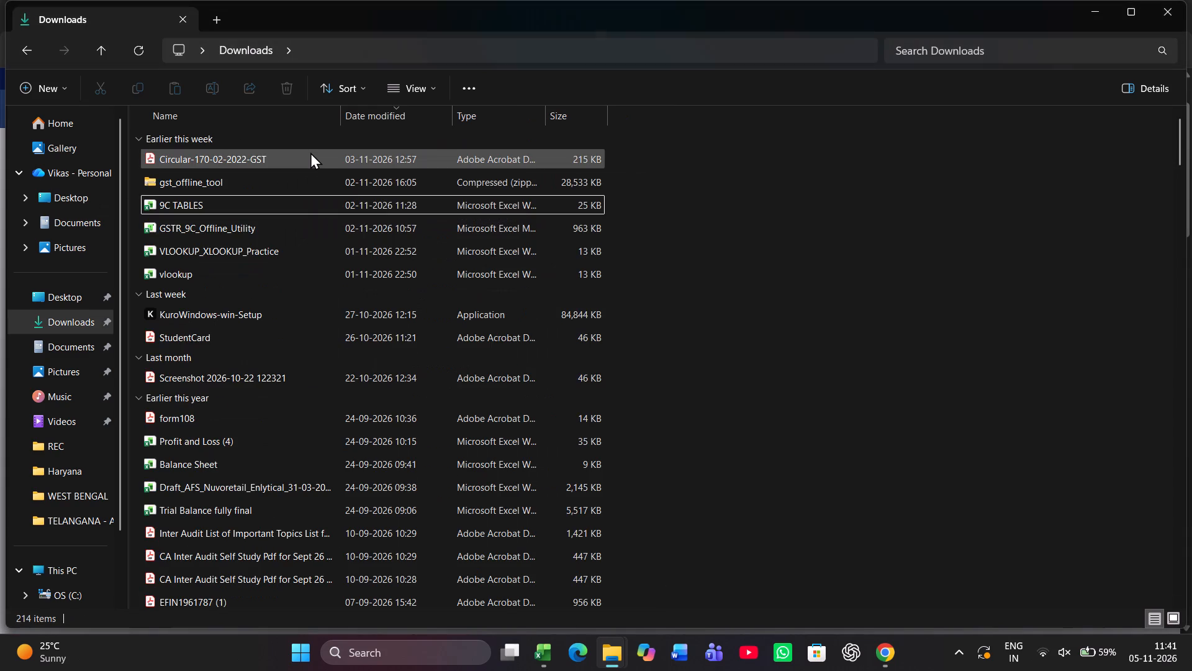
pyautogui.hotkey('alt', 'Tab')
pyautogui.hotkey('alt', 'Tab')
pyautogui.hotkey('alt', 'Tab')
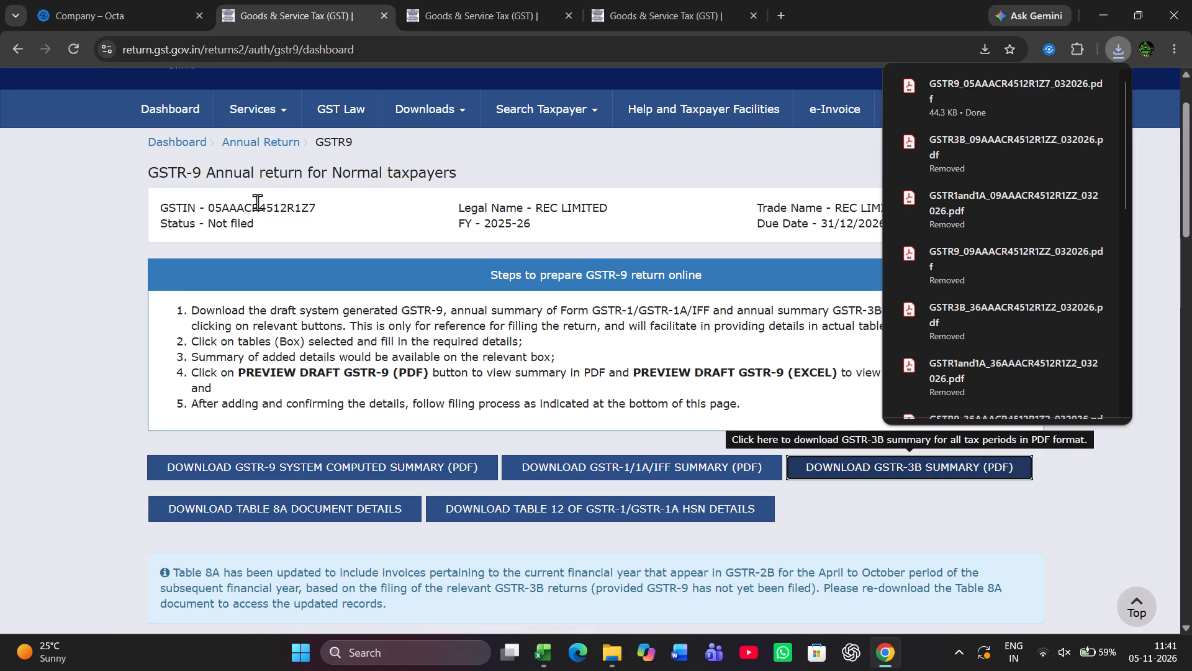
pyautogui.click(147, 17)
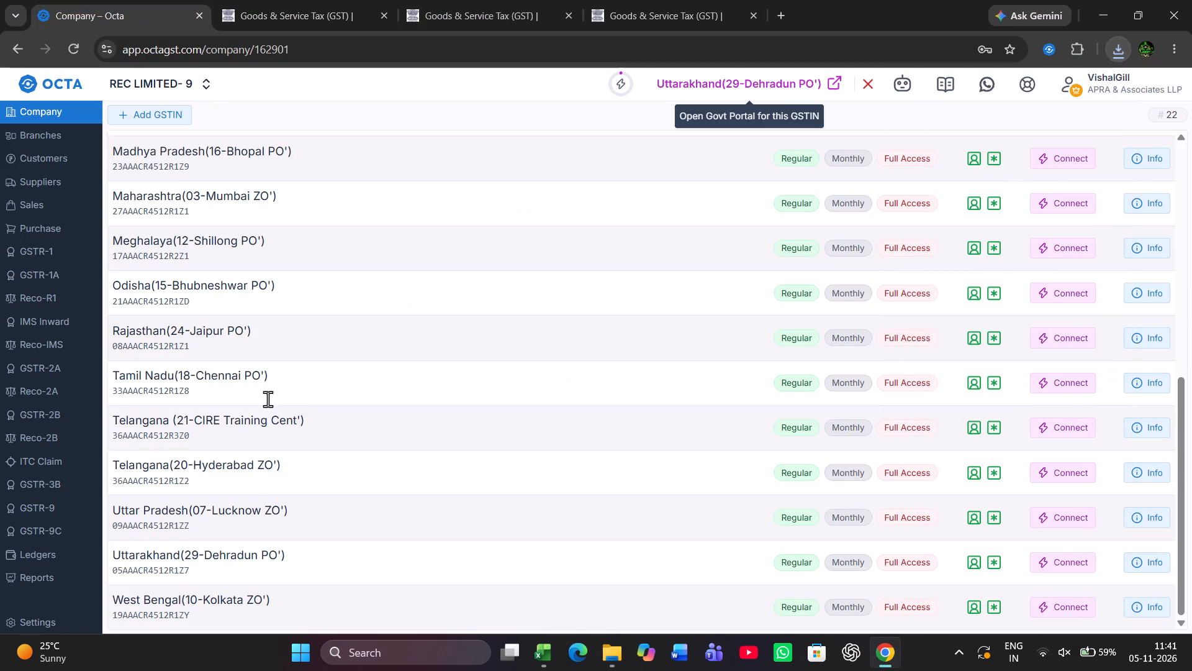
pyautogui.scroll(-1, 227, 549)
pyautogui.moveTo(115, 599); pyautogui.dragTo(278, 599)
pyautogui.hotkey('ctrl', 'c')
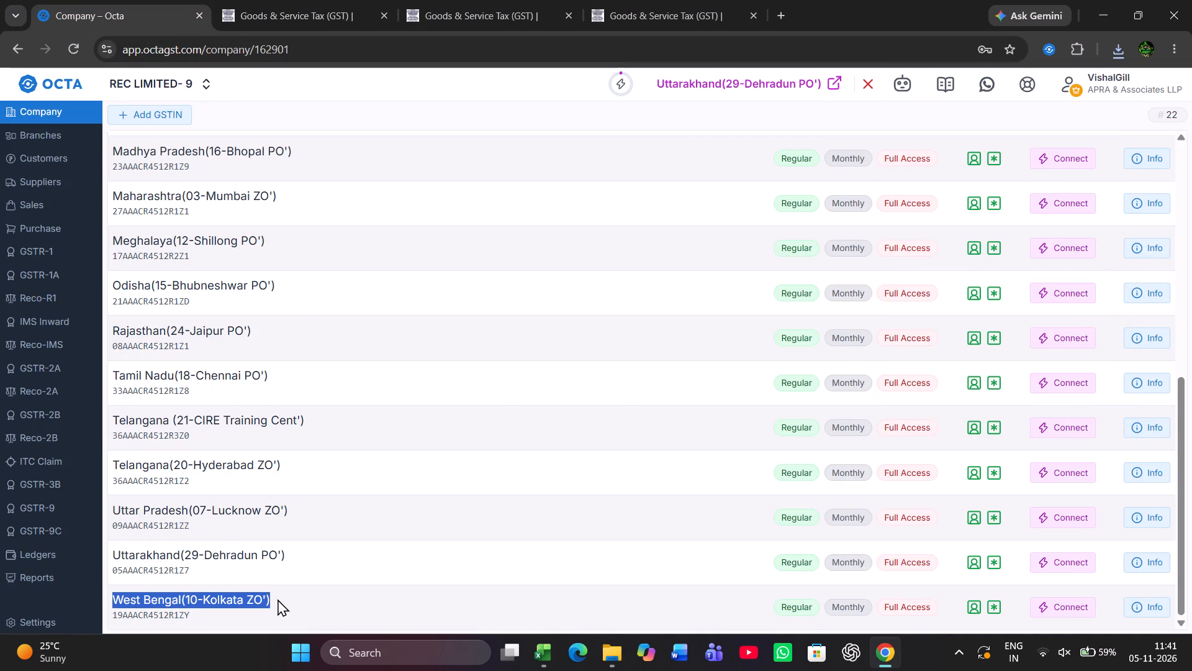
pyautogui.hotkey('alt', 'Tab')
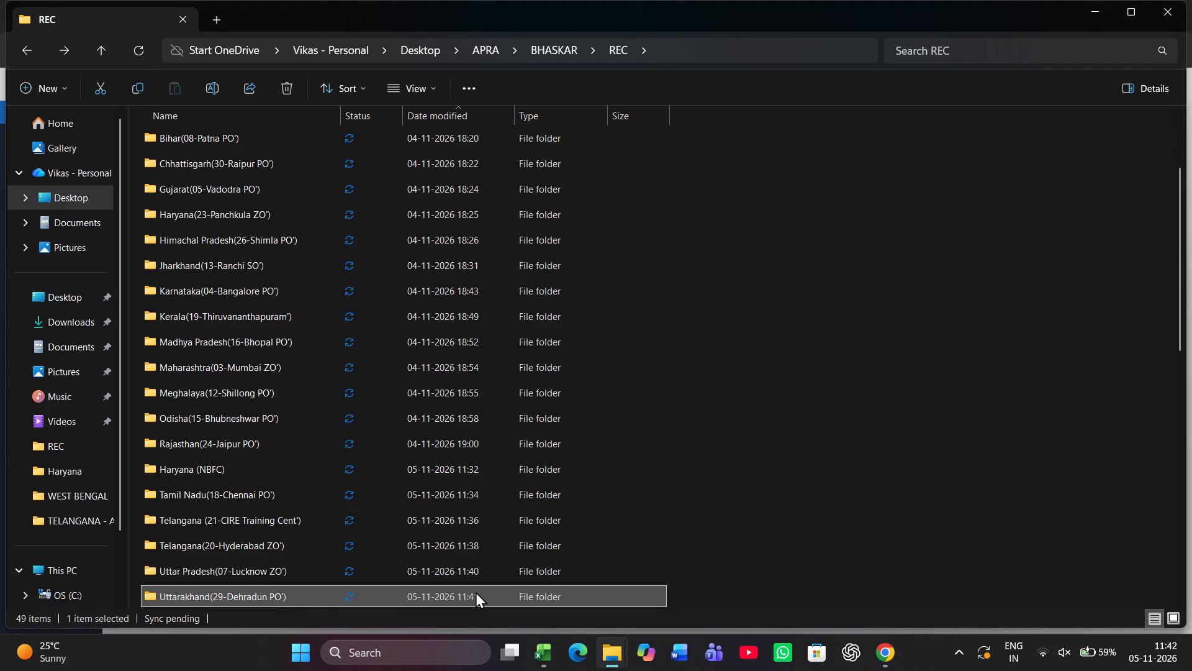
pyautogui.hotkey('ctrl', 'shift', 'n')
pyautogui.hotkey('ctrl', 'v')
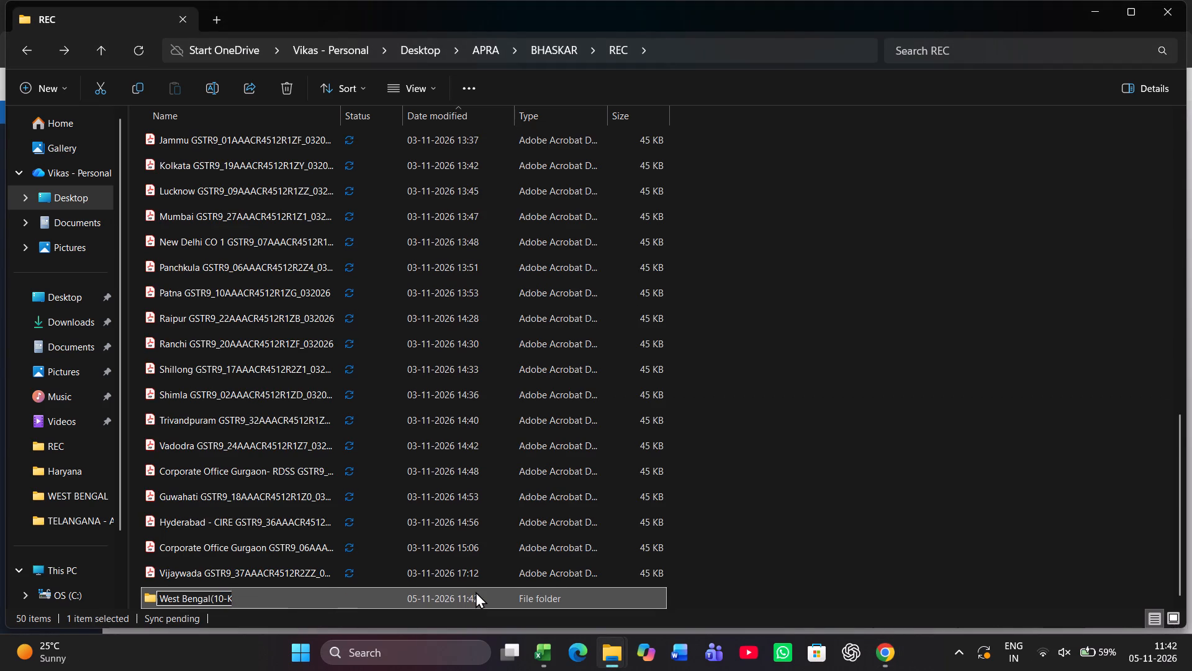
pyautogui.press('Return')
pyautogui.press('Return')
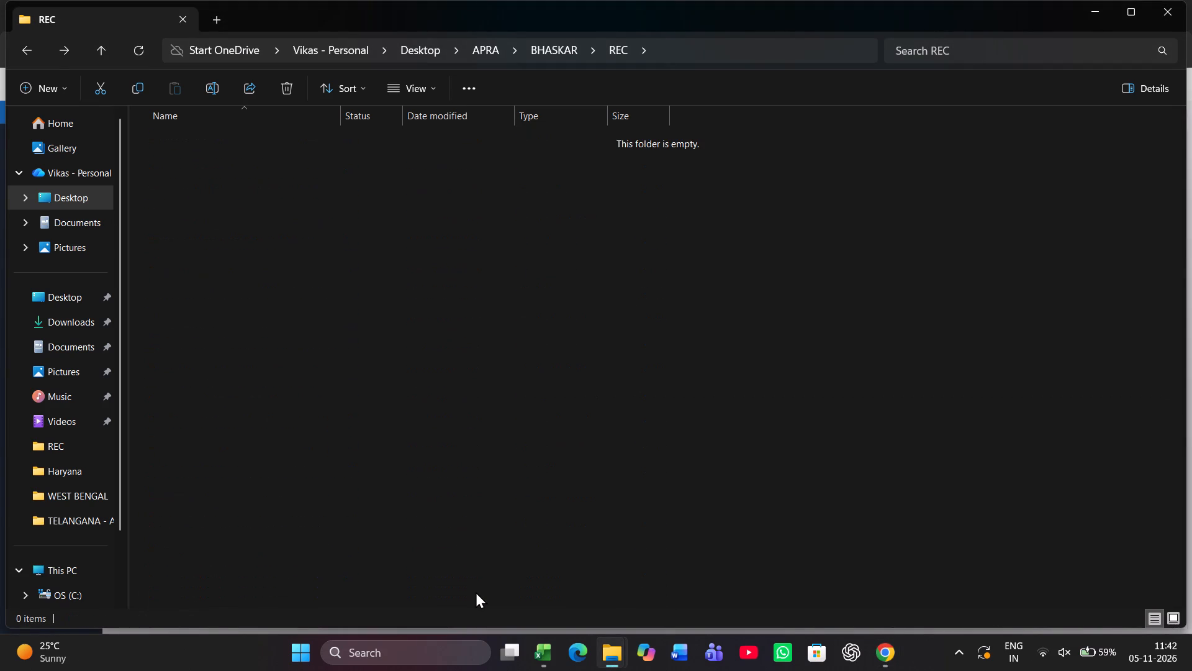
pyautogui.hotkey('alt', 'Tab')
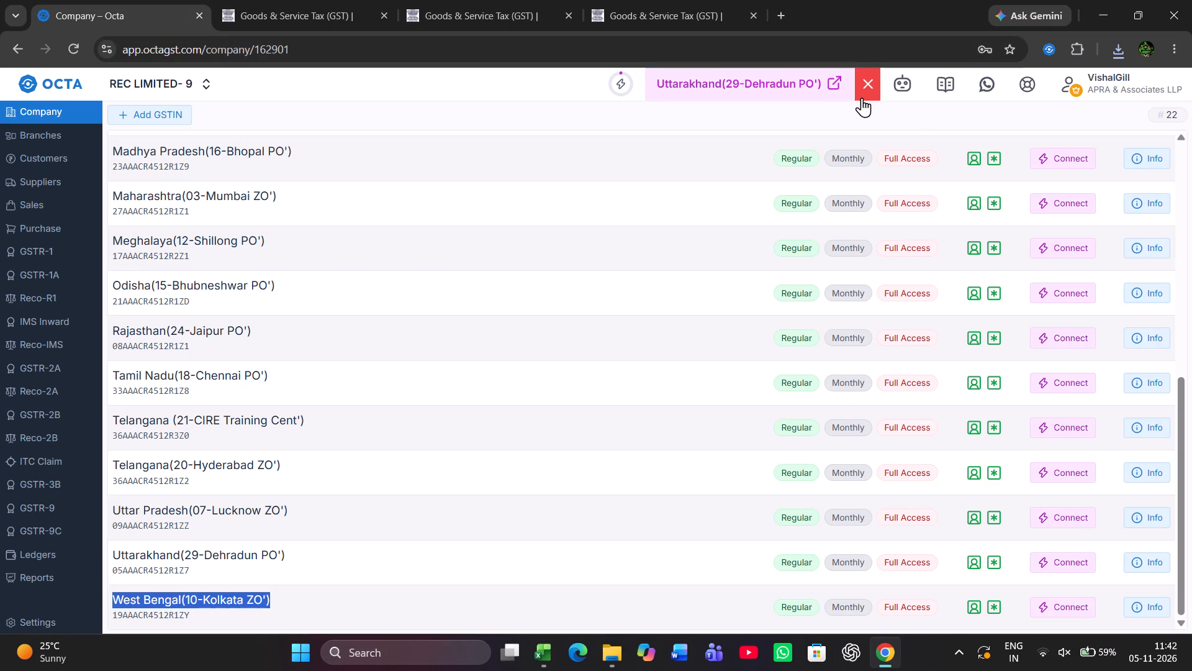
# Disconnect the Uttarakhand session, log in to the Govt Portal for West Bengal(10-Kolkata ZO') and open the GST portal.
pyautogui.click(862, 98)
pyautogui.click(846, 84)
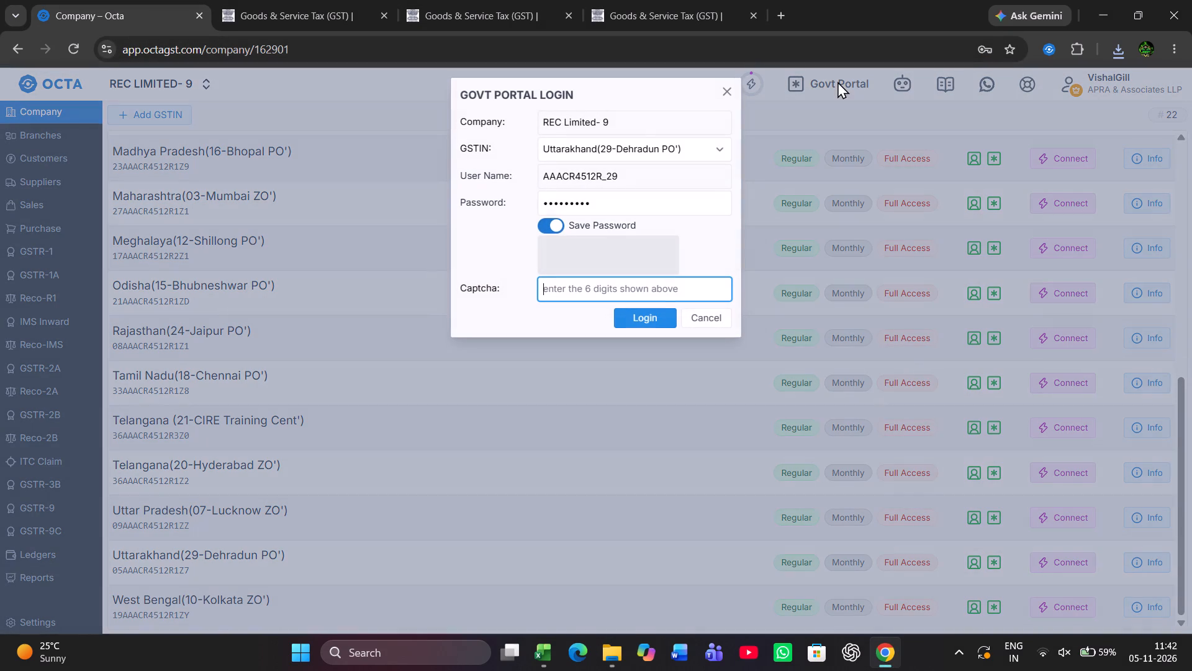
pyautogui.click(838, 81)
pyautogui.click(718, 150)
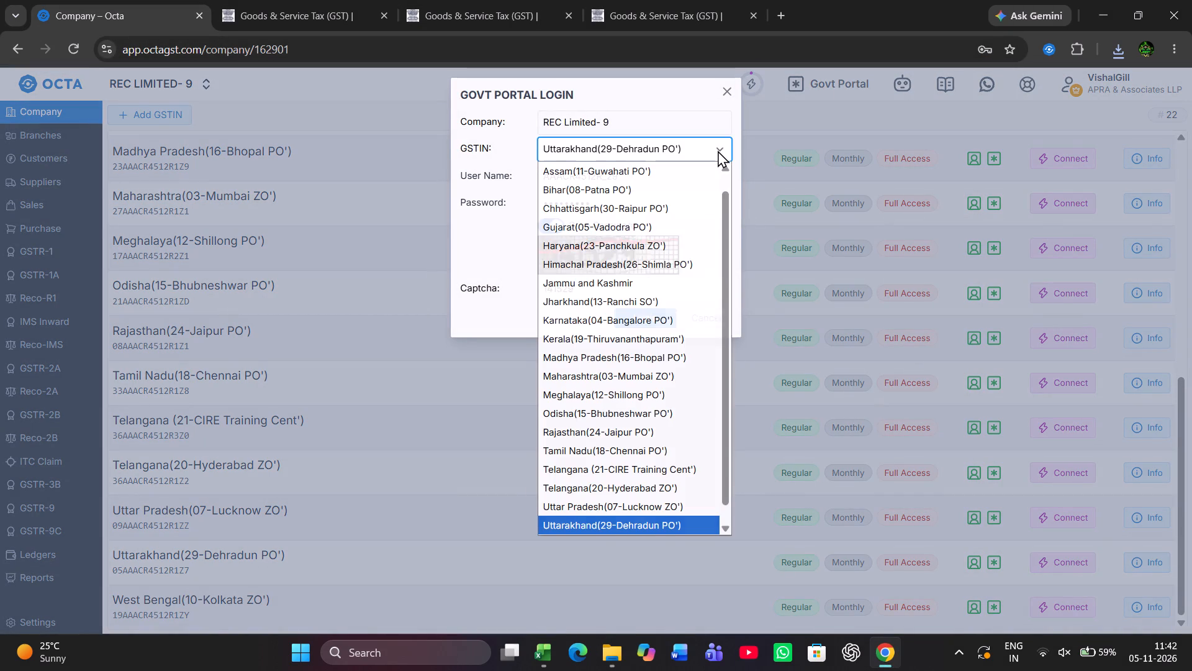
pyautogui.press('Down')
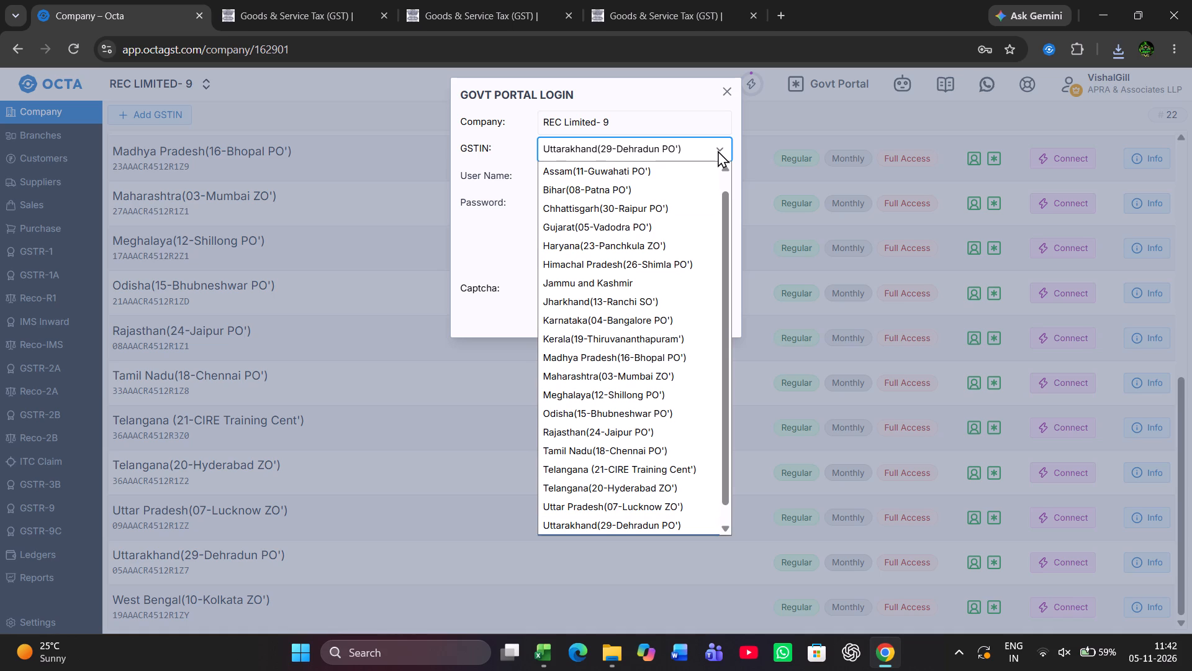
pyautogui.press('Down')
pyautogui.press('Return')
pyautogui.press('Return')
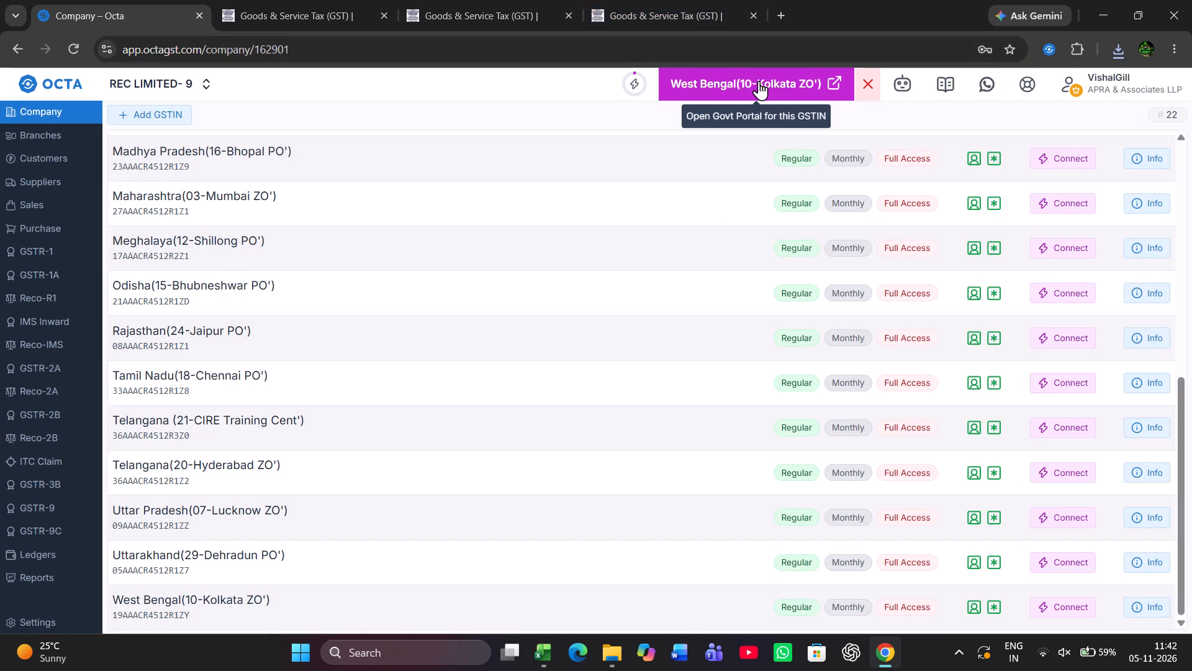
pyautogui.click(782, 92)
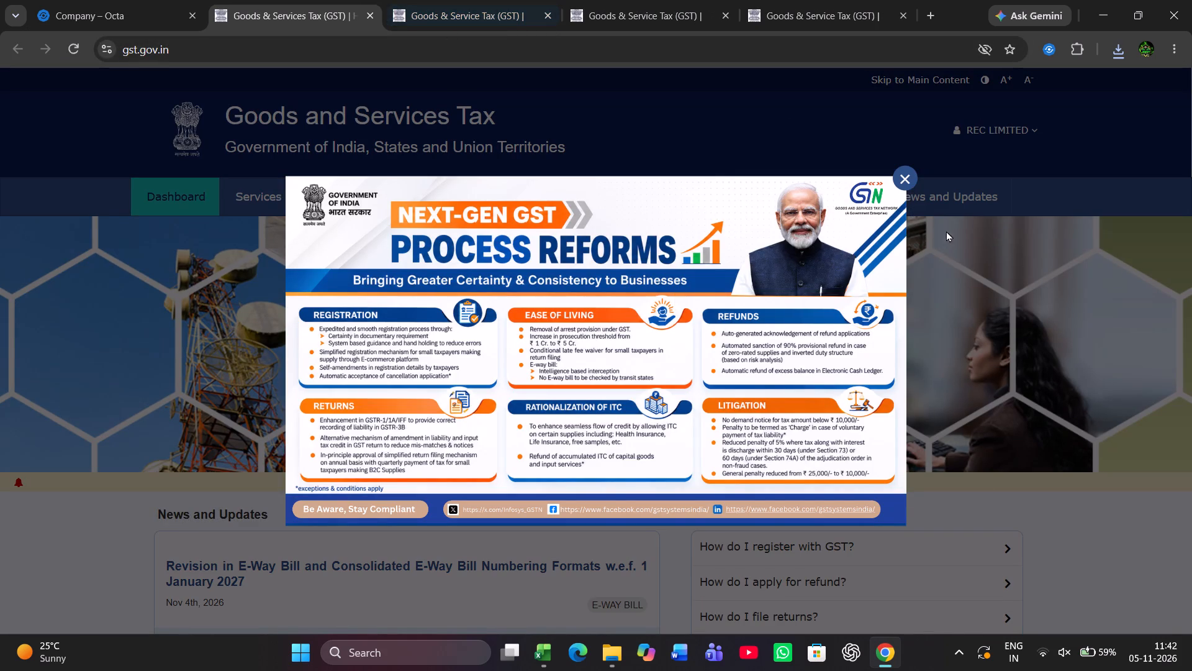
# Open the 2025-26 GSTR-9 annual return for West Bengal and continue past the nil-return question with No selected.
pyautogui.click(906, 178)
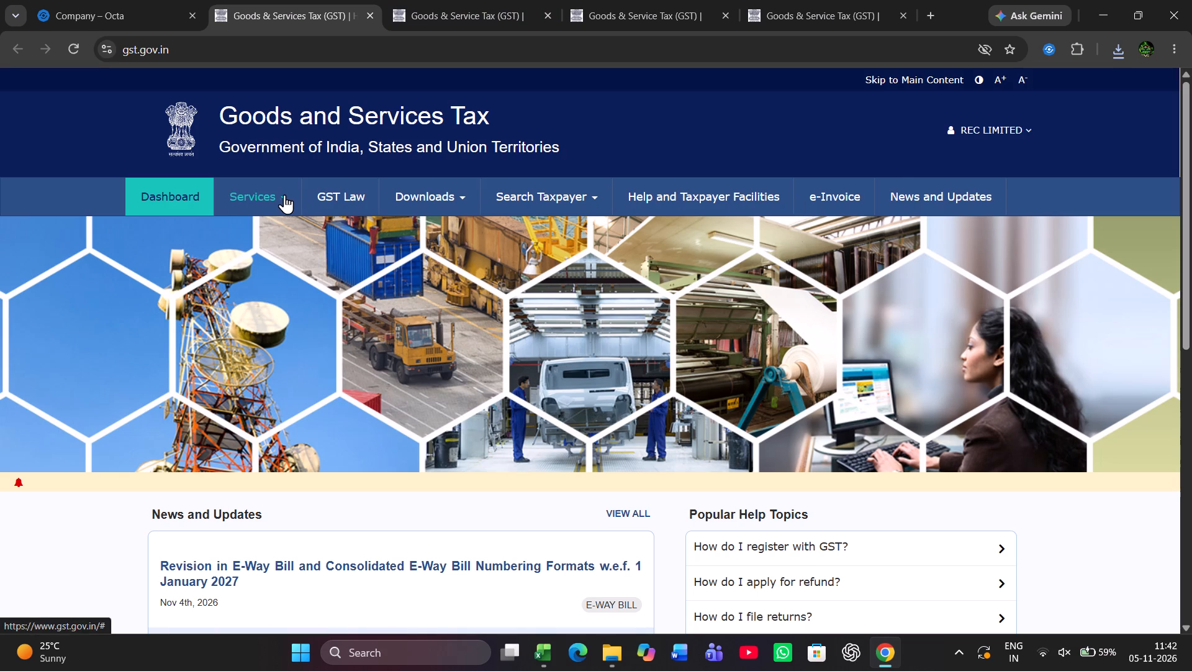
pyautogui.click(279, 193)
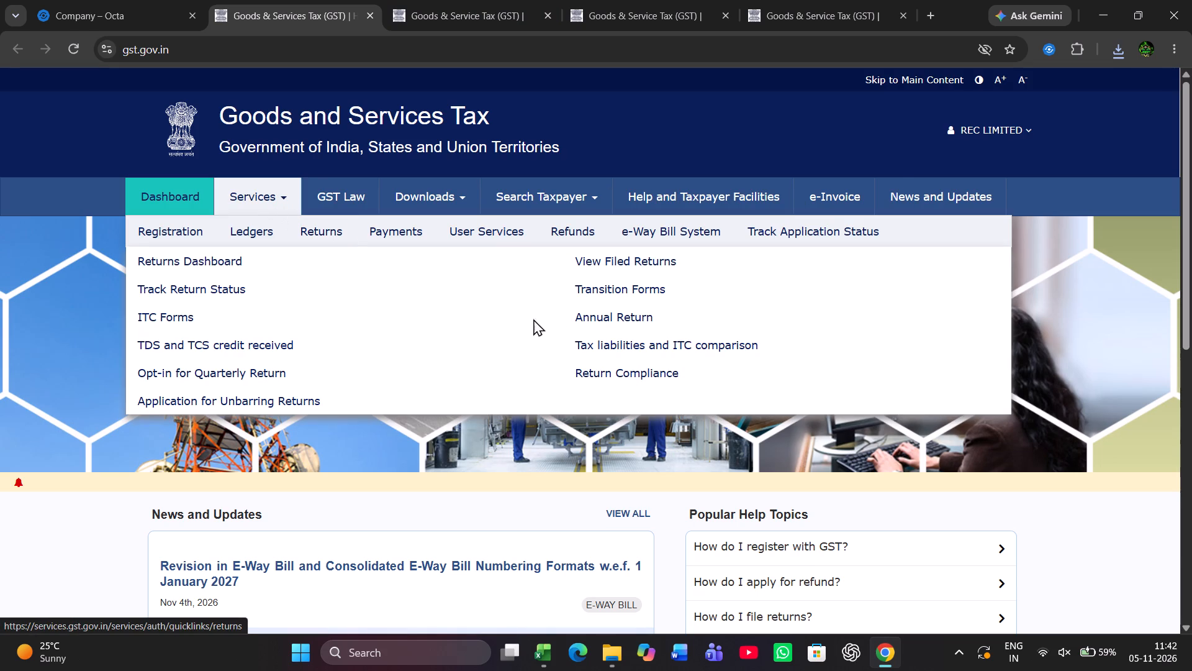
pyautogui.click(613, 319)
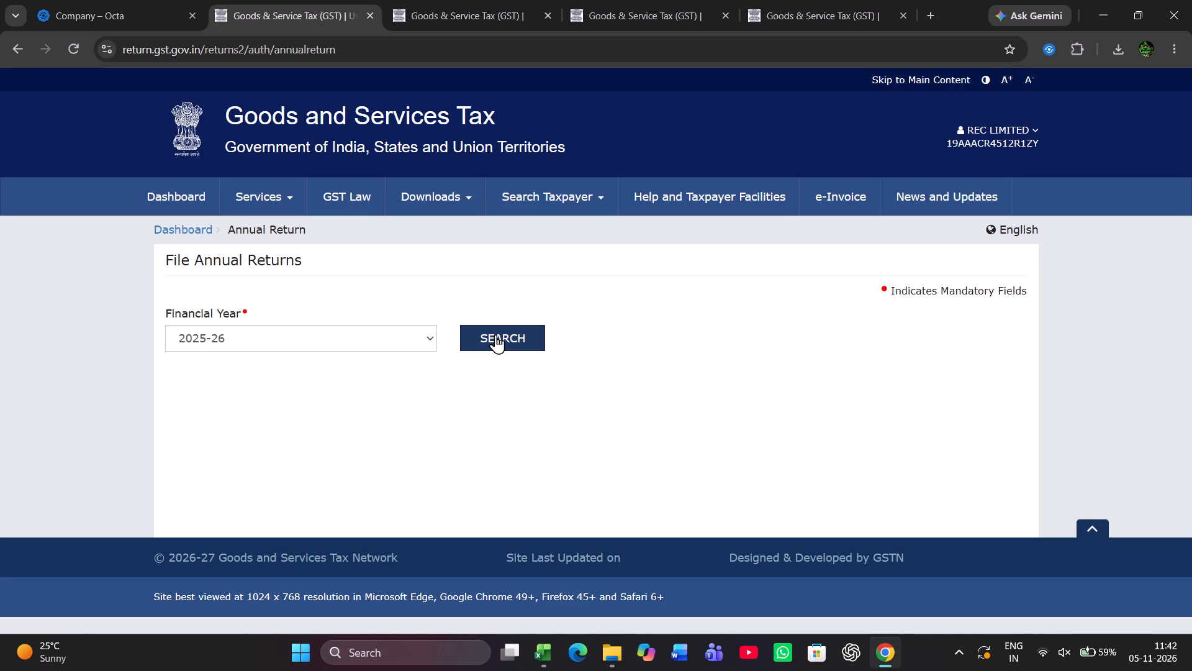
pyautogui.click(495, 334)
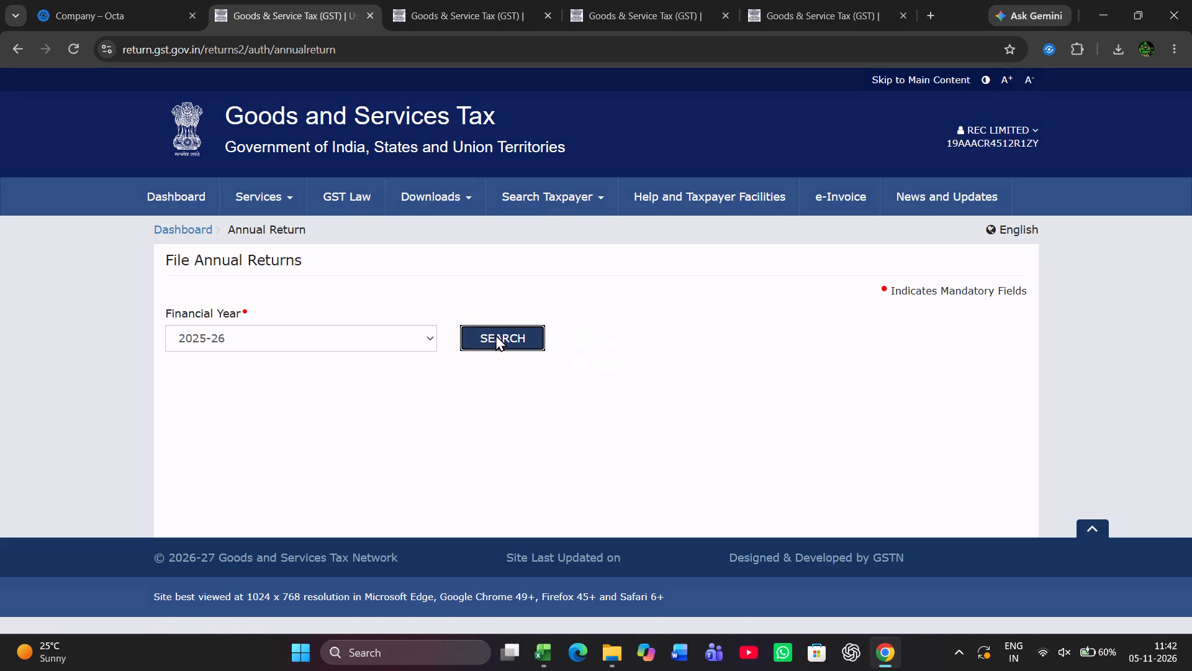
pyautogui.scroll(-3, 629, 431)
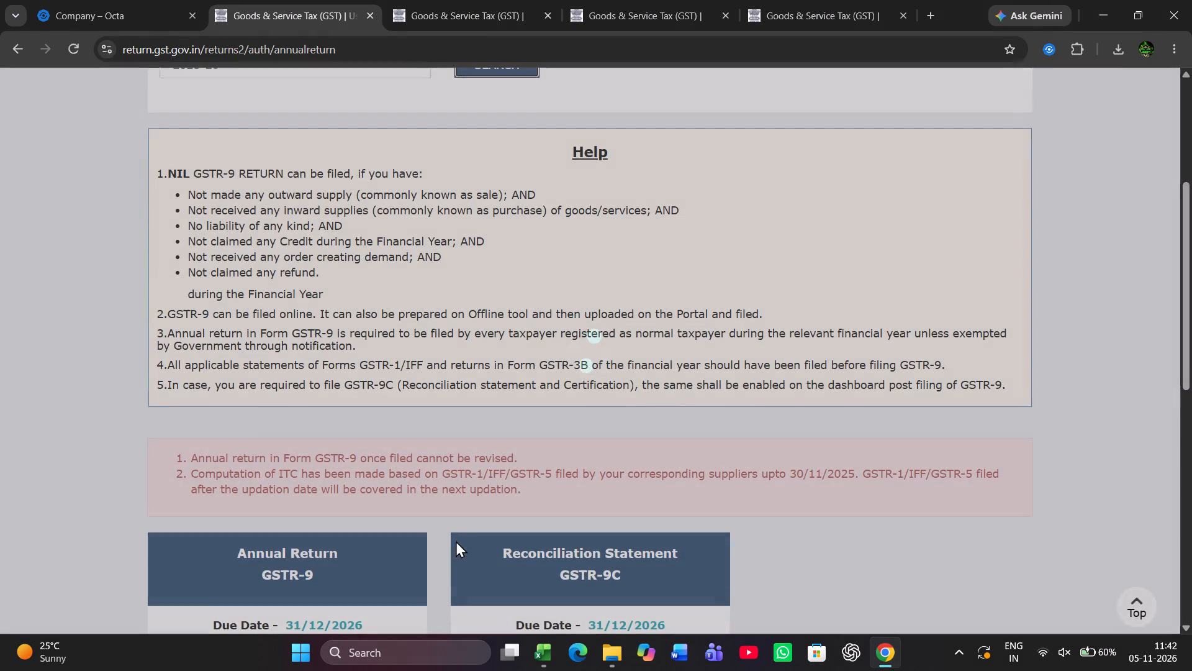
pyautogui.click(328, 575)
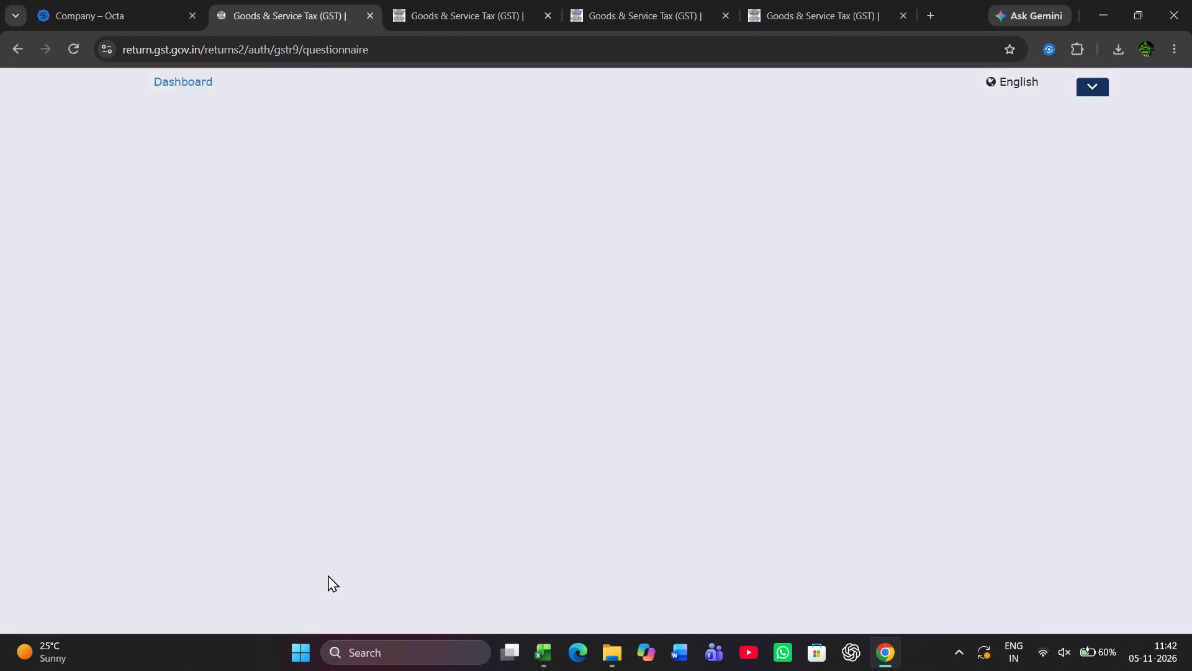
pyautogui.scroll(-3, 947, 535)
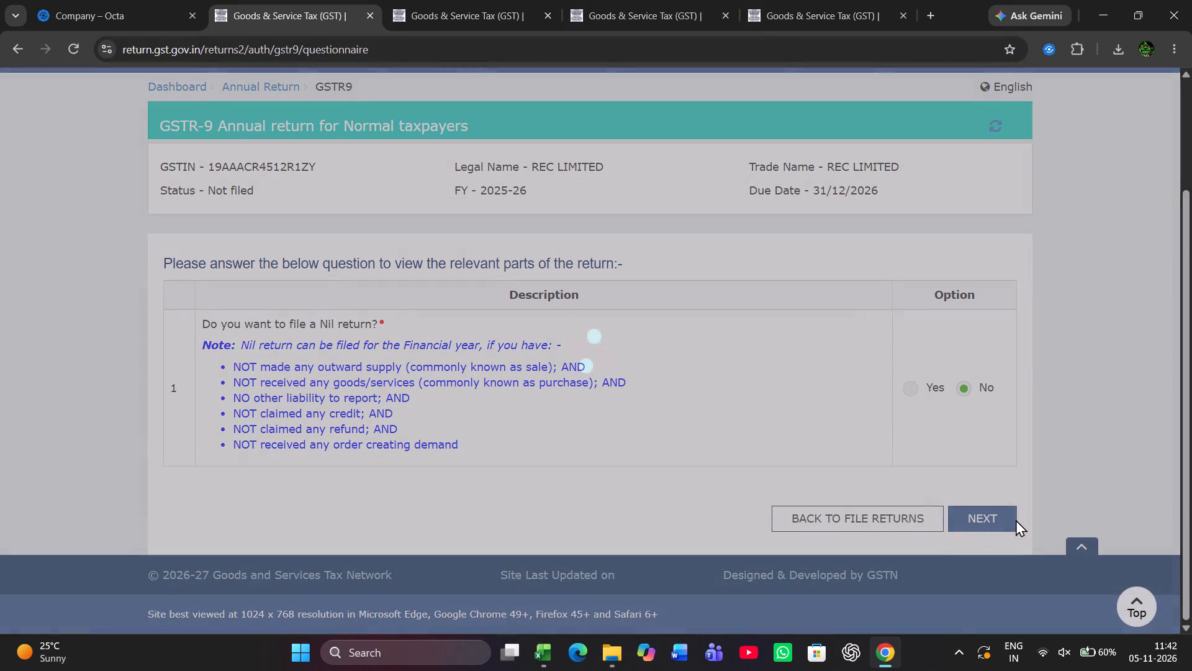
pyautogui.click(1000, 521)
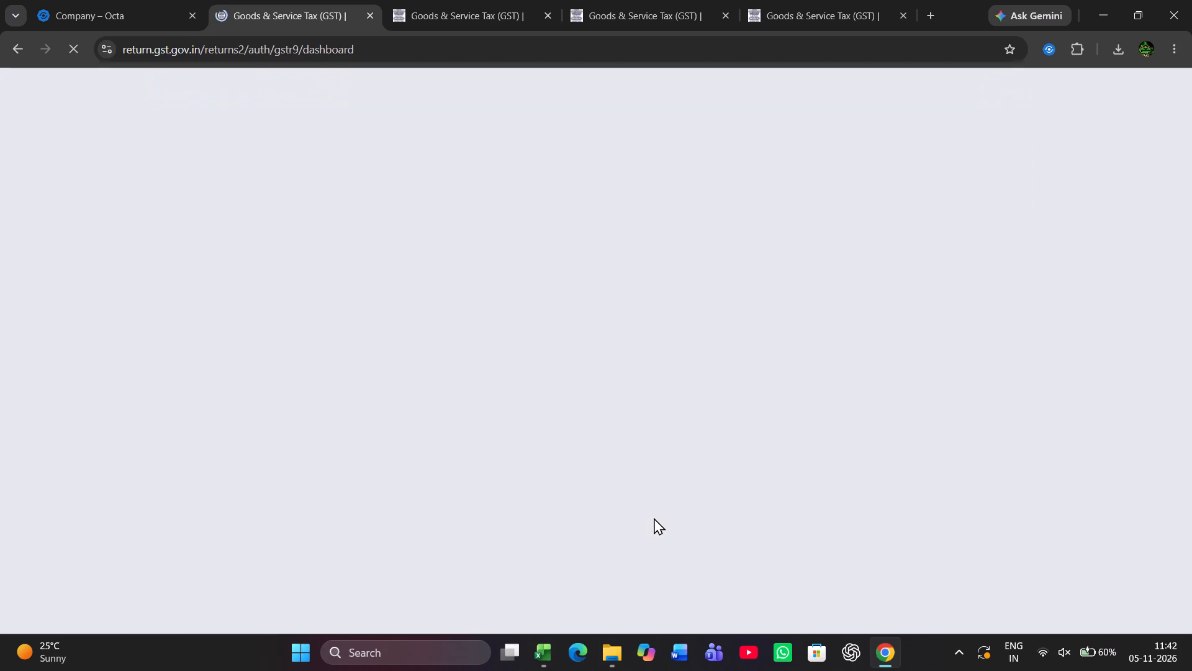
# Download the GSTR-9 system computed, GSTR-1/1A/IFF and GSTR-3B summaries as PDFs, reloading the page if the download stalls.
pyautogui.scroll(-1, 616, 354)
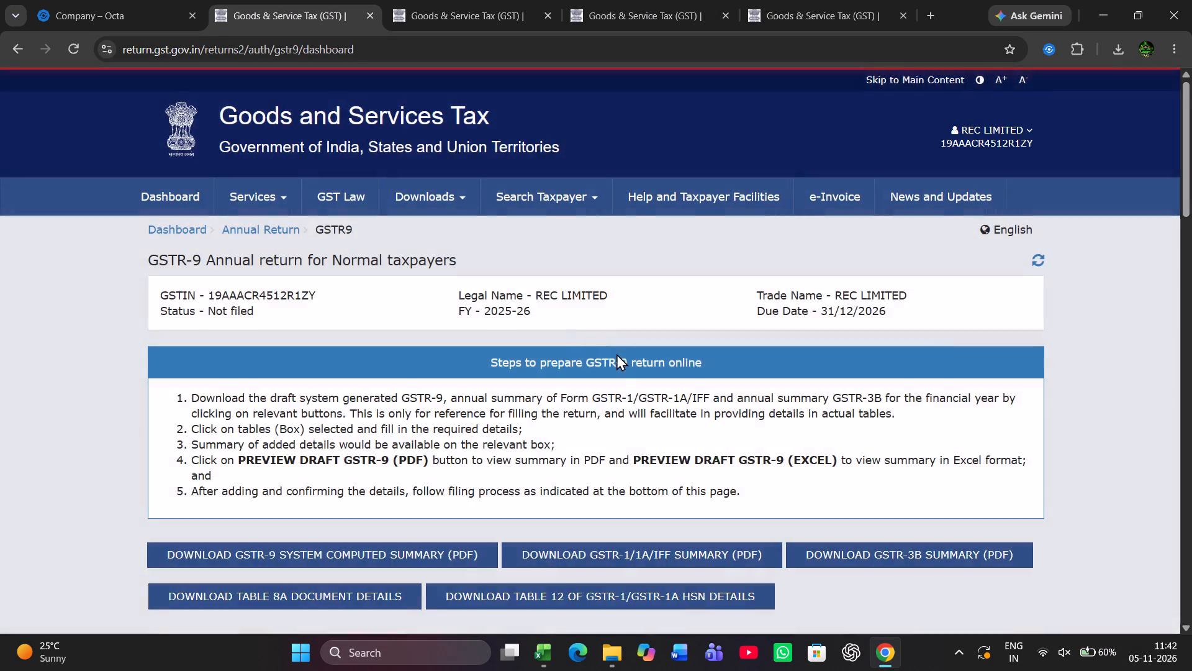
pyautogui.scroll(-1, 616, 354)
pyautogui.click(379, 453)
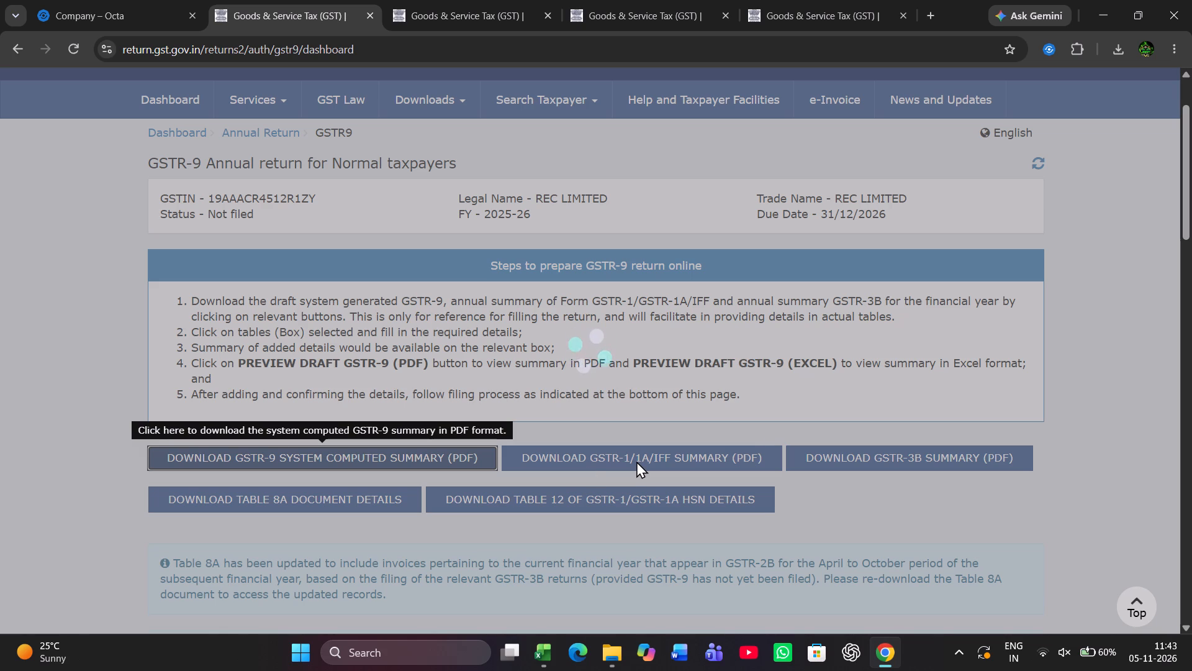
pyautogui.scroll(3, 503, 345)
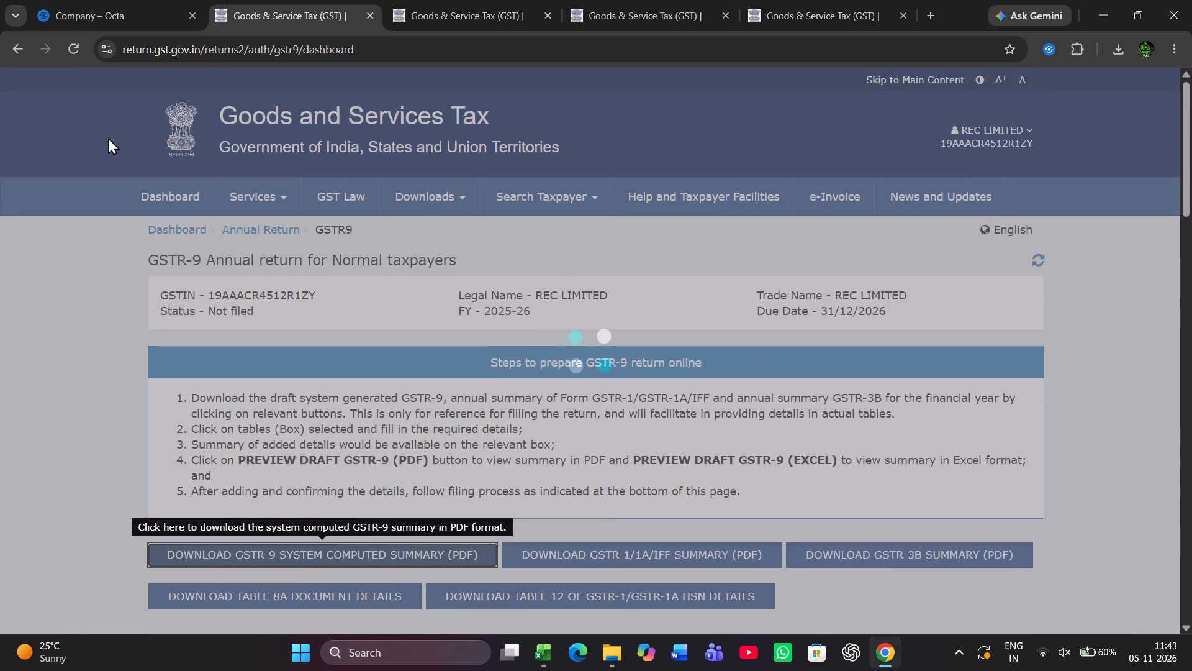
pyautogui.click(76, 51)
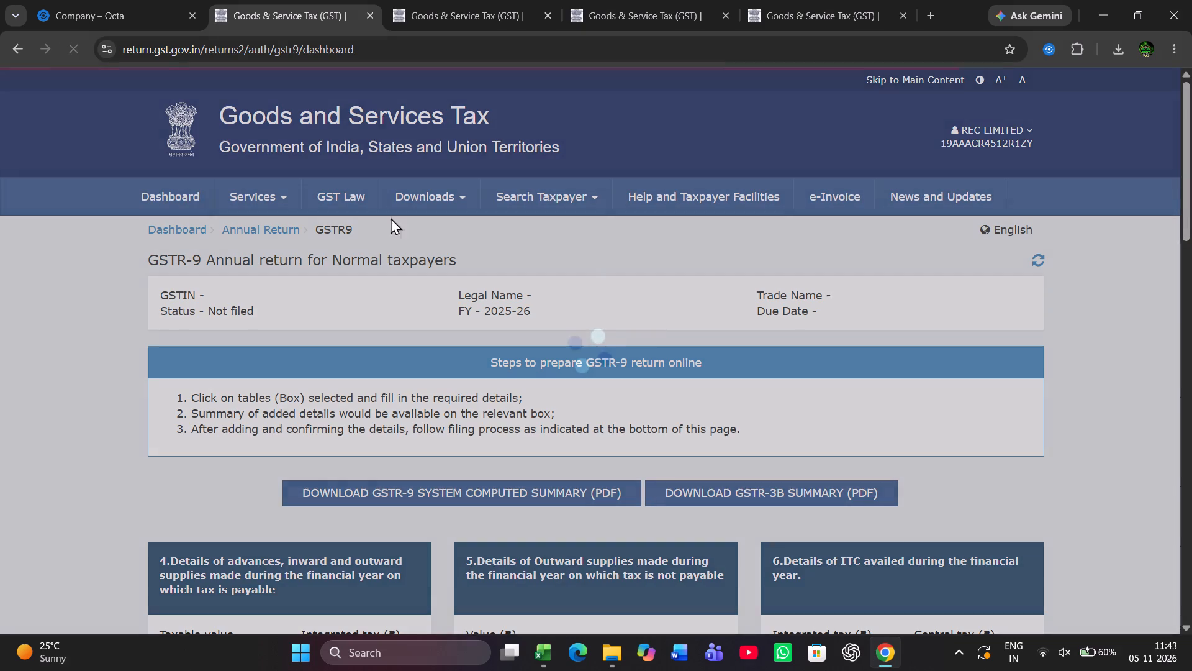
pyautogui.scroll(-2, 500, 429)
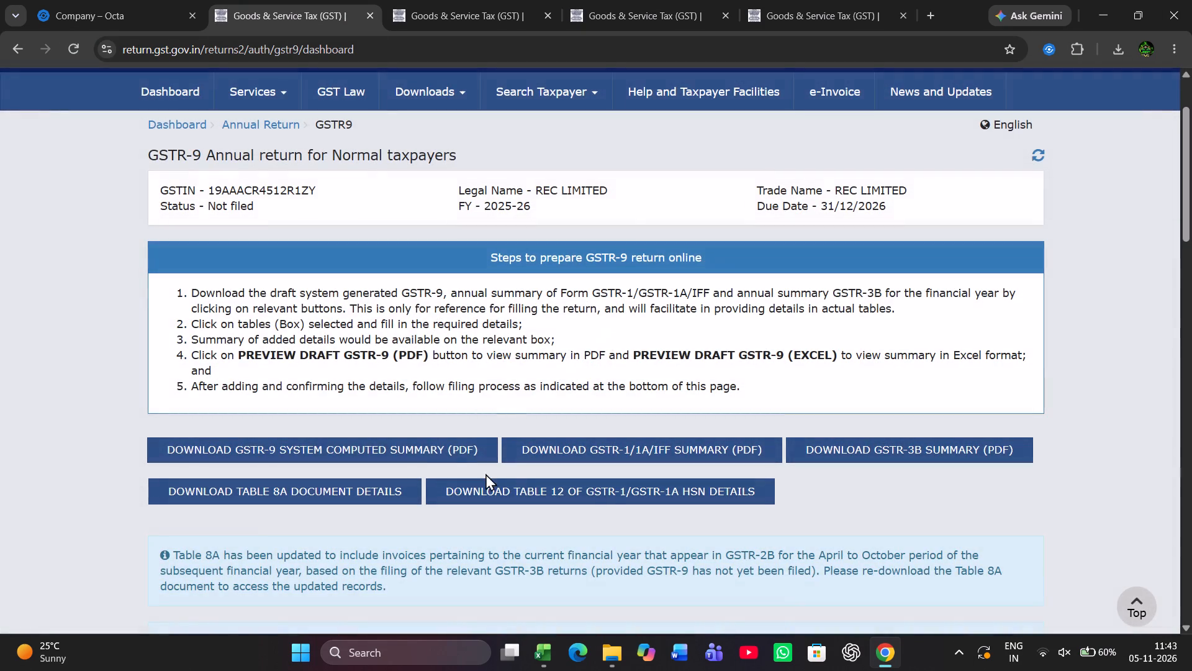
pyautogui.click(415, 449)
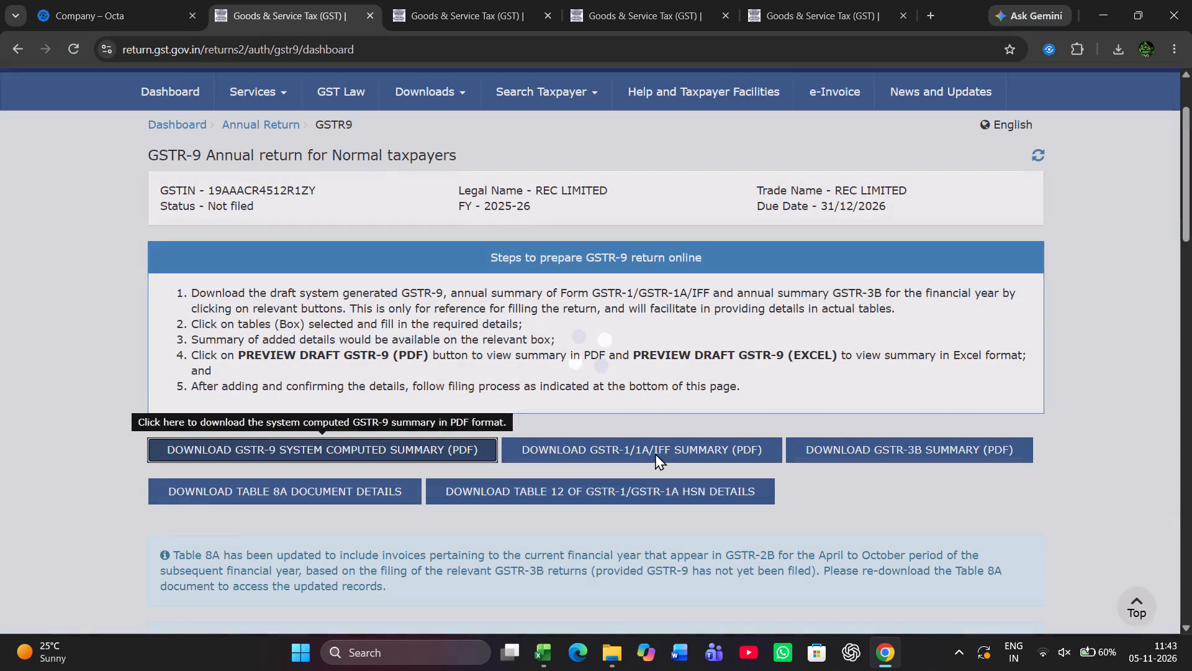
pyautogui.click(656, 452)
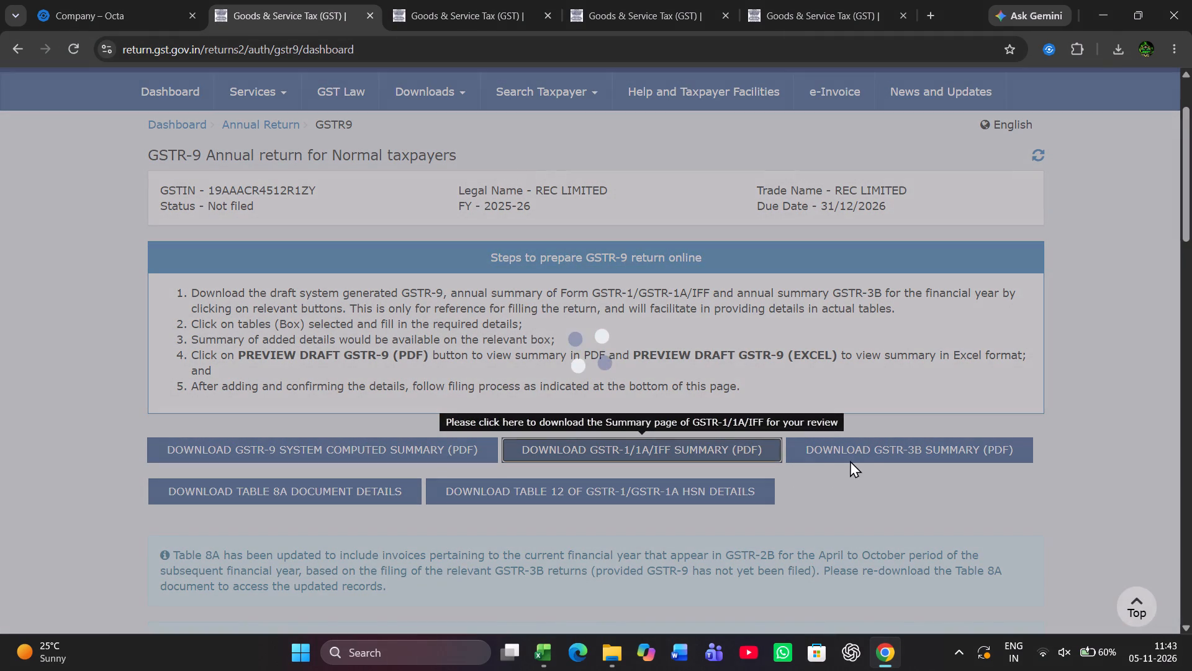
pyautogui.click(887, 457)
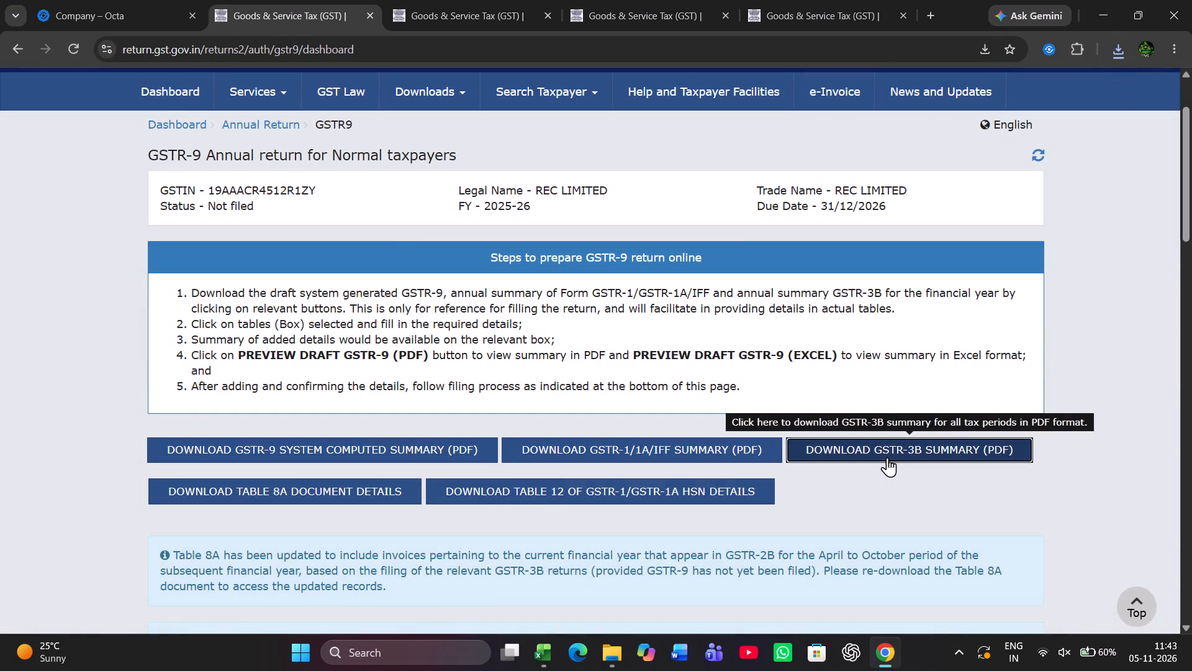
# Move the three newly downloaded summary PDFs from Downloads into the West Bengal(10-Kolkata ZO') folder, then return to the REC folder.
pyautogui.hotkey('alt', 'Tab')
pyautogui.hotkey('alt', 'Tab')
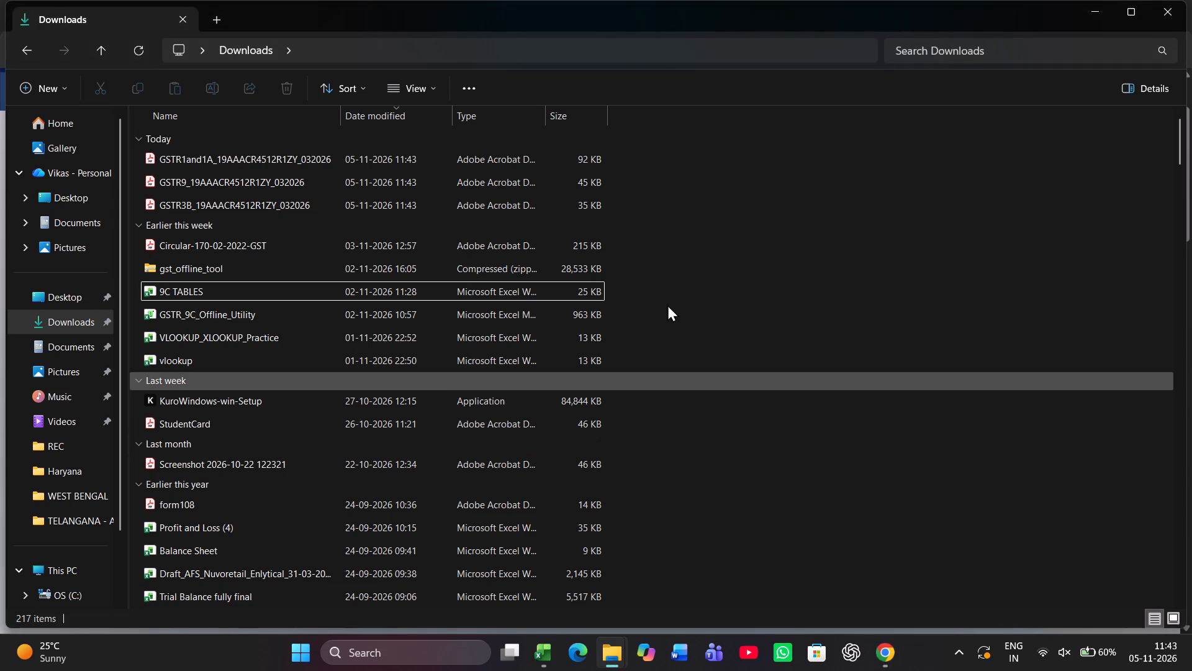
pyautogui.click(333, 167)
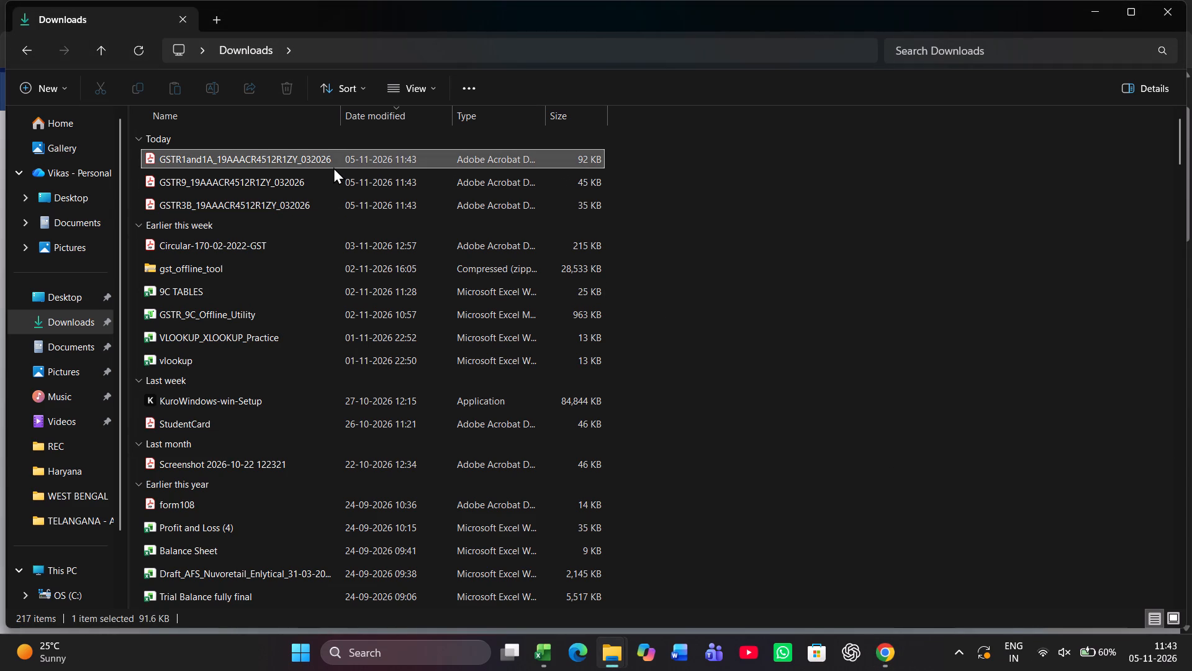
pyautogui.hotkey('shift', 'Down')
pyautogui.hotkey('shift', 'Down')
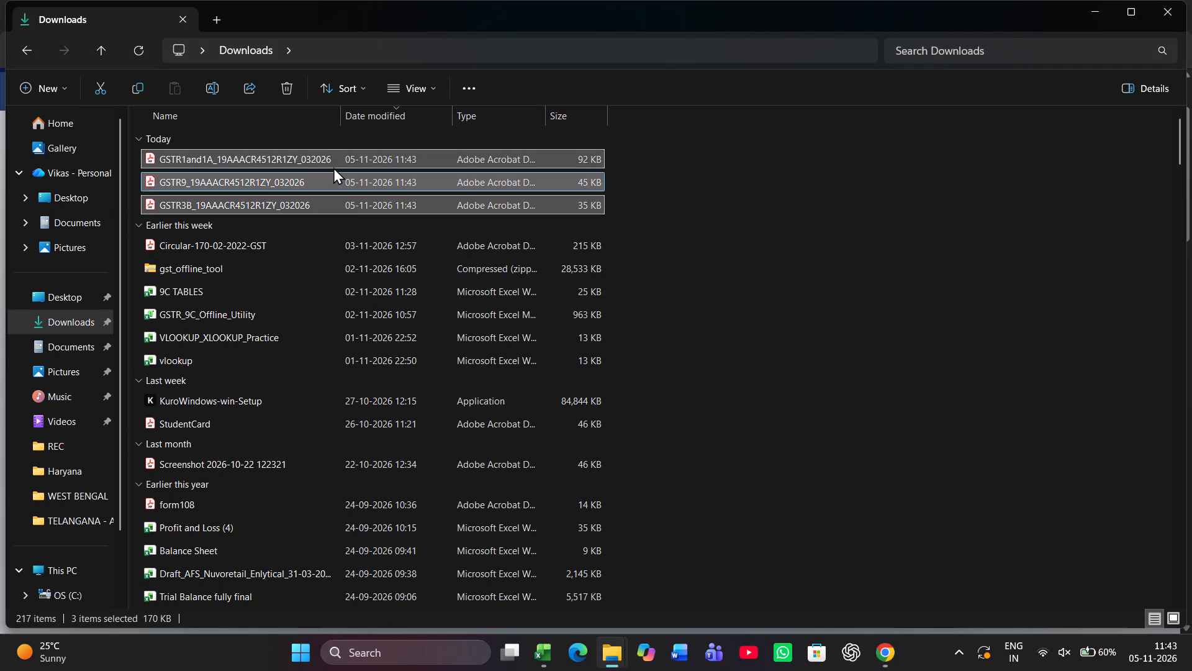
pyautogui.hotkey('ctrl', 'x')
pyautogui.hotkey('alt', 'Tab')
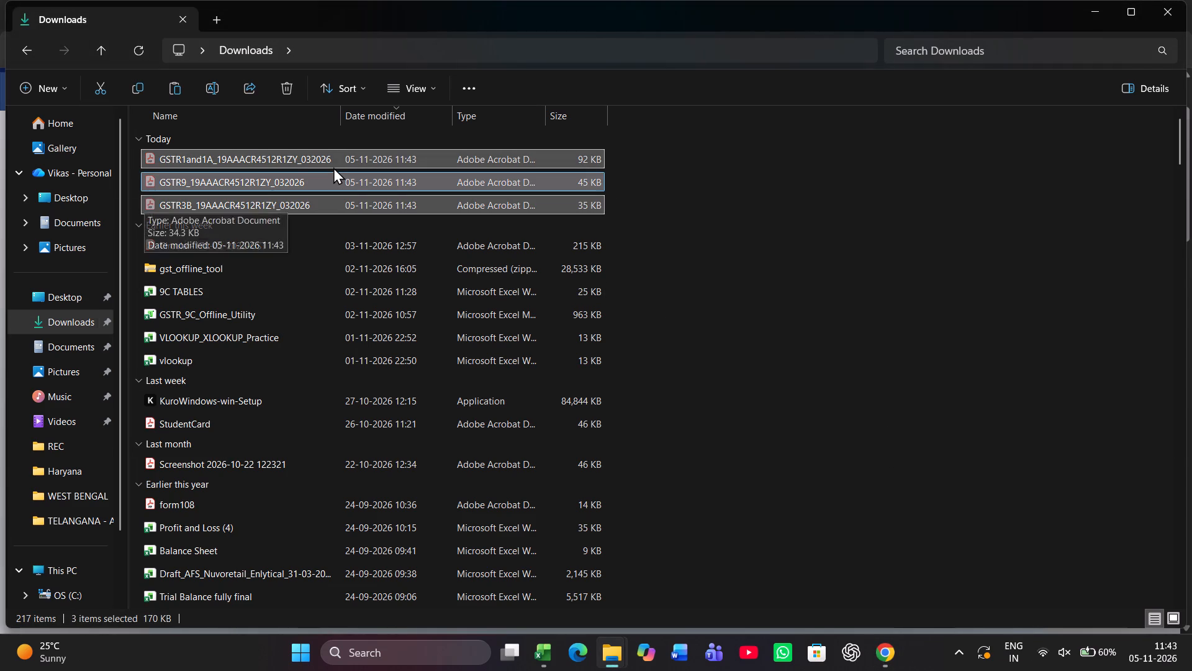
pyautogui.hotkey('alt', 'Tab')
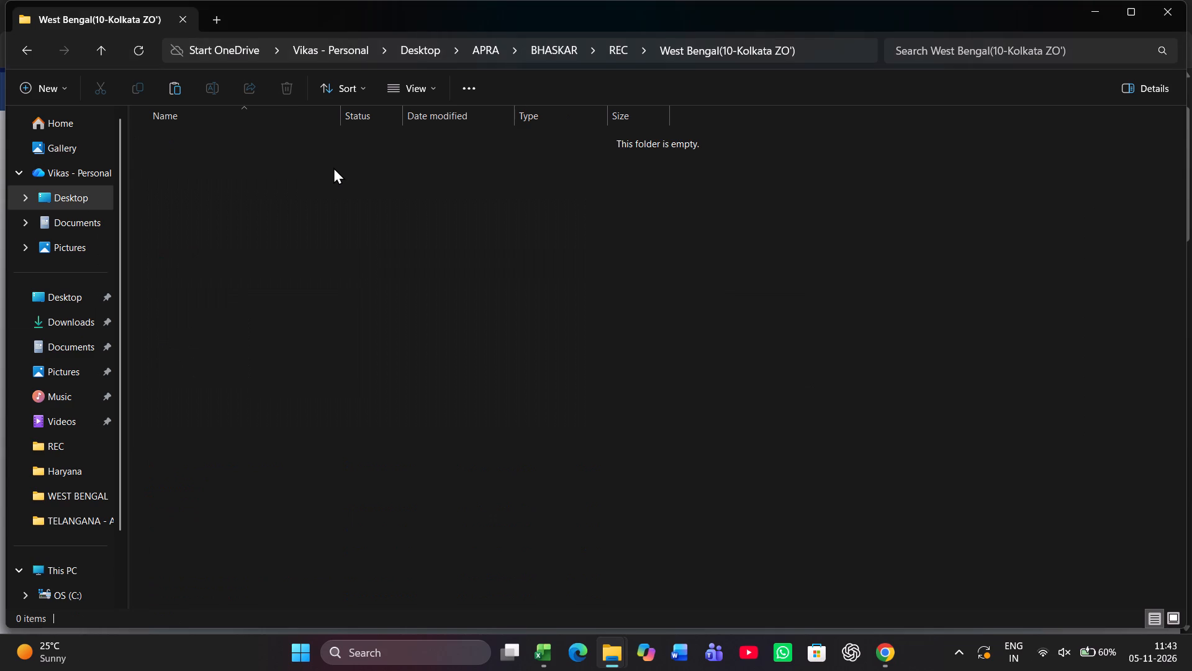
pyautogui.hotkey('ctrl', 'v')
pyautogui.press('BackSpace')
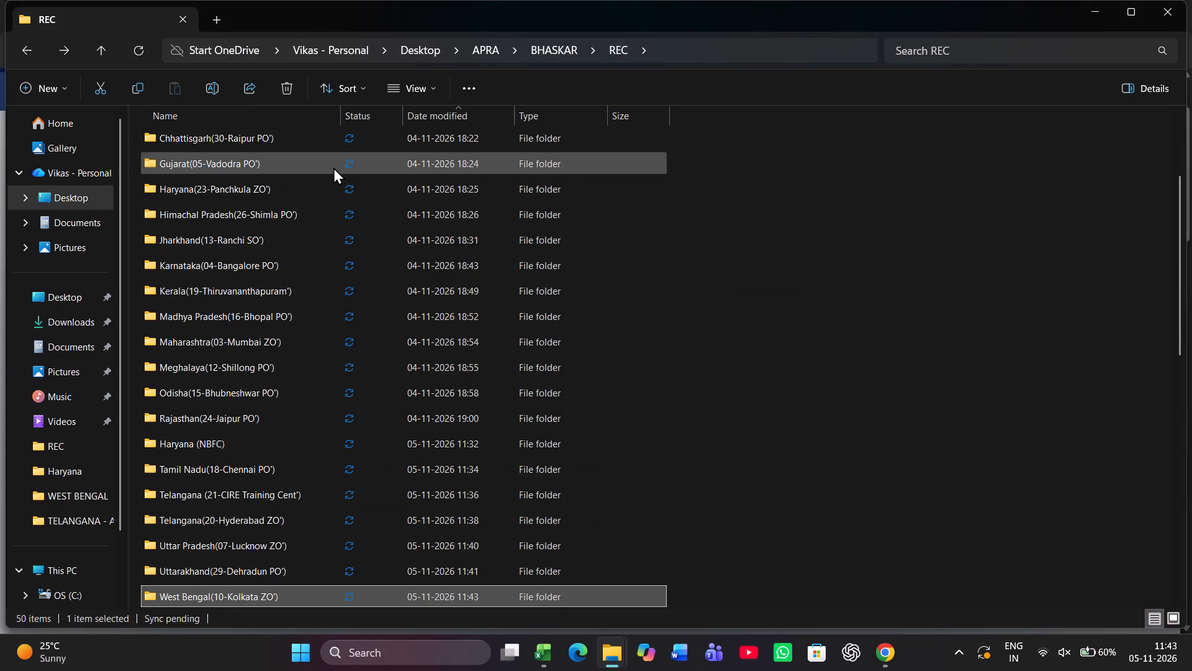
# Check the number of state folders in REC by selecting DELHI through West Bengal(10-Kolkata ZO'), then clear the selection.
pyautogui.scroll(11, 278, 144)
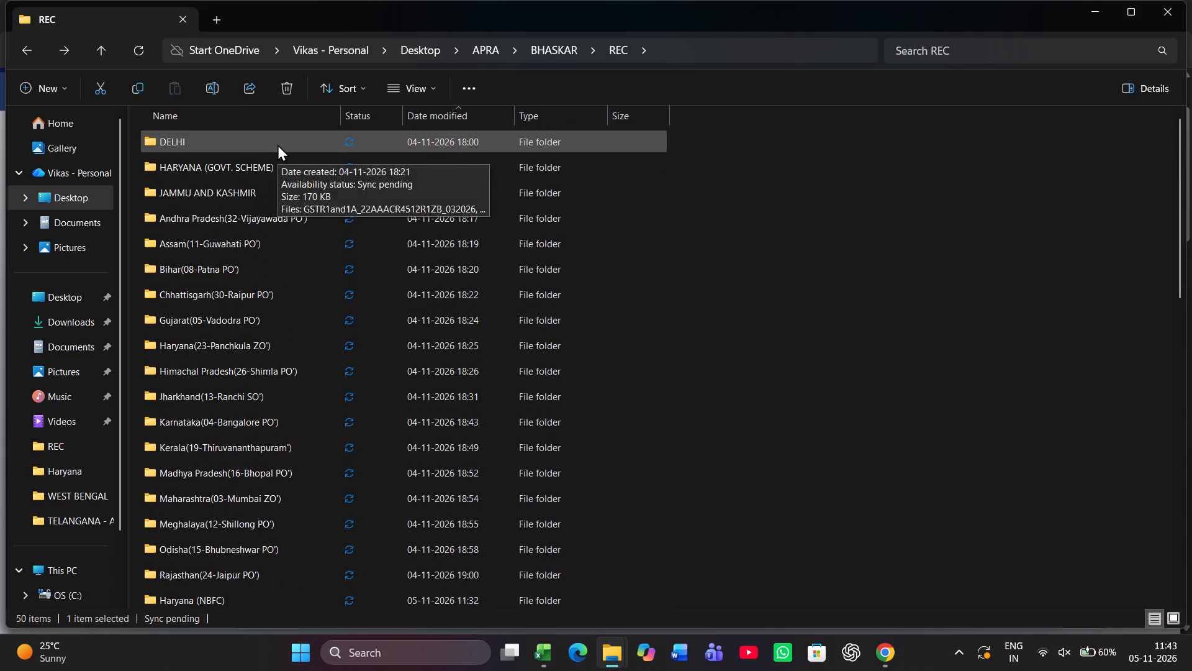
pyautogui.click(278, 144)
pyautogui.hotkey('shift', 'Down')
pyautogui.hotkey('shift', 'Down')
pyautogui.hotkey('shift', 'Down')
pyautogui.hotkey('shift', 'Down')
pyautogui.hotkey('shift', 'Down')
pyautogui.hotkey('shift', 'Down')
pyautogui.hotkey('shift', 'Down')
pyautogui.hotkey('shift', 'Down')
pyautogui.hotkey('shift', 'Down')
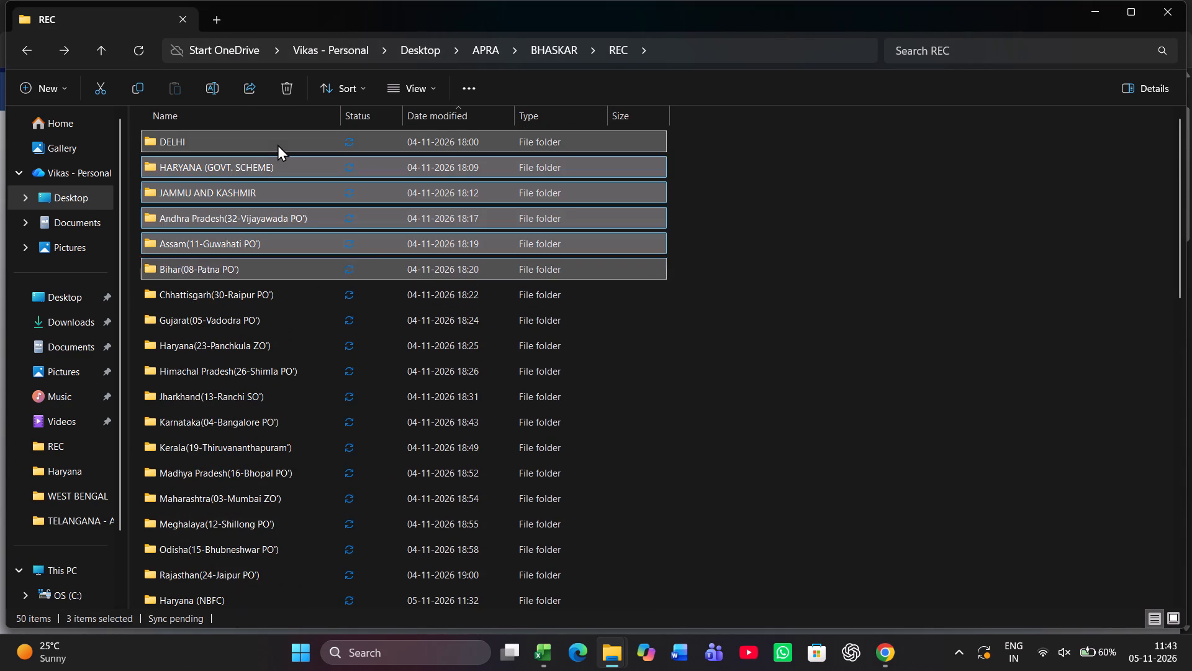
pyautogui.hotkey('shift', 'Down')
pyautogui.hotkey('shift', 'Down')
pyautogui.hotkey('shift', 'Down')
pyautogui.hotkey('shift', 'Down')
pyautogui.hotkey('shift', 'Down')
pyautogui.hotkey('shift', 'Down')
pyautogui.hotkey('shift', 'Down')
pyautogui.hotkey('shift', 'Down')
pyautogui.hotkey('shift', 'Down')
pyautogui.hotkey('shift', 'Down')
pyautogui.hotkey('shift', 'Down')
pyautogui.hotkey('shift', 'Down')
pyautogui.hotkey('shift', 'Down')
pyautogui.hotkey('shift', 'Down')
pyautogui.hotkey('shift', 'Down')
pyautogui.hotkey('shift', 'Down')
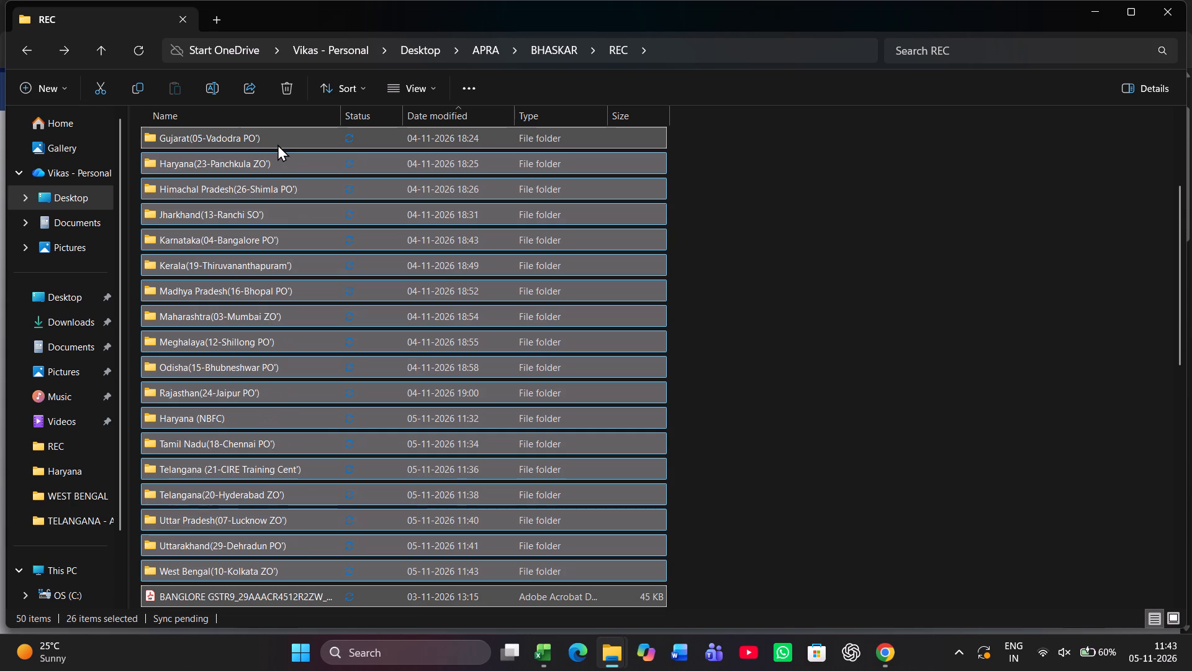
pyautogui.hotkey('shift', 'Up')
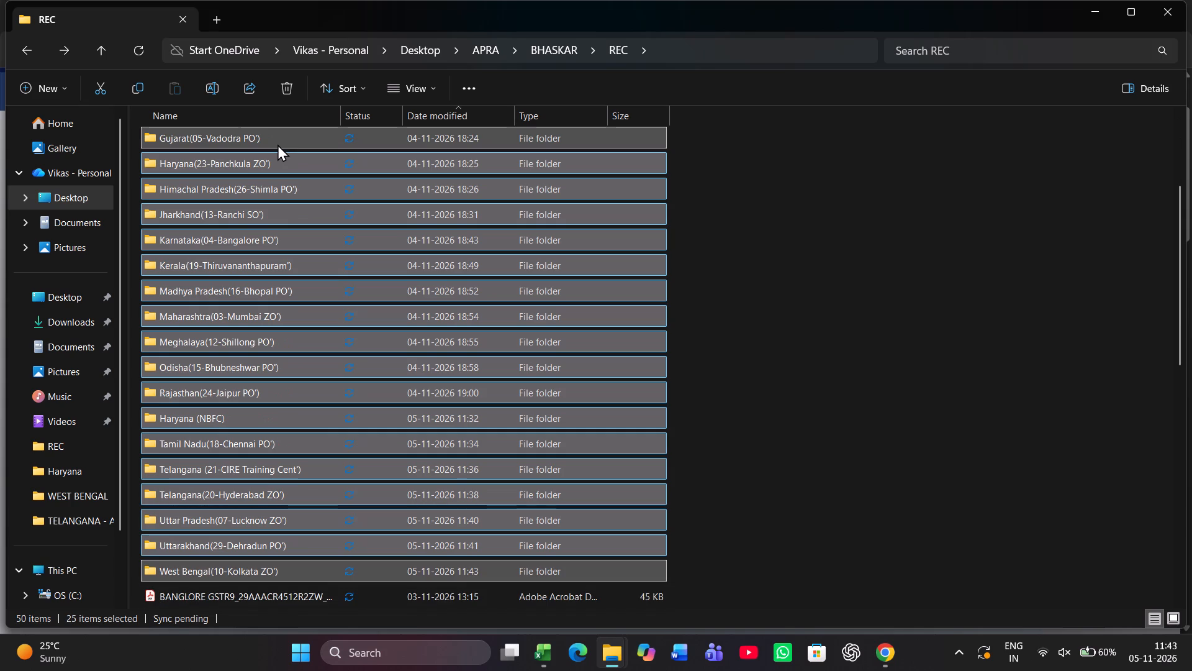
pyautogui.click(856, 200)
# Delete all the loose GSTR9 PDFs in the REC folder, from the BANGLORE file through the Vijaywada file, keeping the state folders.
pyautogui.scroll(-1, 579, 369)
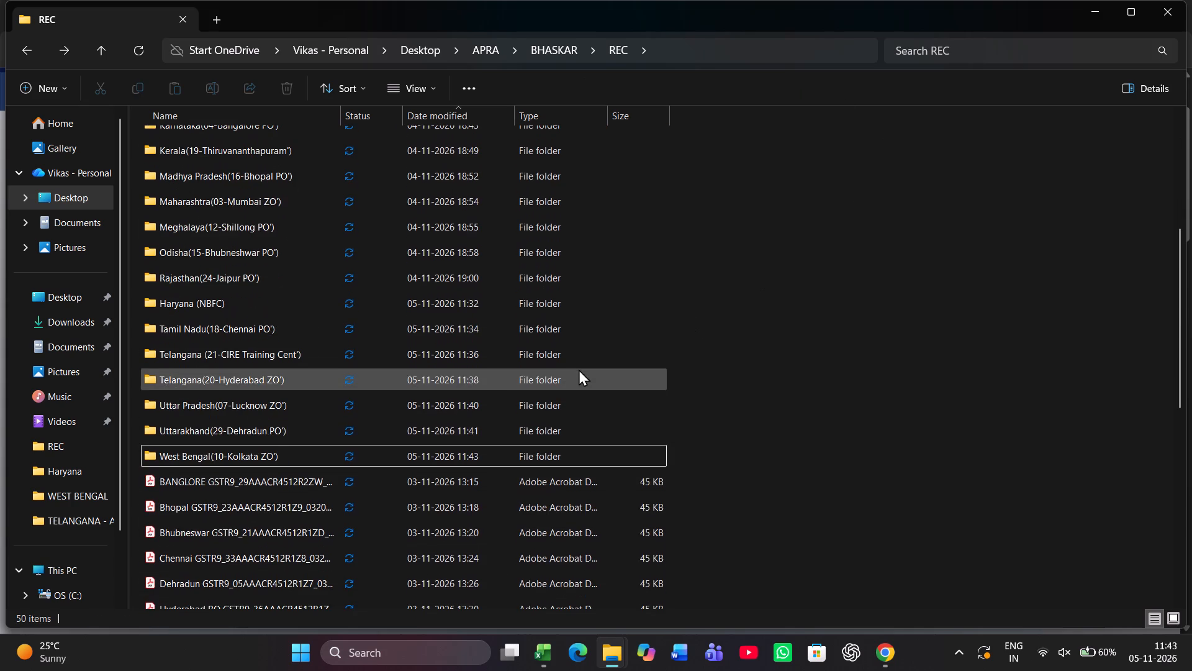
pyautogui.click(215, 485)
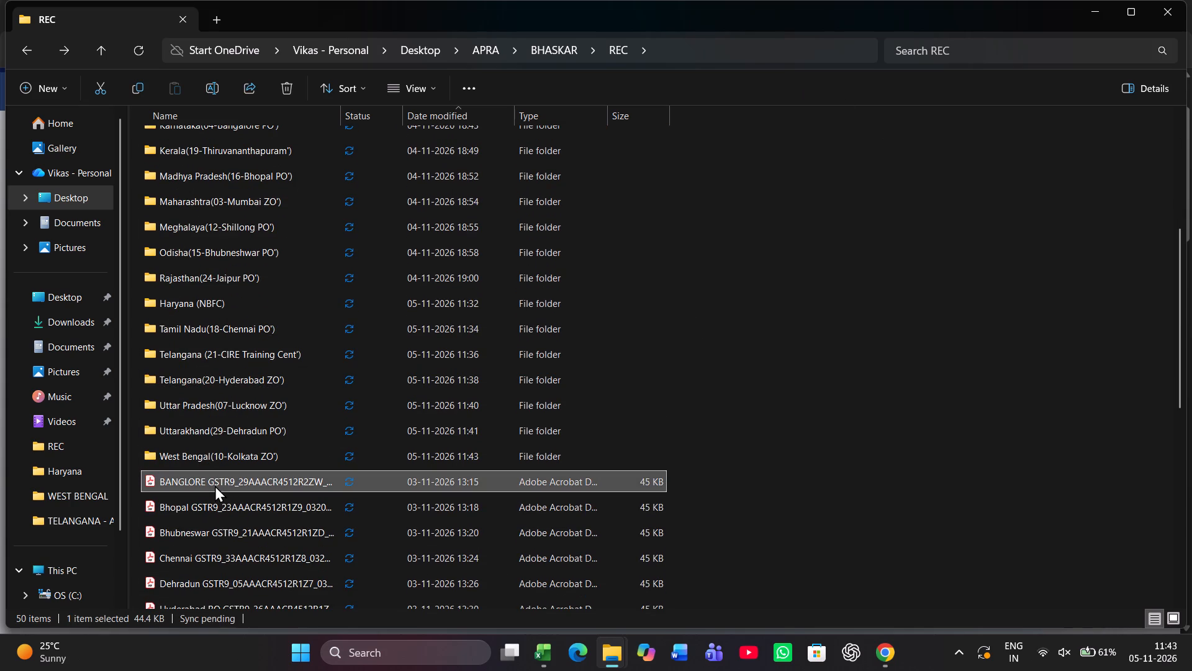
pyautogui.hotkey('shift', 'Down')
pyautogui.hotkey('shift', 'Down')
pyautogui.hotkey('shift', 'Down')
pyautogui.hotkey('shift', 'Down')
pyautogui.hotkey('shift', 'Down')
pyautogui.hotkey('shift', 'Down')
pyautogui.hotkey('shift', 'Down')
pyautogui.hotkey('shift', 'Down')
pyautogui.hotkey('shift', 'Down')
pyautogui.hotkey('shift', 'Down')
pyautogui.hotkey('shift', 'Down')
pyautogui.hotkey('shift', 'Down')
pyautogui.hotkey('shift', 'Down')
pyautogui.hotkey('shift', 'Down')
pyautogui.hotkey('shift', 'Down')
pyautogui.hotkey('shift', 'Down')
pyautogui.hotkey('shift', 'Down')
pyautogui.hotkey('shift', 'Down')
pyautogui.hotkey('shift', 'Down')
pyautogui.hotkey('shift', 'Down')
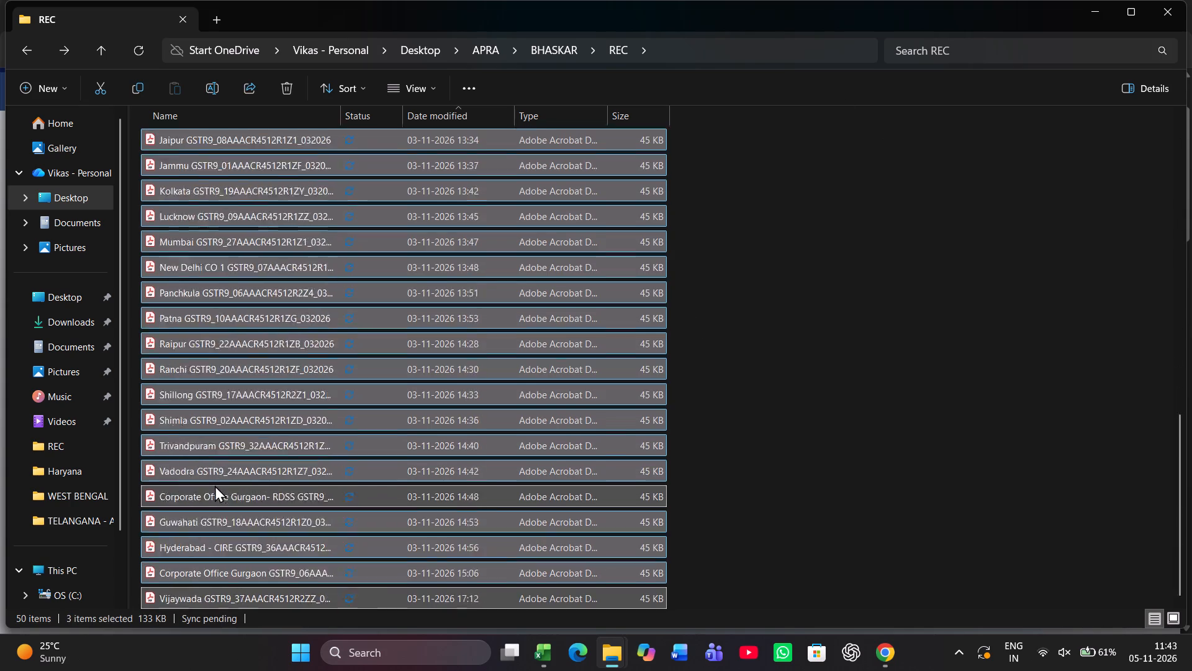
pyautogui.hotkey('shift', 'Down')
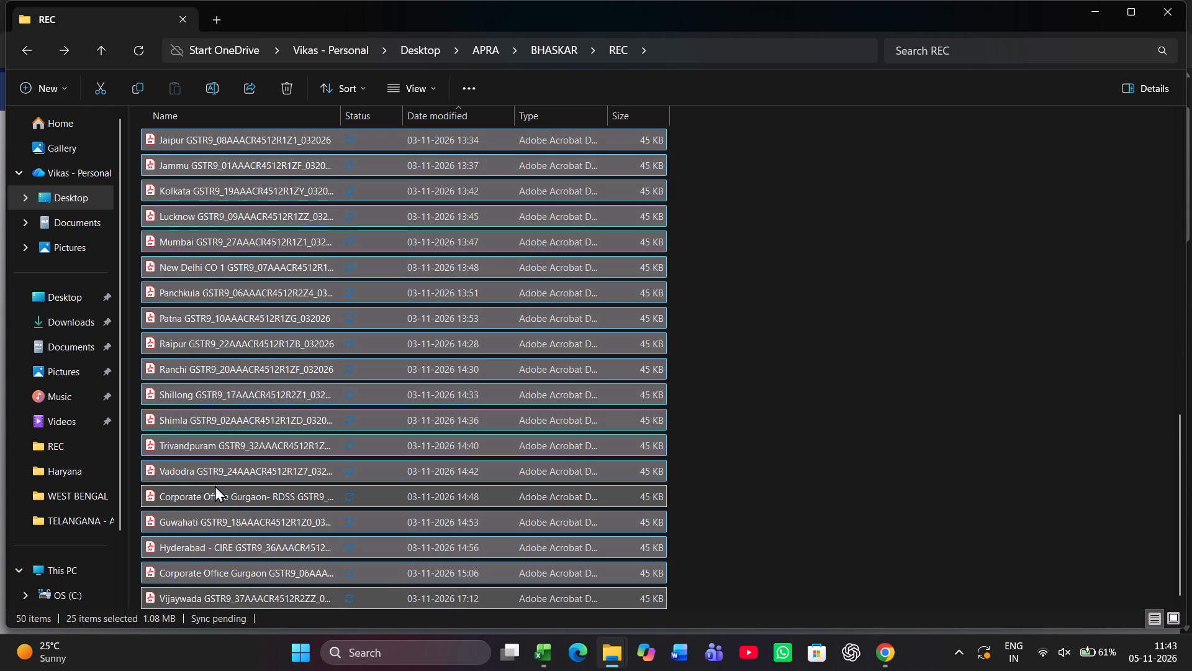
pyautogui.hotkey('shift', 'Down')
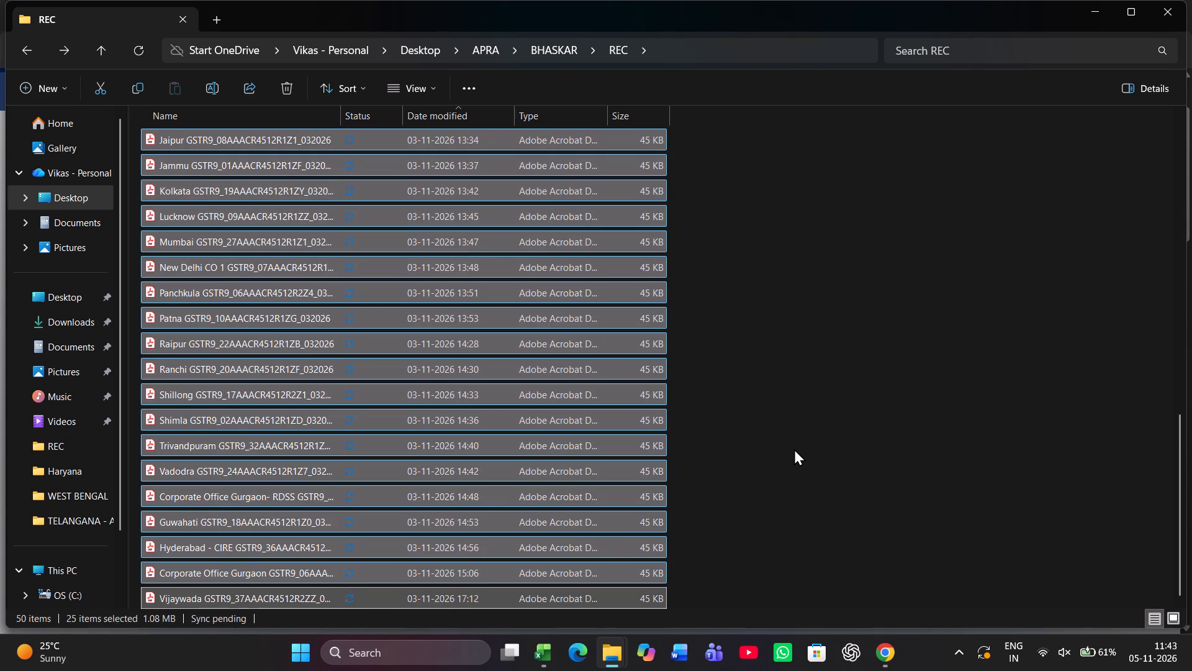
pyautogui.scroll(3, 805, 482)
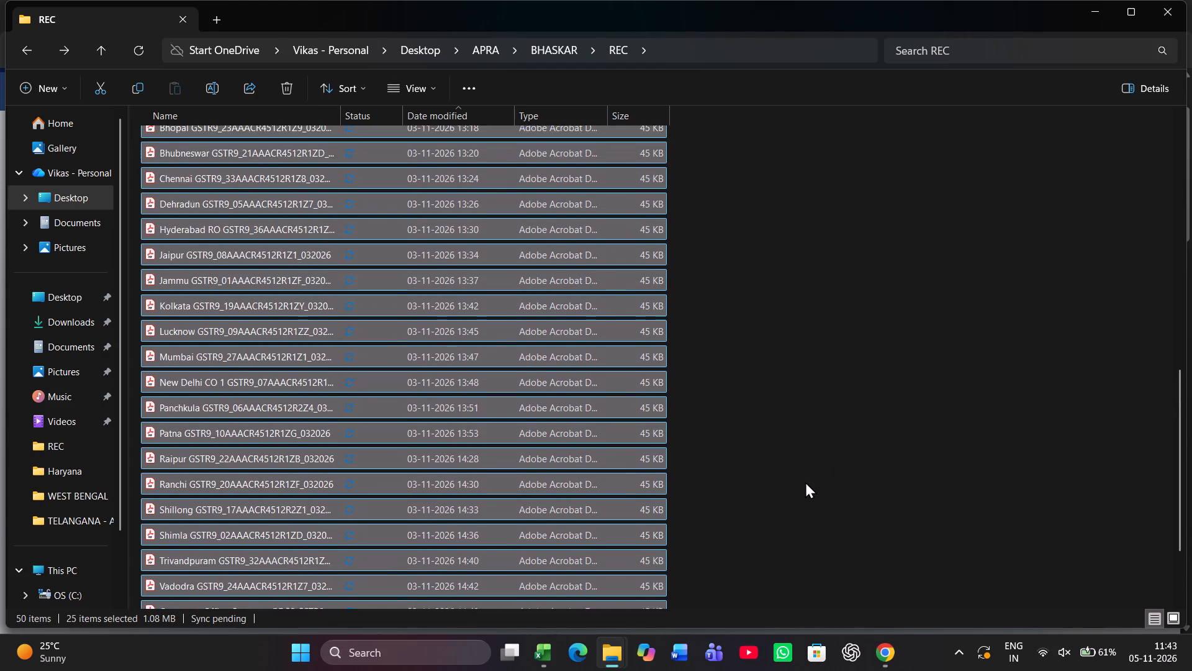
pyautogui.scroll(3, 805, 482)
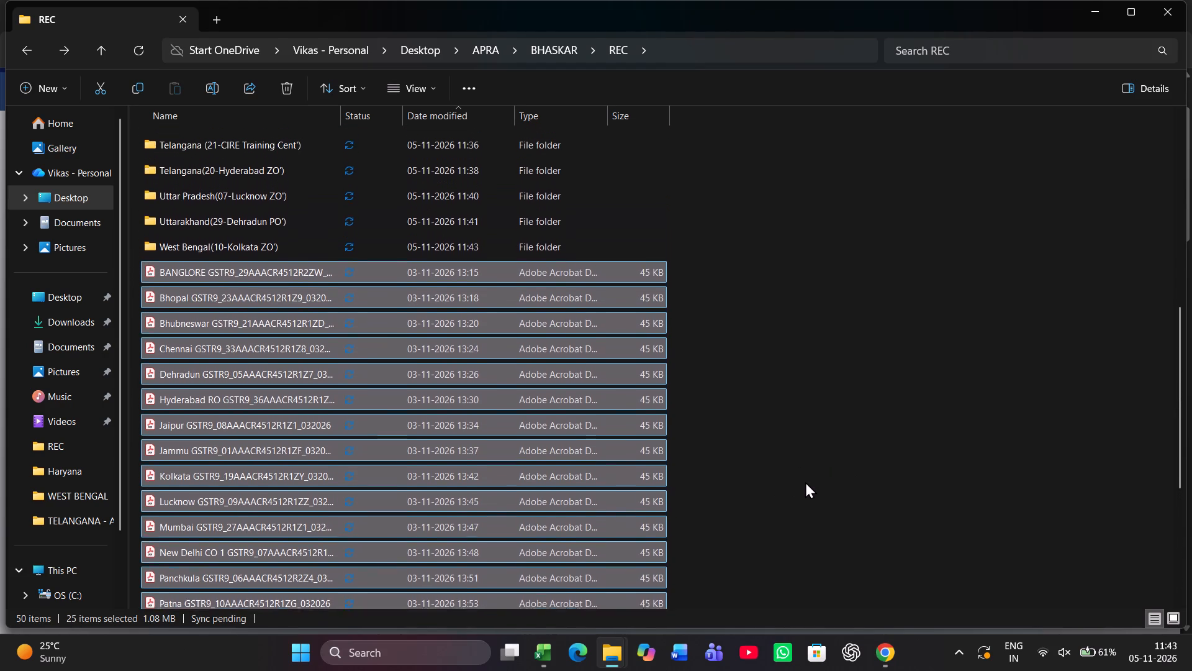
pyautogui.scroll(1, 805, 482)
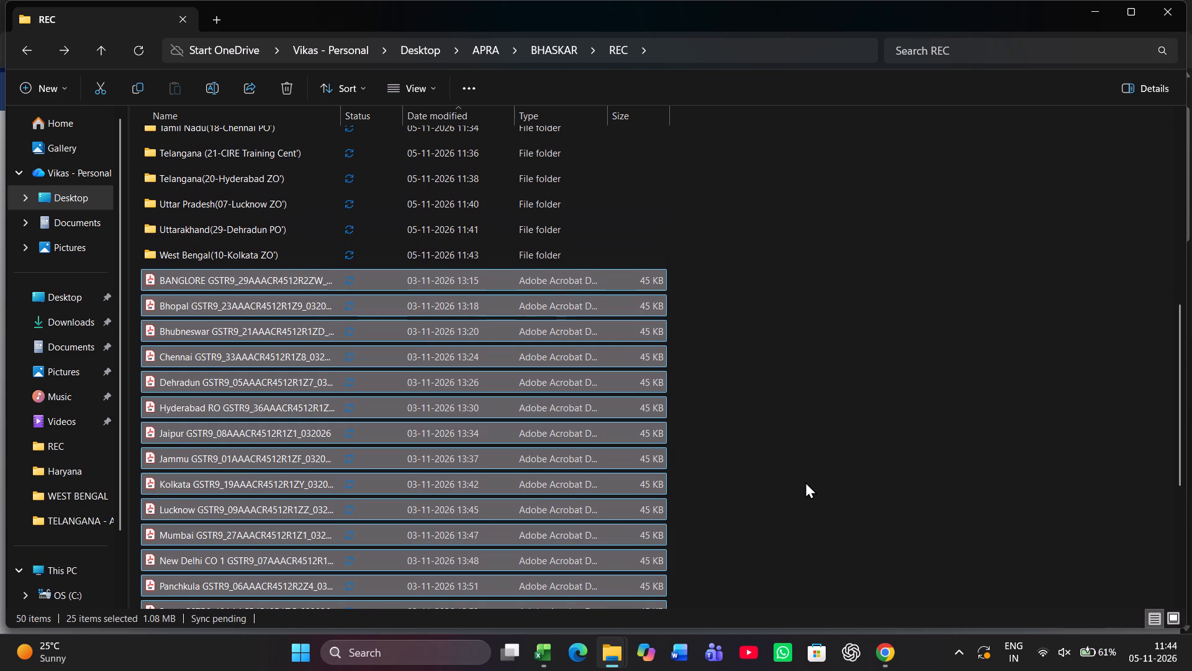
pyautogui.press('Delete')
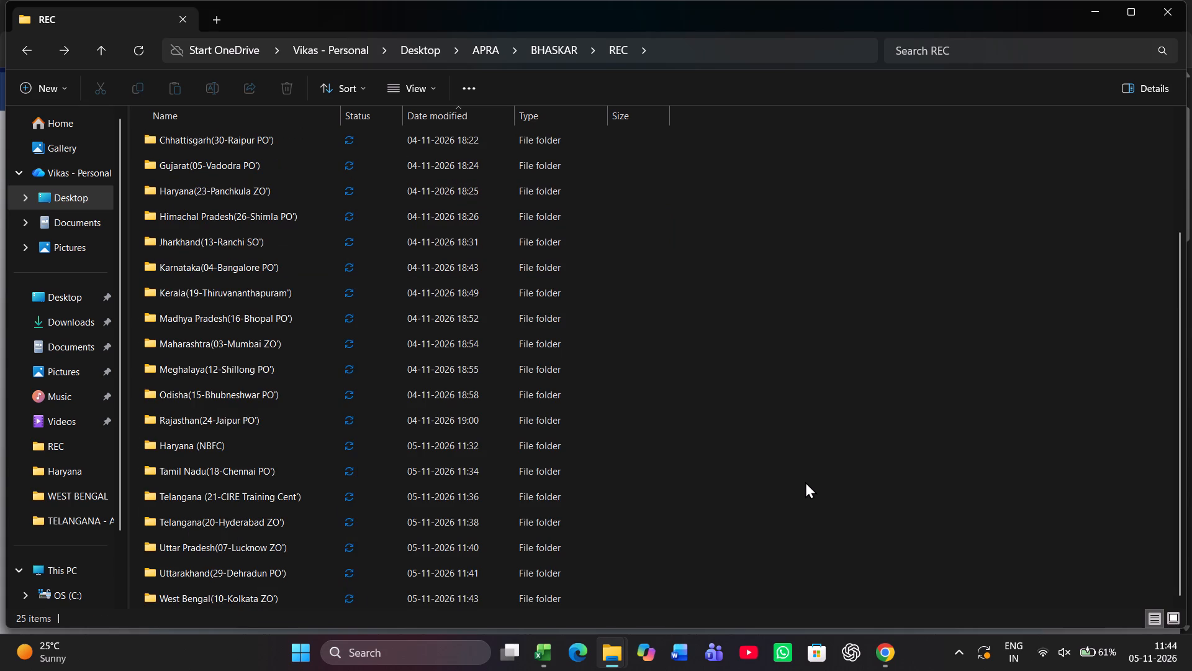
# Leave the REC folder for its parent BHASKAR folder and sort the contents by date modified, oldest first.
pyautogui.scroll(13, 235, 291)
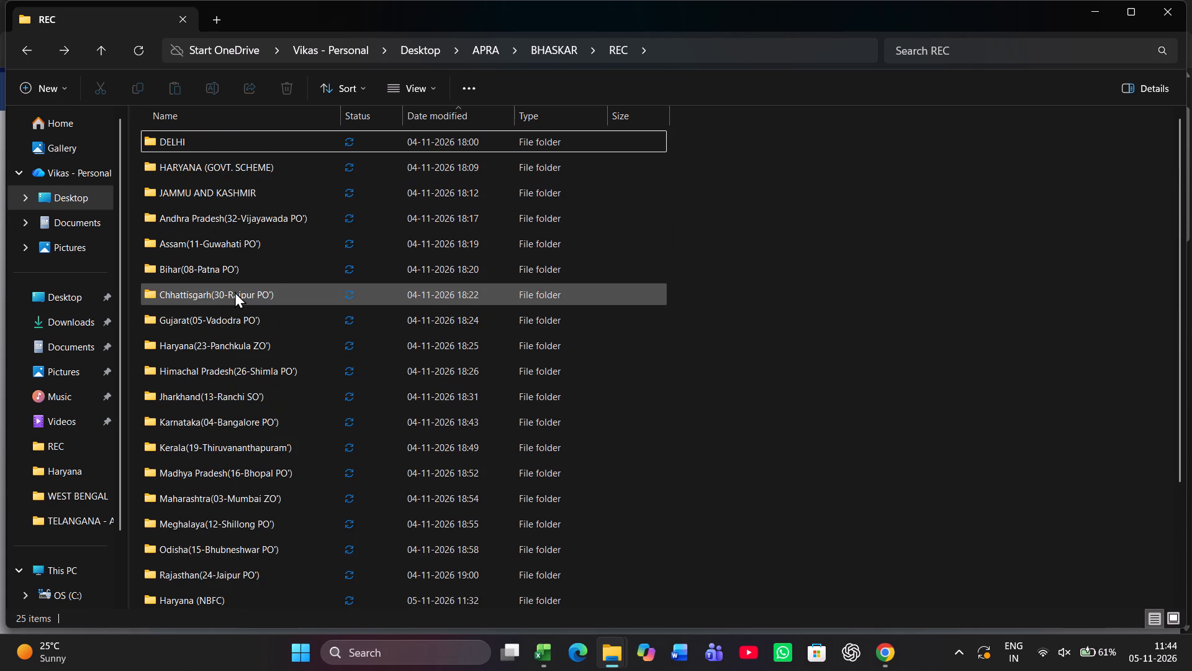
pyautogui.click(889, 349)
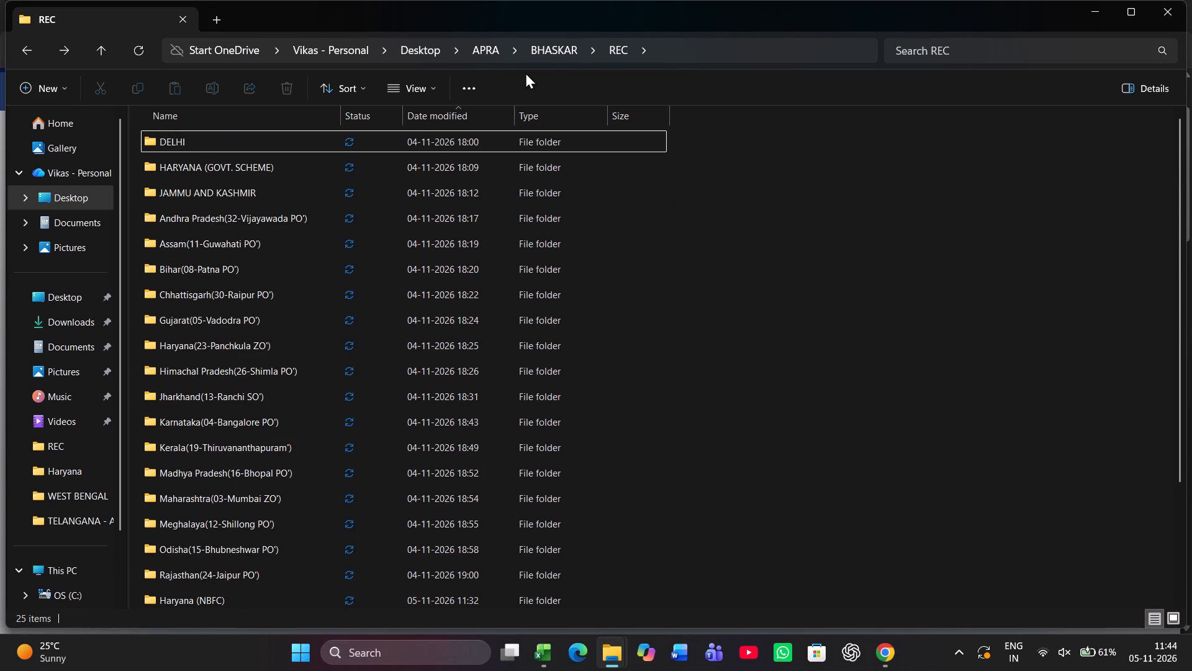
pyautogui.click(550, 56)
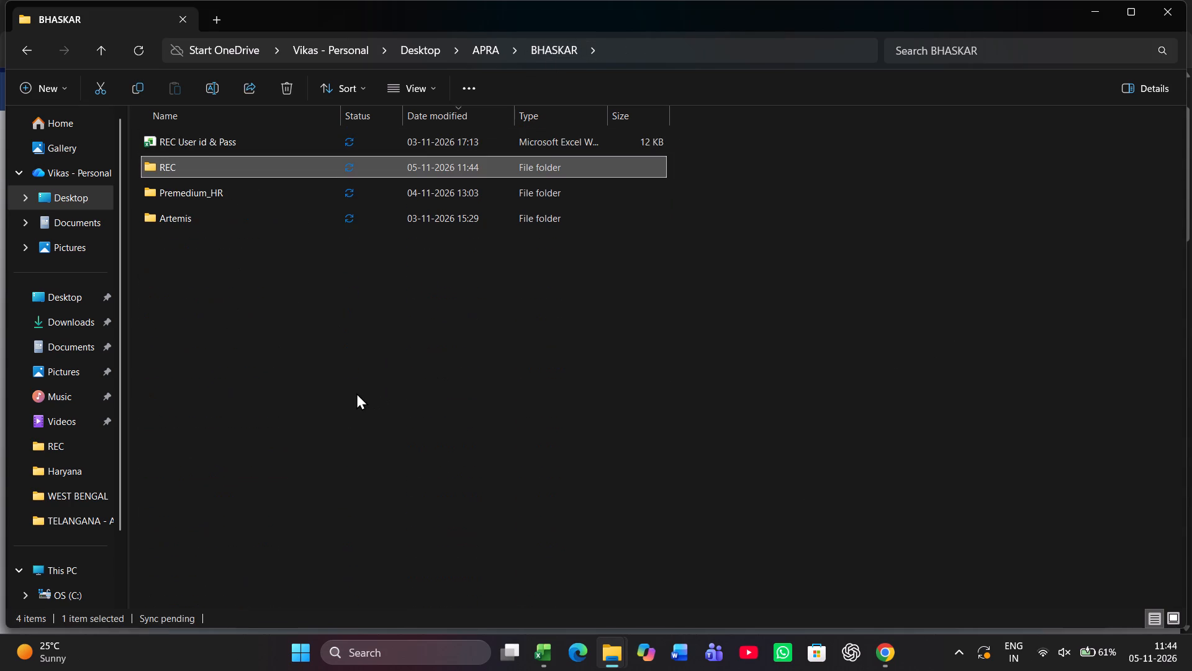
pyautogui.click(463, 115)
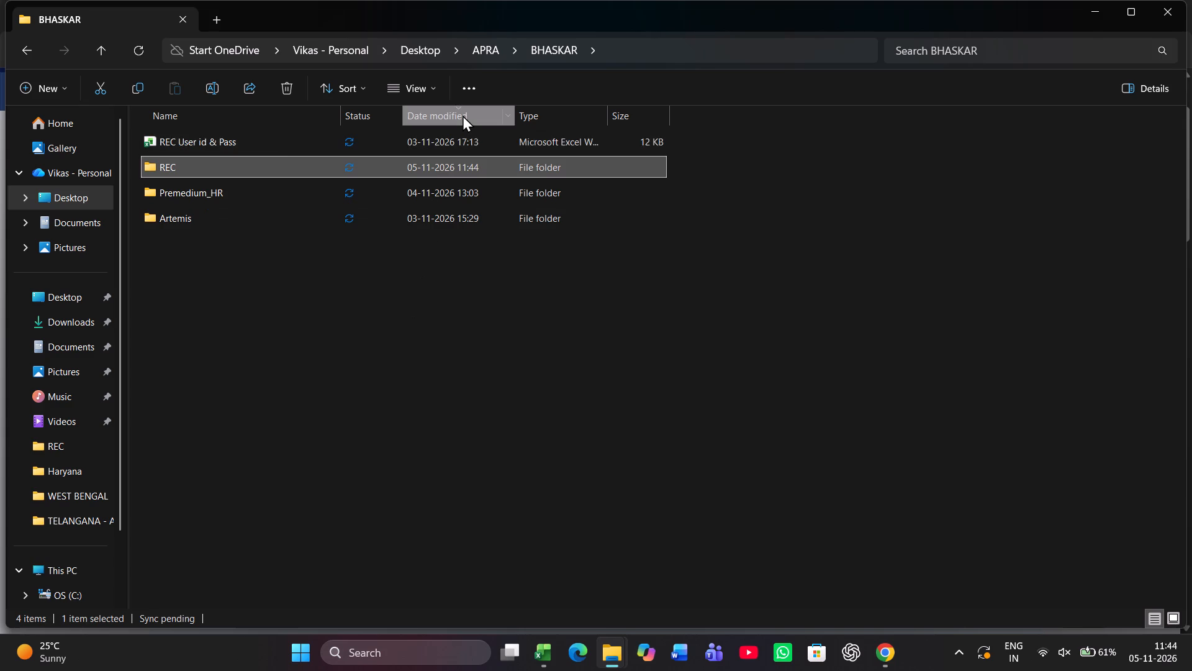
pyautogui.click(321, 343)
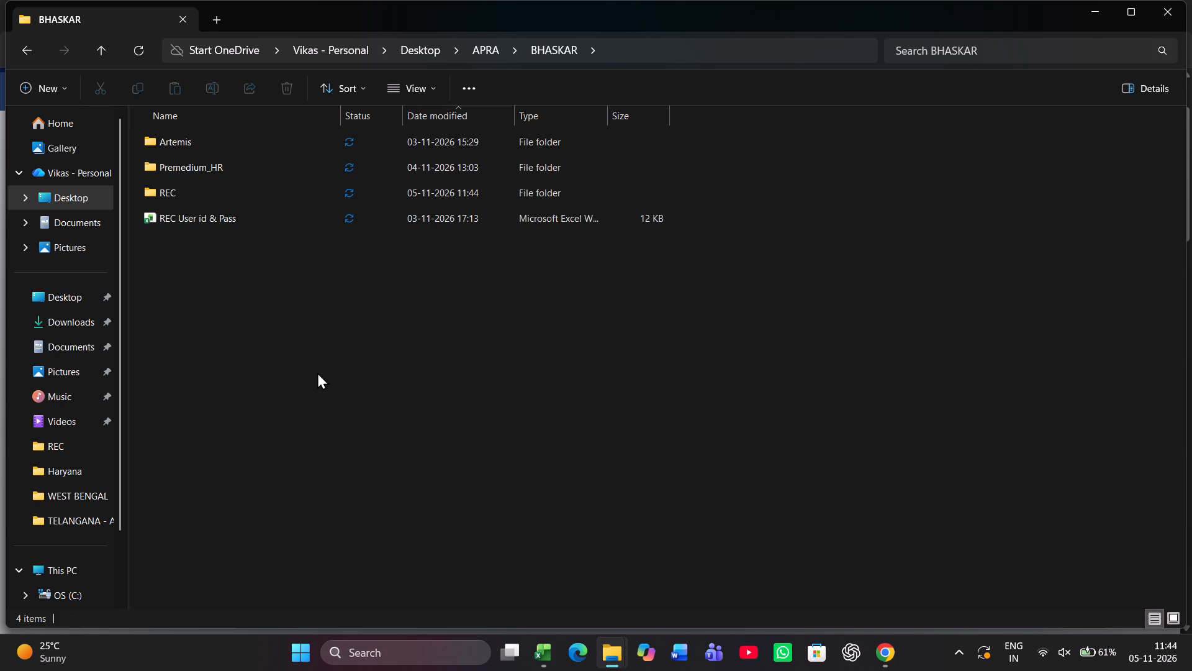
# Go up to the APRA folder and open SAHIL, ASCENT AIR PRIVATE LIMITED and its DELHI 3ZX folder.
pyautogui.press('BackSpace')
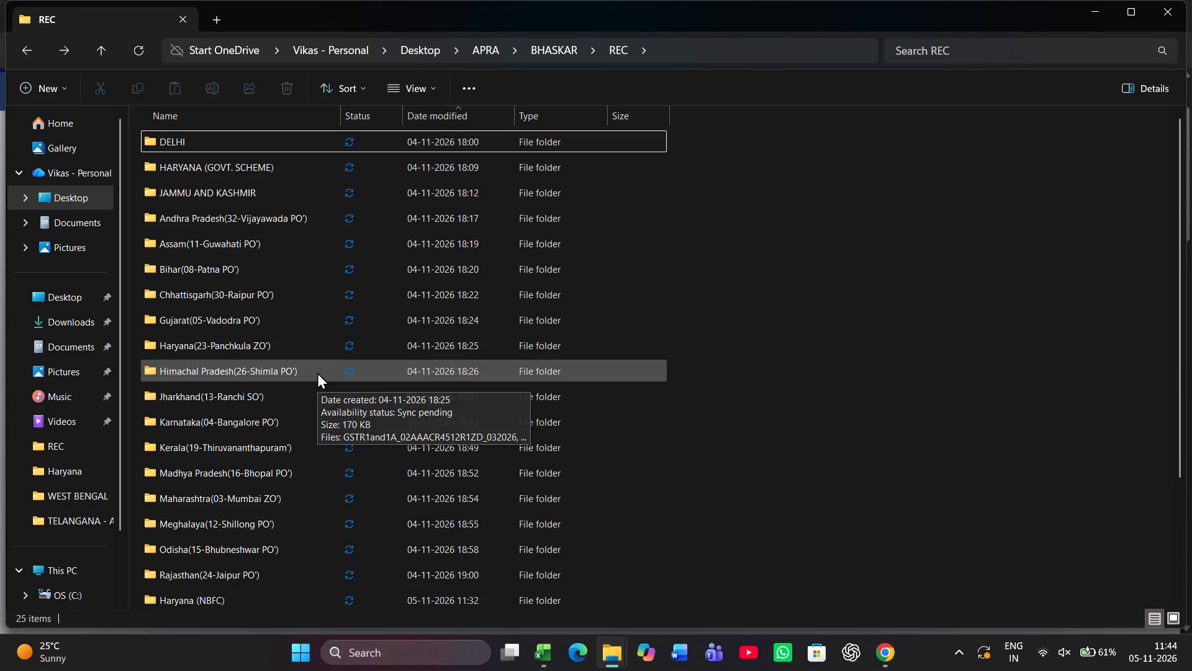
pyautogui.press('BackSpace')
pyautogui.press('BackSpace')
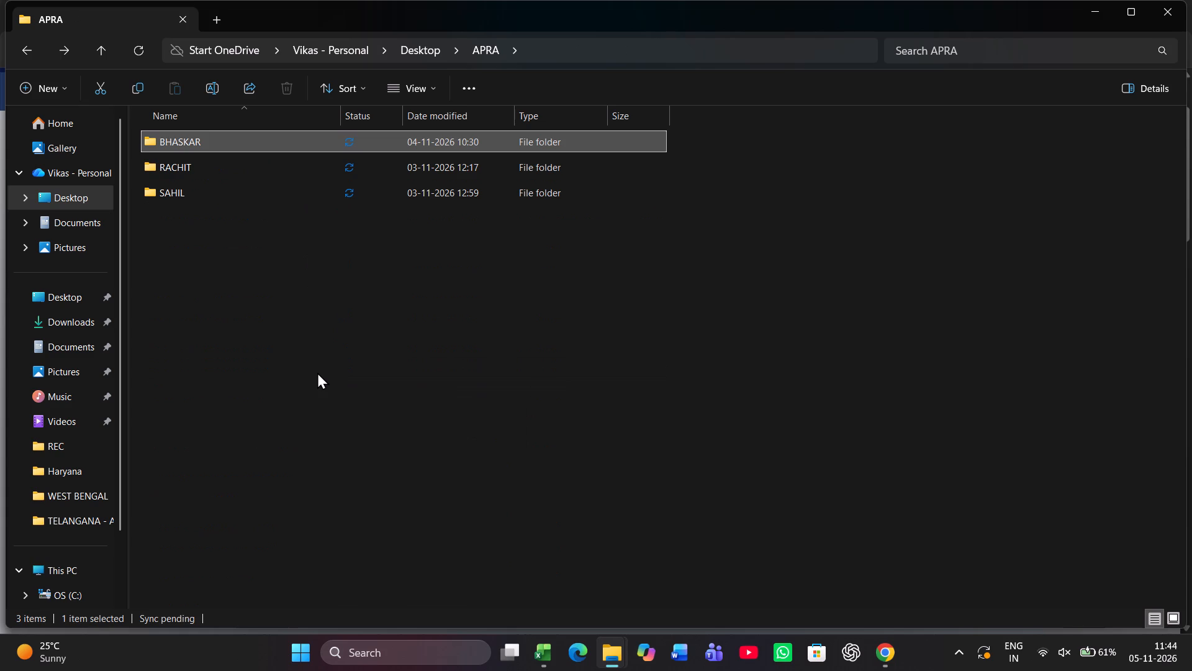
pyautogui.press('Down')
pyautogui.press('Down')
pyautogui.press('Return')
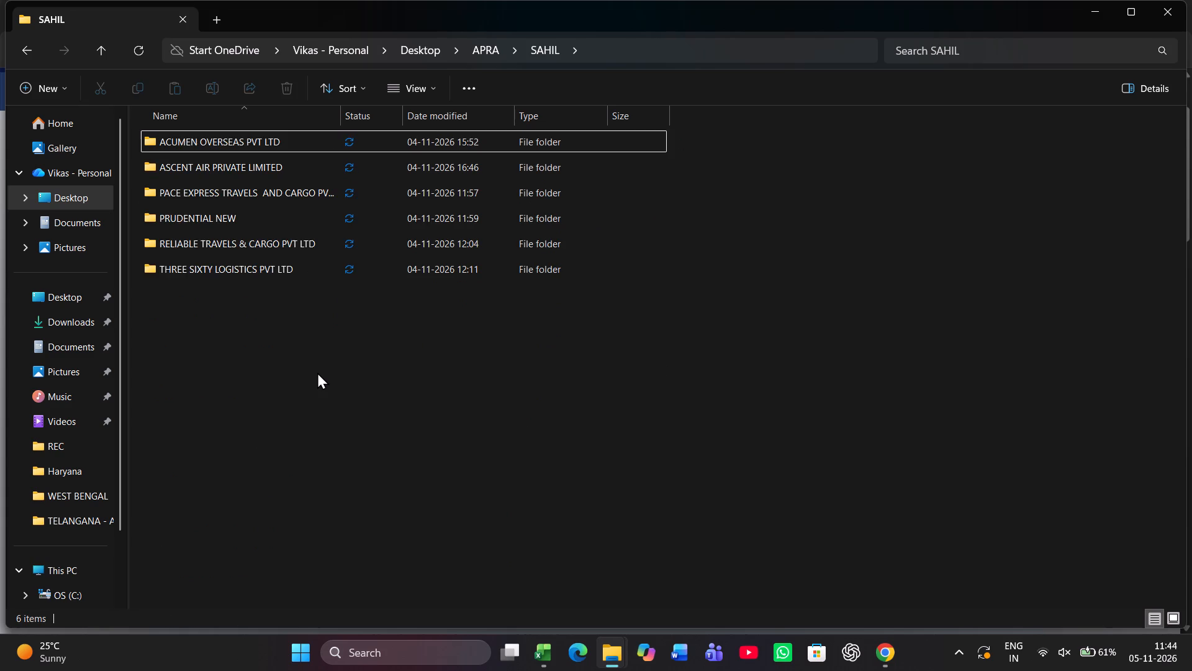
pyautogui.press('Down')
pyautogui.press('Return')
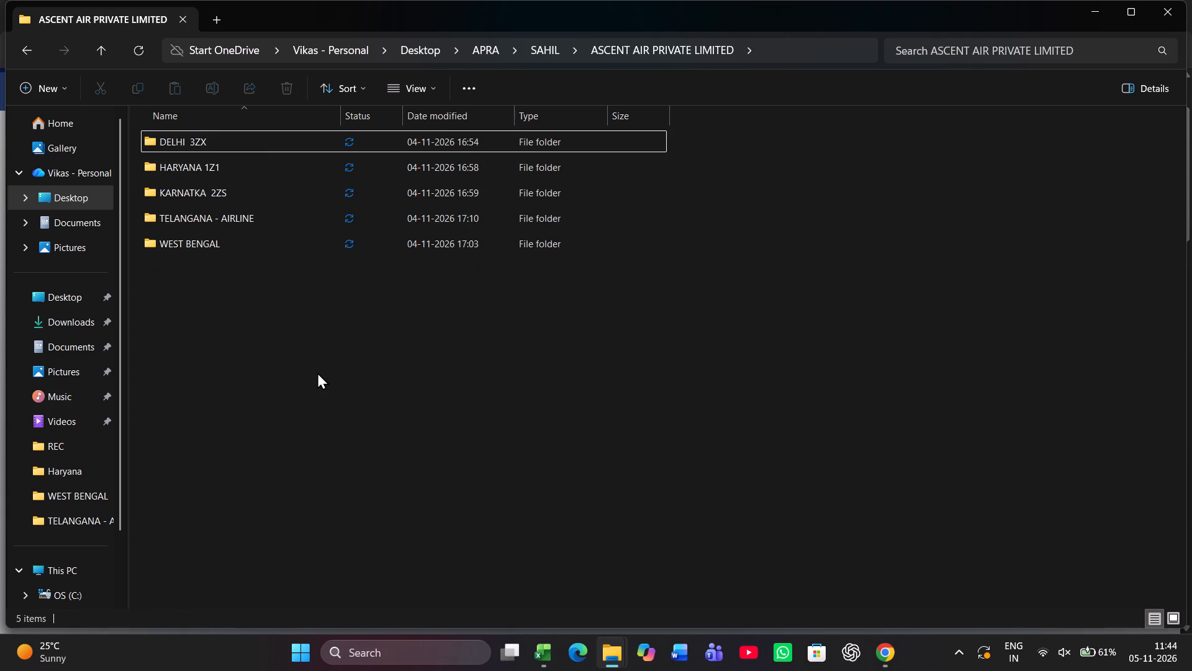
pyautogui.press('Return')
pyautogui.press('Down')
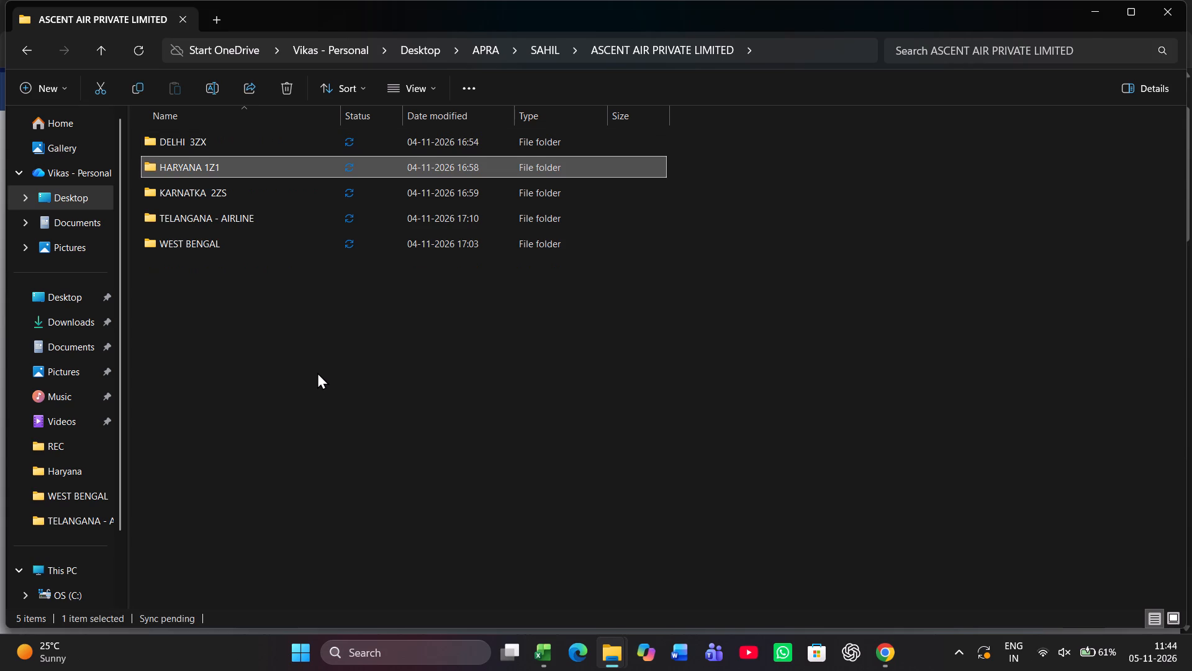
pyautogui.press('Up')
pyautogui.press('Return')
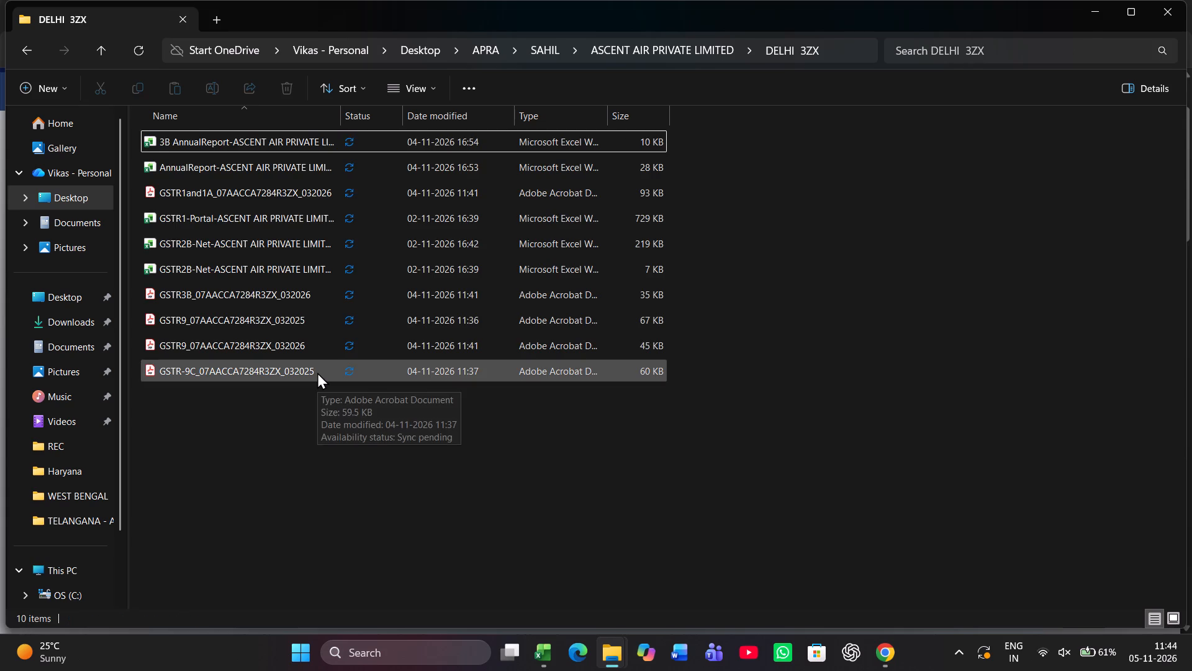
# Review the Excel files in DELHI 3ZX, checking the full names of the annual reports and both GSTR2B-Net workbooks.
pyautogui.press('Down')
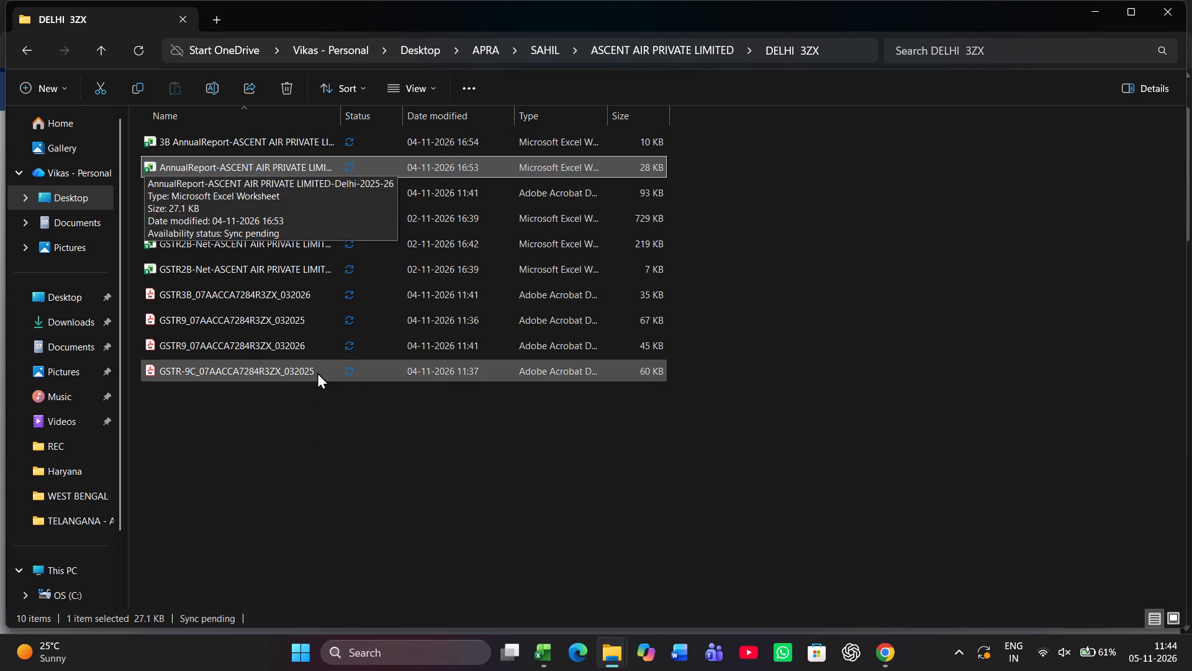
pyautogui.press('Up')
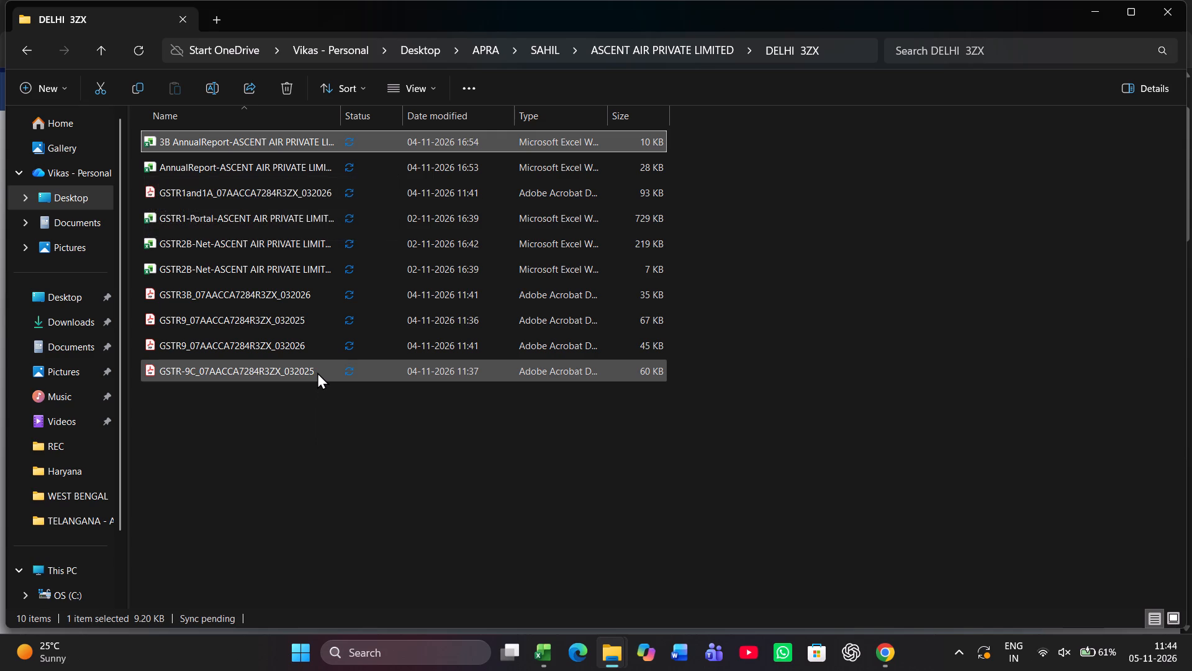
pyautogui.press('Down')
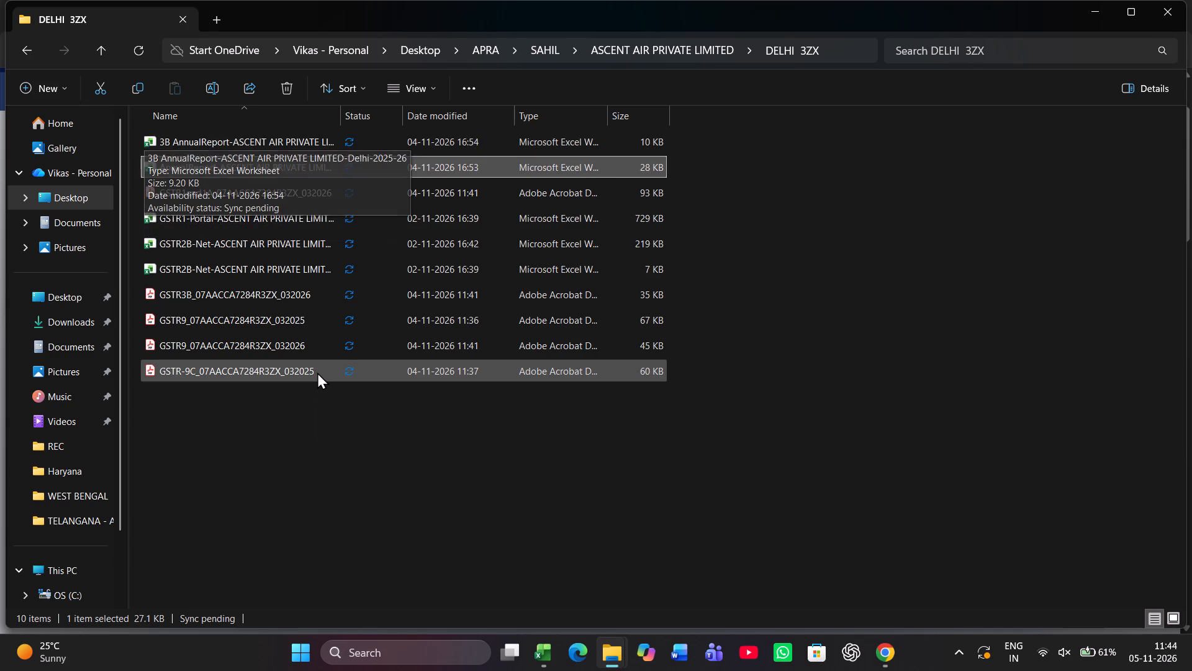
pyautogui.press('Down')
pyautogui.press('Down')
pyautogui.press('Down')
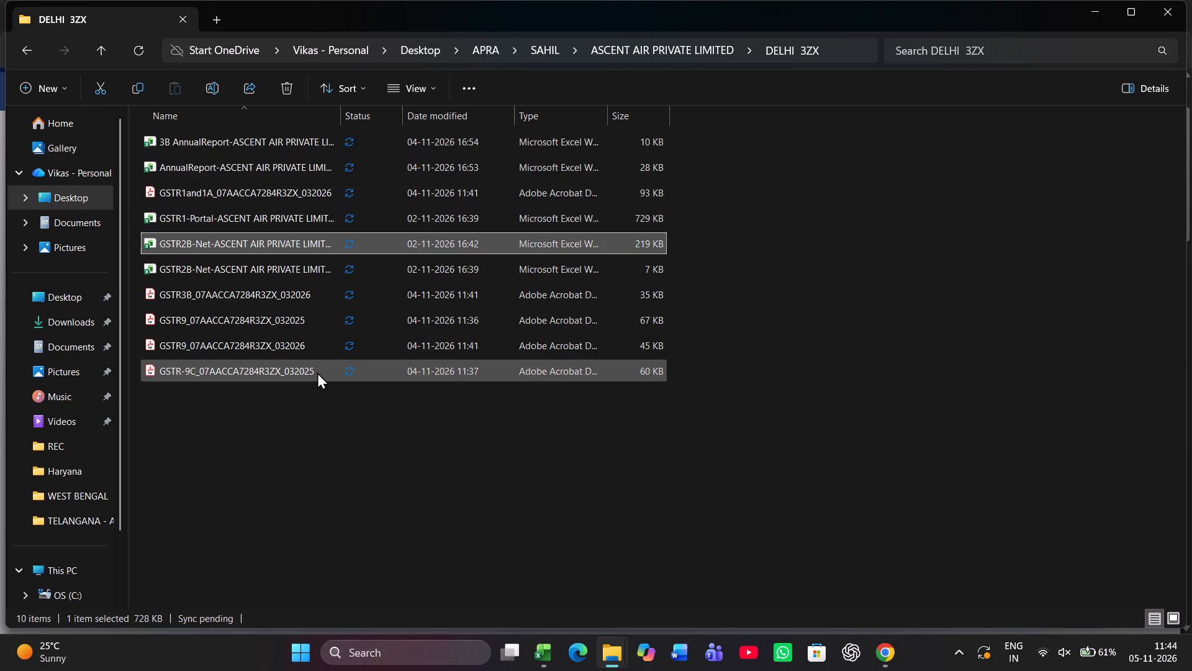
pyautogui.press('Down')
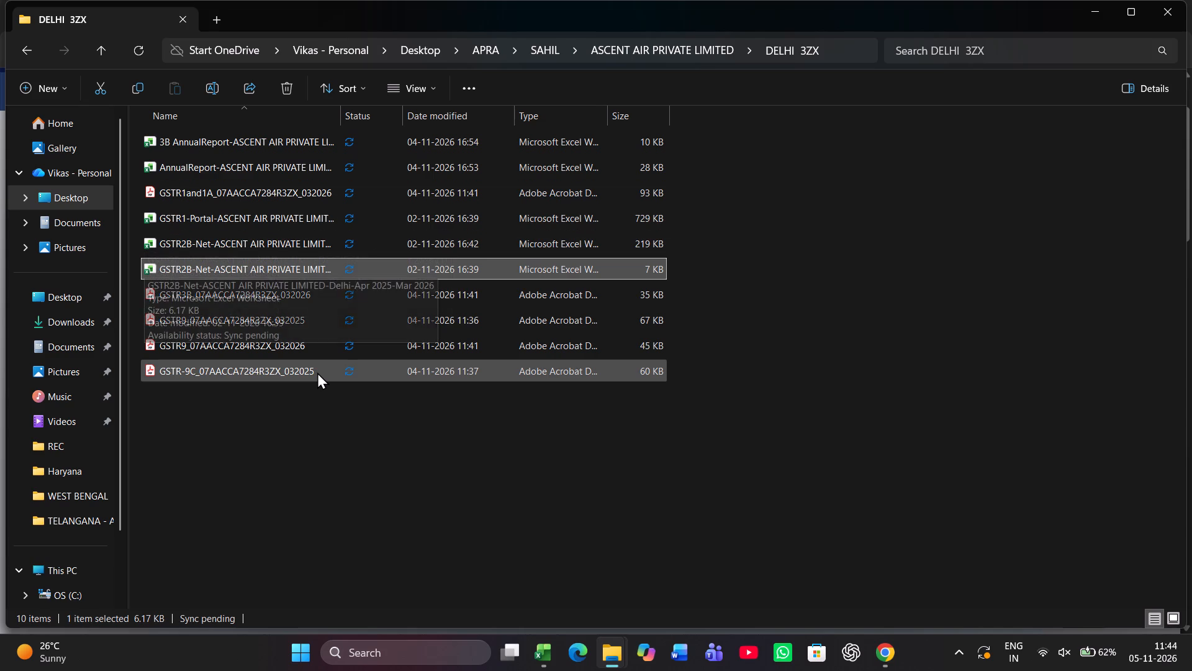
# Open the Delhi Apr 2025-Mar 2026 (1) GSTR2B-Net workbook and examine its Purchase-Net and ISD sheets, ending on Overview.
pyautogui.press('Up')
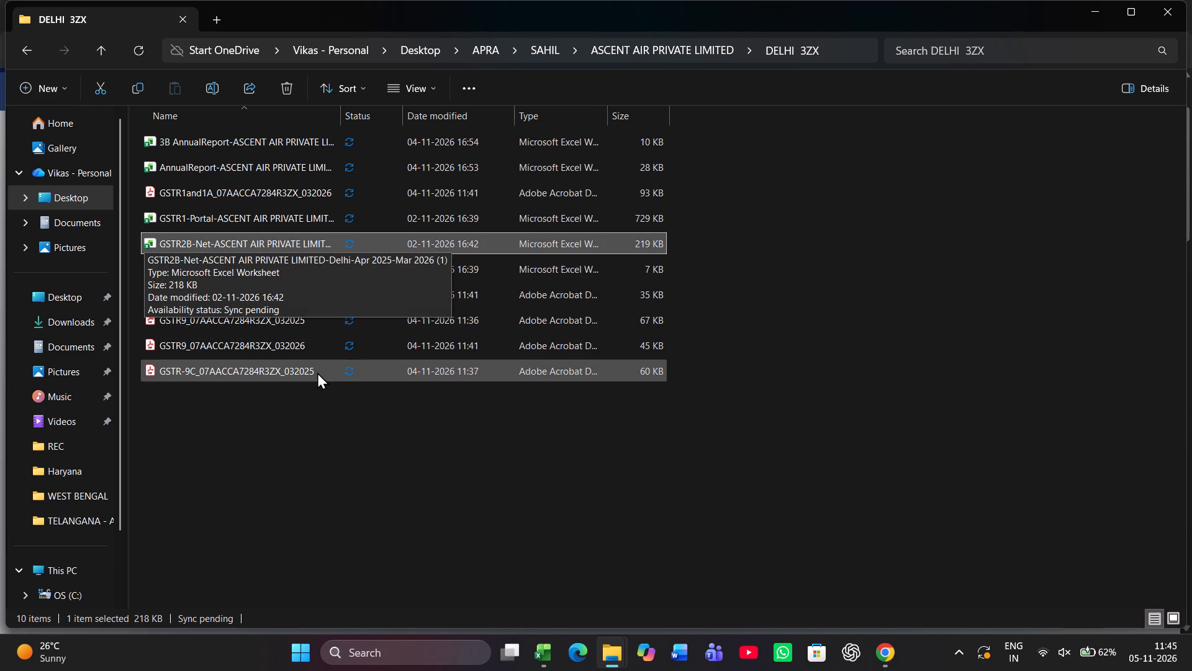
pyautogui.press('Return')
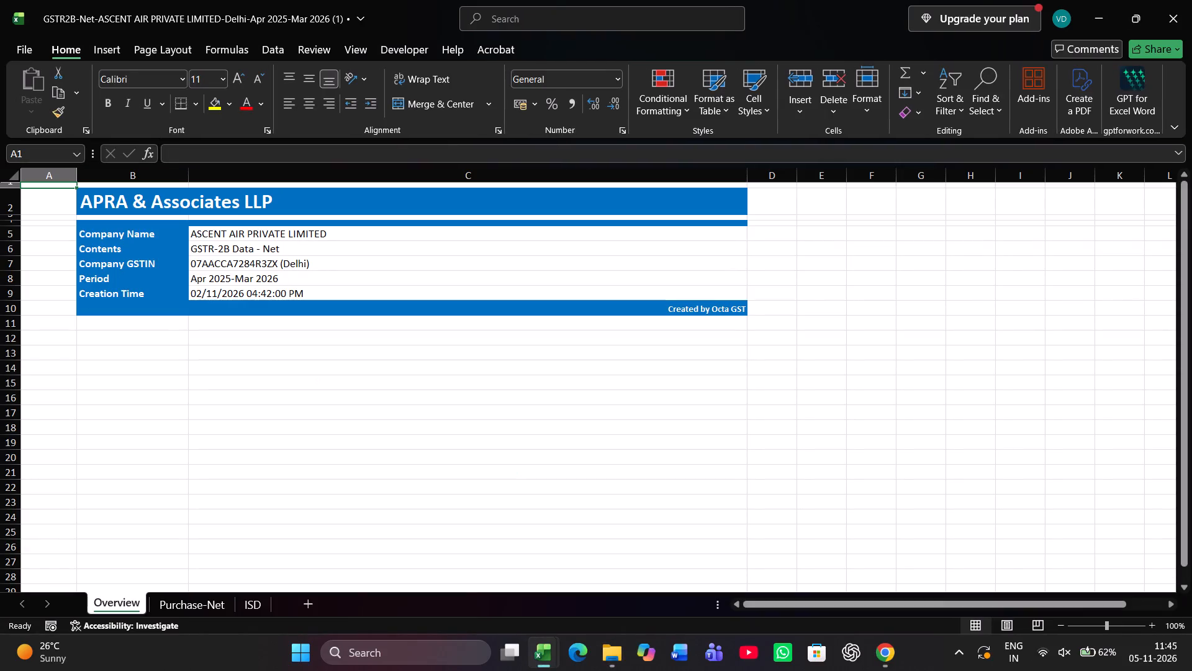
pyautogui.hotkey('ctrl', 'pagedown')
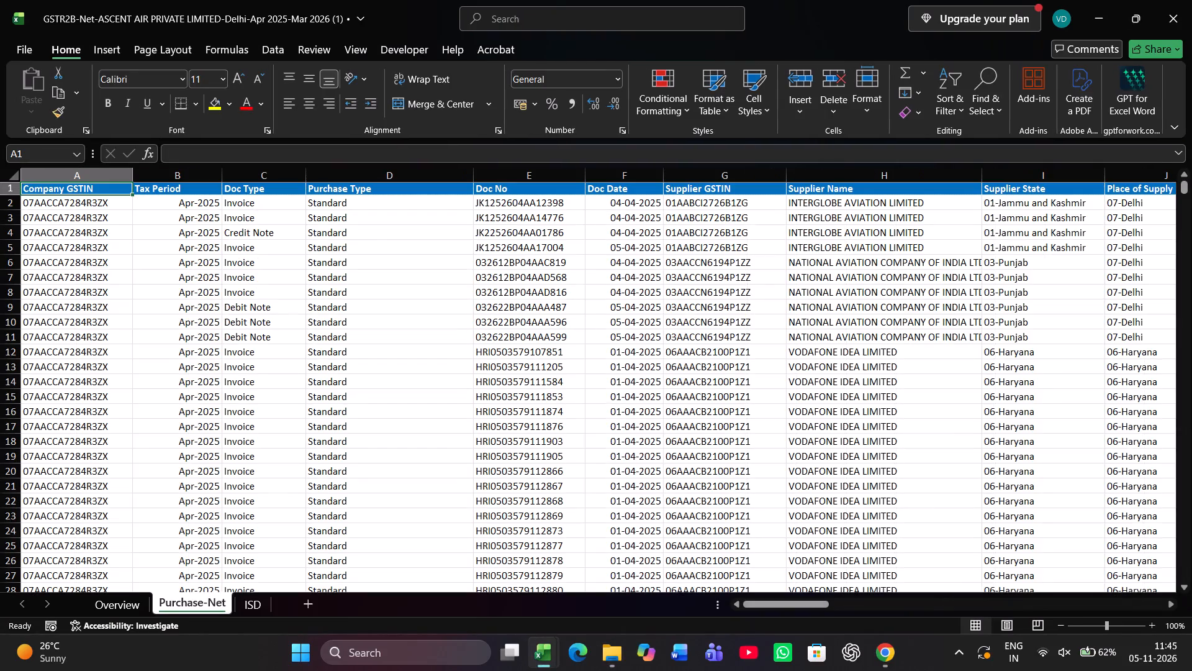
pyautogui.press('Up')
pyautogui.press('Up')
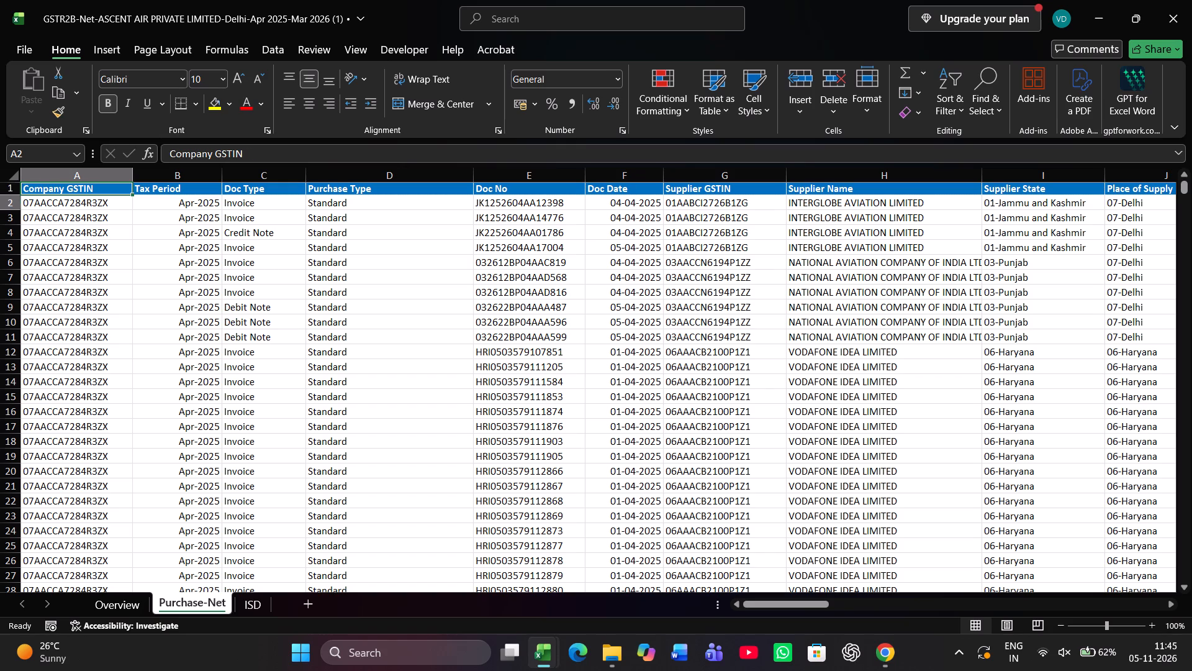
pyautogui.press('Down')
pyautogui.press('Down')
pyautogui.press('Up')
pyautogui.press('Up')
pyautogui.hotkey('ctrl', 'pagedown')
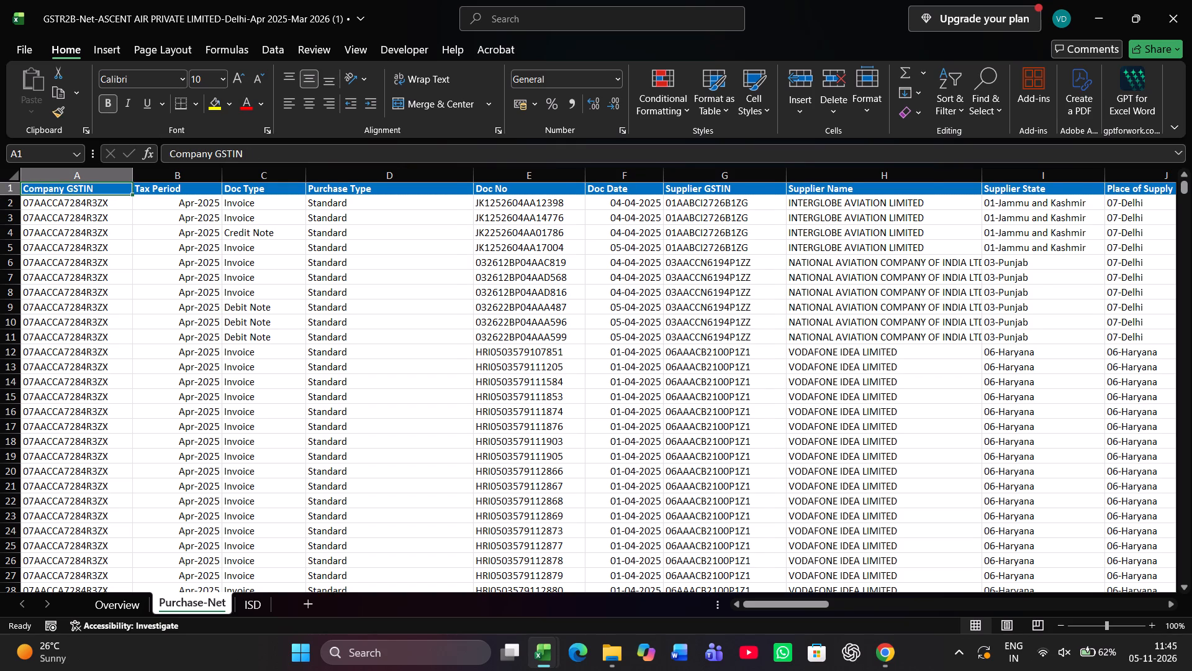
pyautogui.scroll(1, 317, 372)
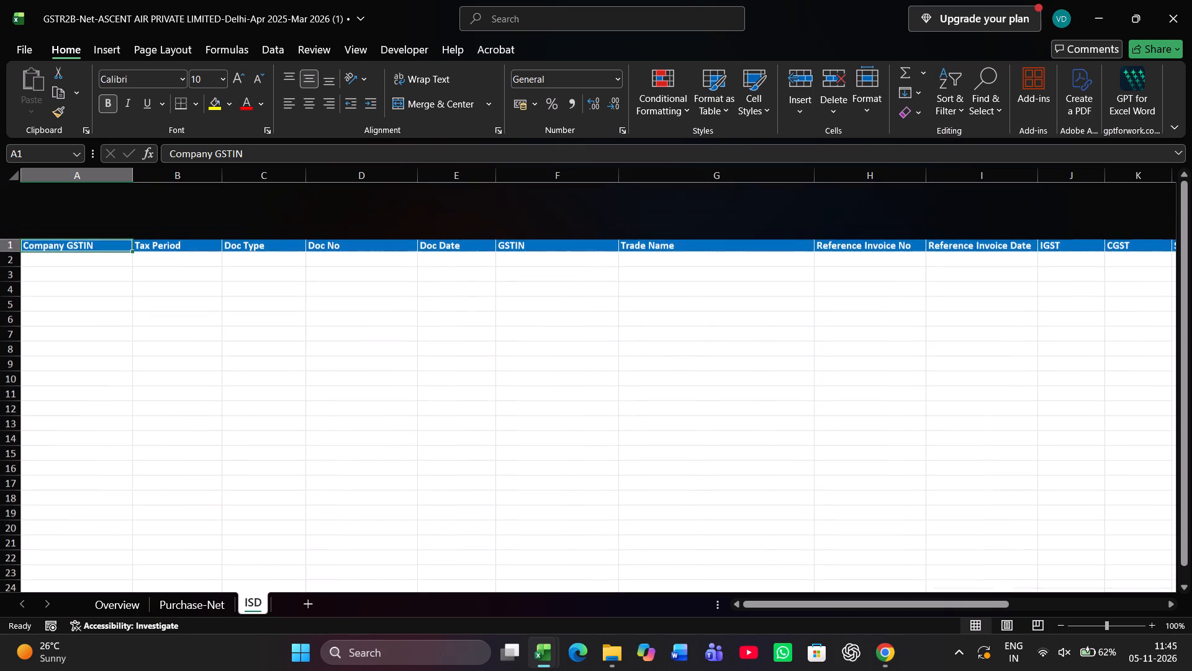
pyautogui.hotkey('ctrl', 'pageup')
pyautogui.hotkey('ctrl', 'pageup')
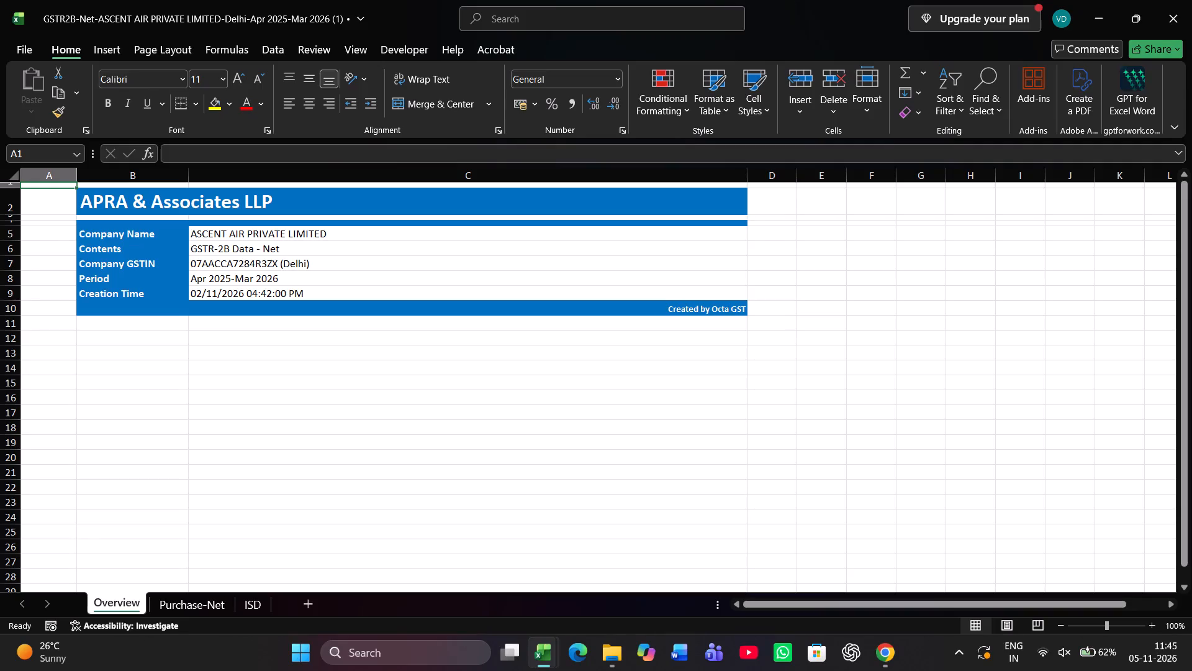
# Minimize the GSTR2B-Net (1) workbook and close the REC User id & Pass workbook.
pyautogui.click(1092, 9)
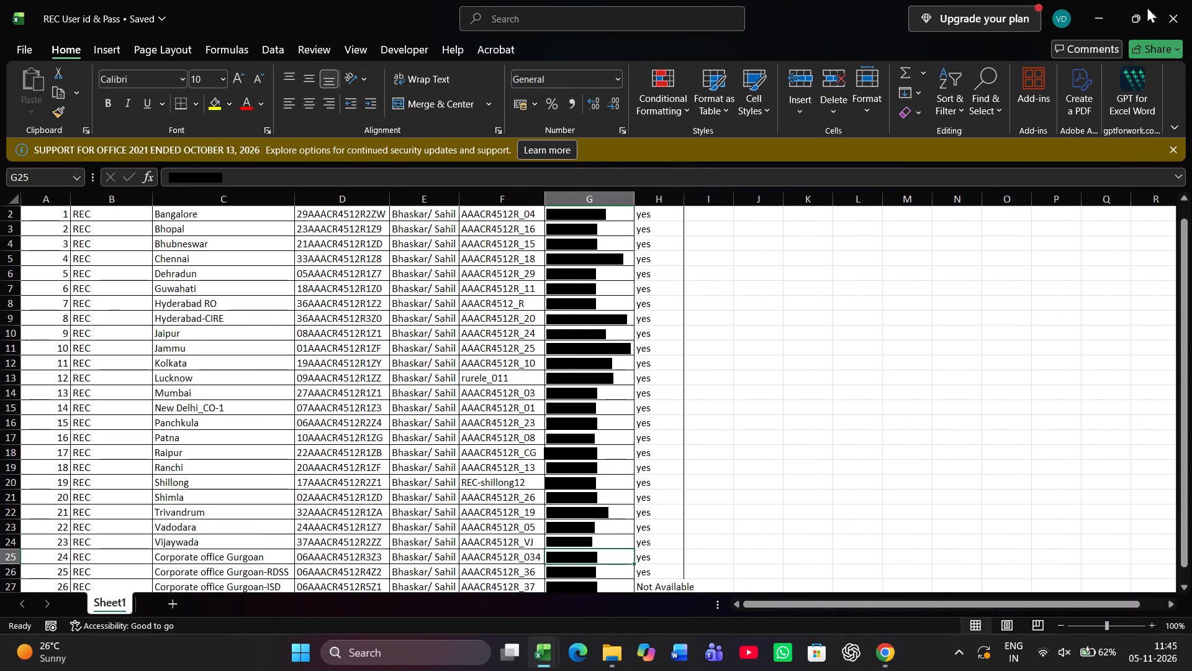
pyautogui.click(1190, 11)
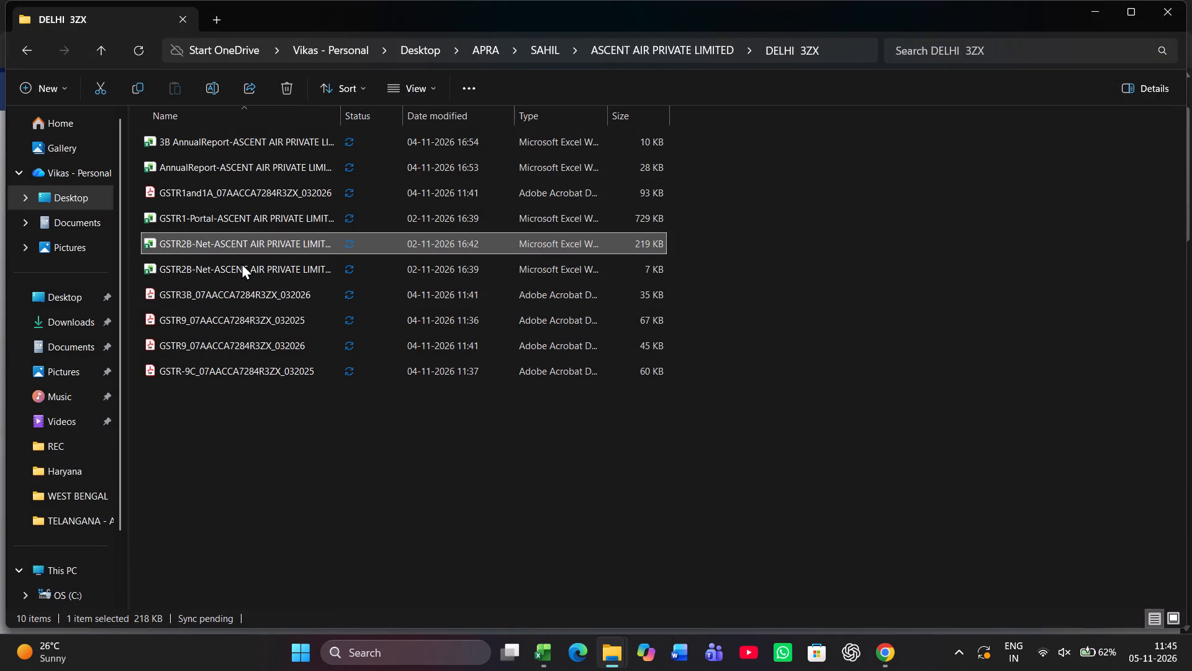
# Open the GSTR2B-Net workbook without the (1) suffix, inspect its Purchase-Net and ISD sheets, and close both GSTR2B-Net workbooks.
pyautogui.doubleClick(265, 268)
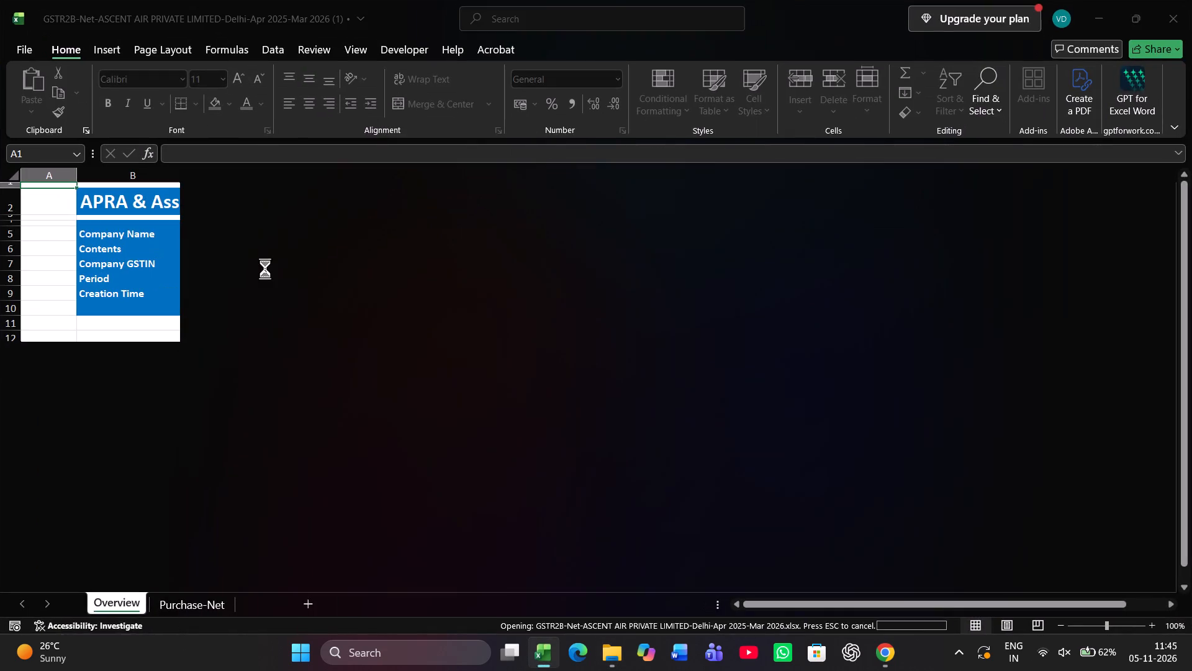
pyautogui.click(189, 601)
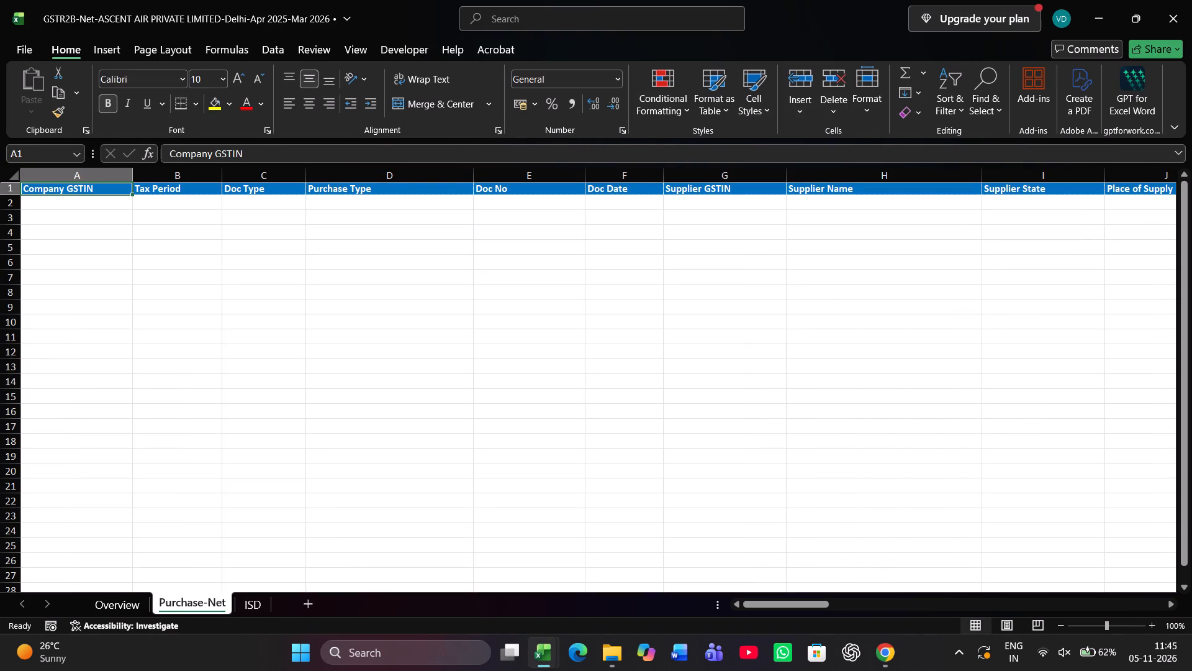
pyautogui.scroll(4, 240, 509)
pyautogui.click(252, 602)
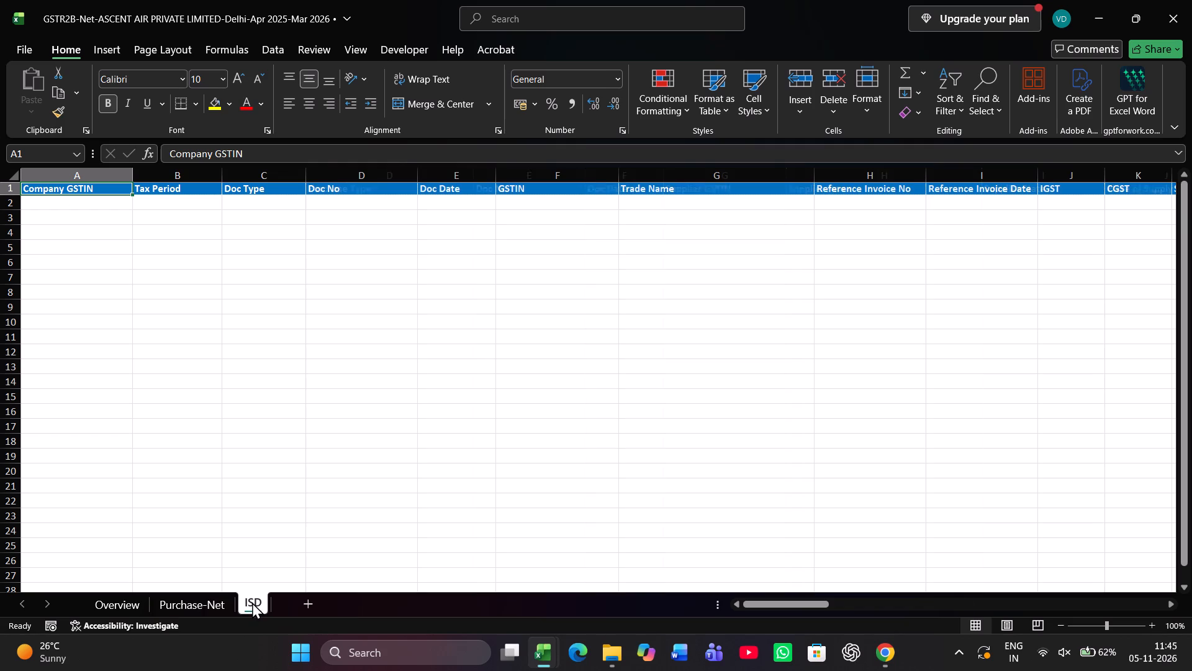
pyautogui.click(194, 599)
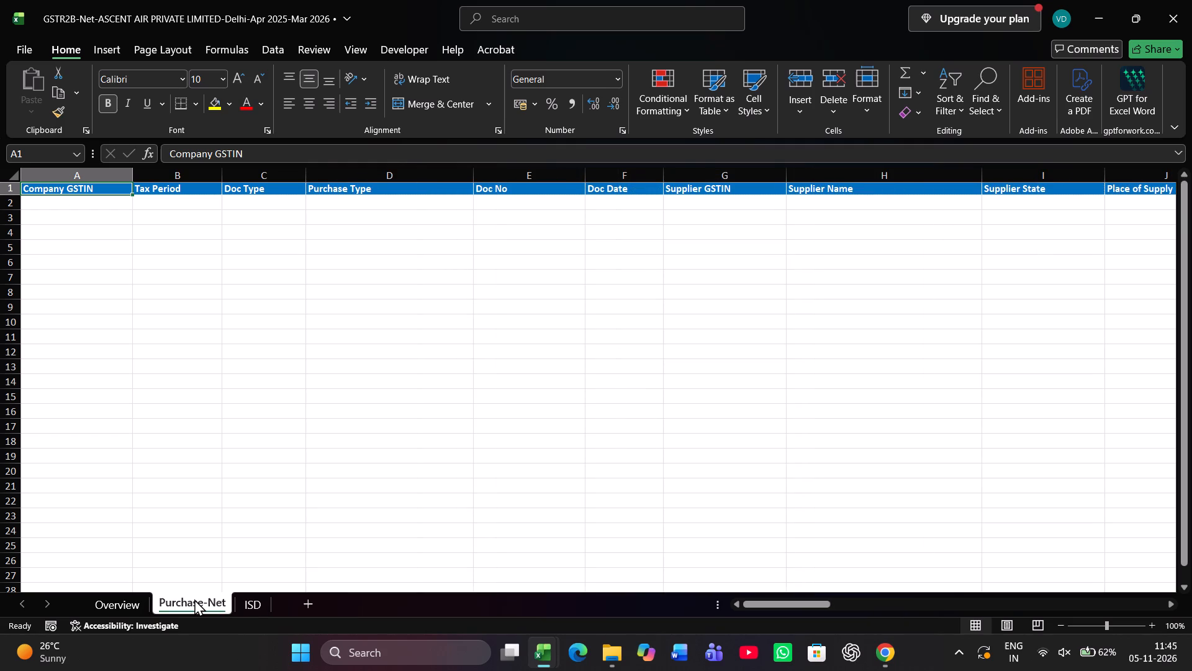
pyautogui.scroll(5, 471, 433)
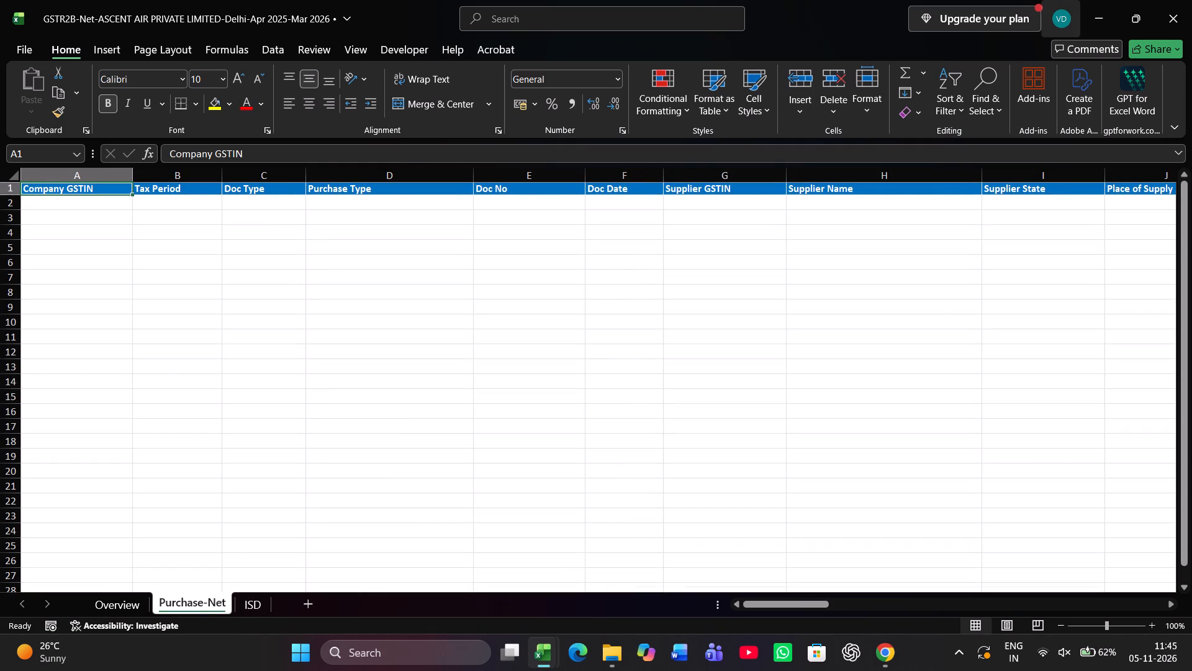
pyautogui.click(1173, 5)
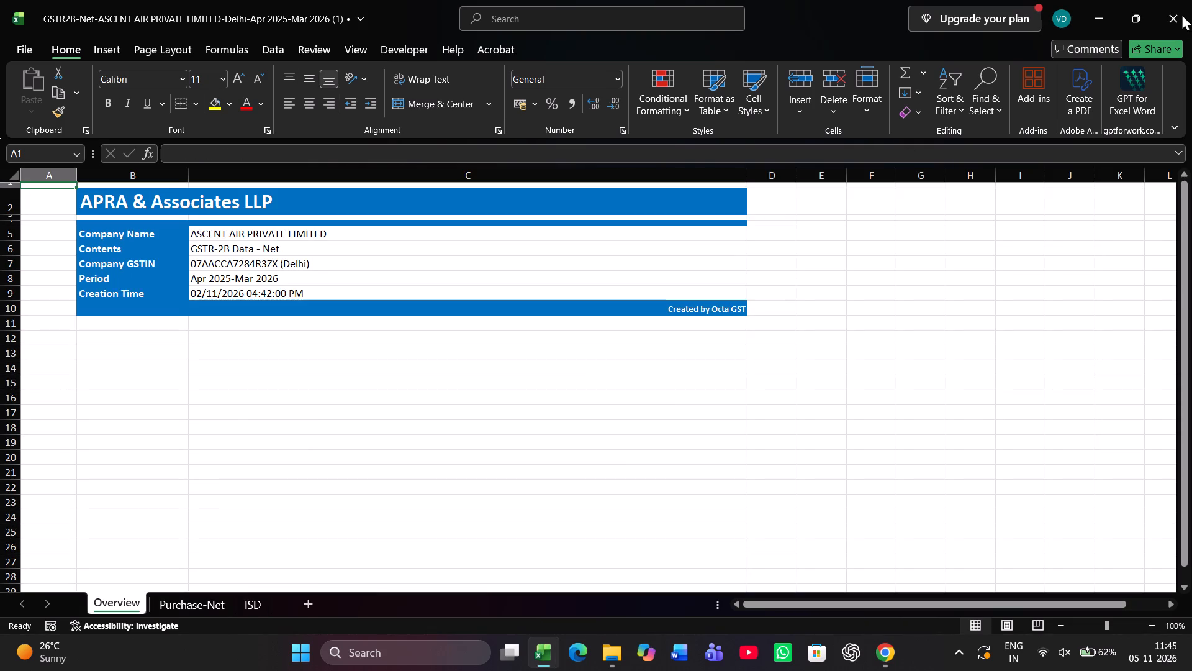
pyautogui.click(1180, 16)
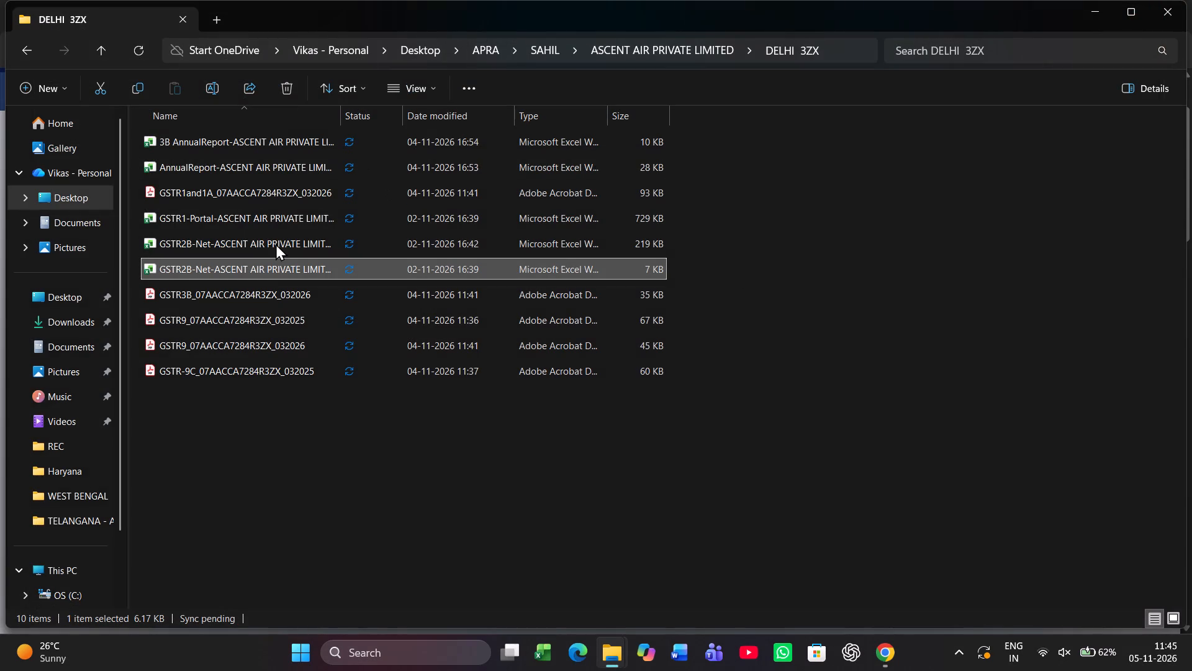
# Delete the 7 KB GSTR2B-Net workbook without the (1) suffix from the DELHI 3ZX folder.
pyautogui.press('Delete')
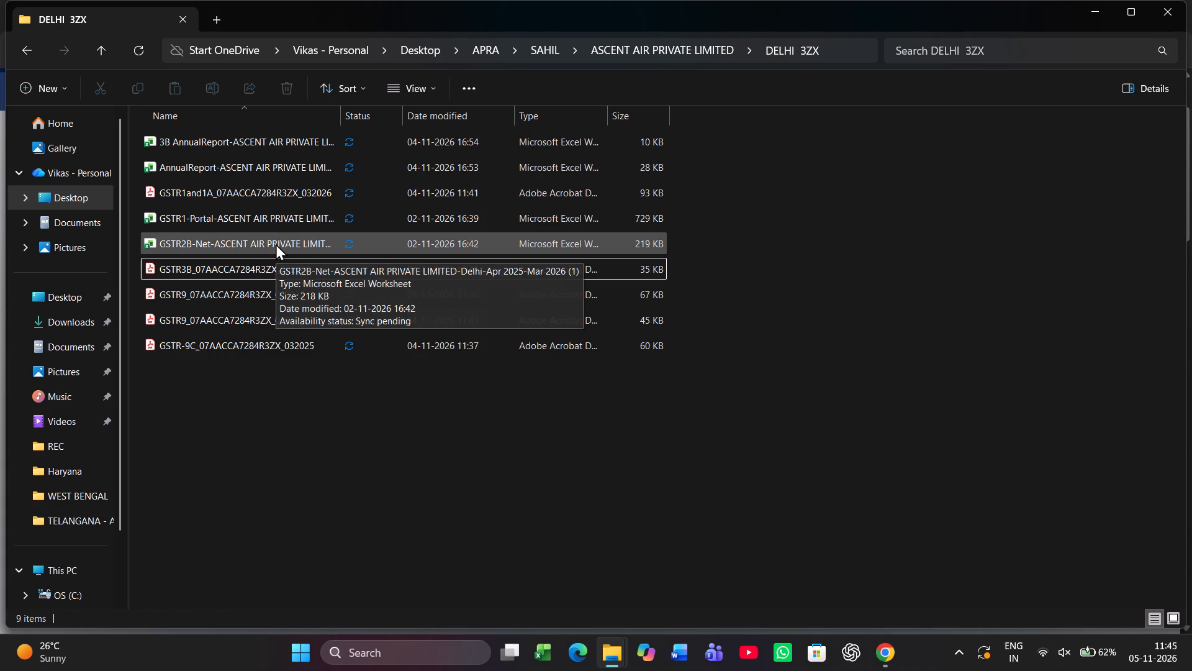
# Switch to Chrome and close the four Goods & Service Tax portal tabs, keeping the Octa tab open.
pyautogui.hotkey('alt', 'Tab')
pyautogui.hotkey('alt', 'Tab')
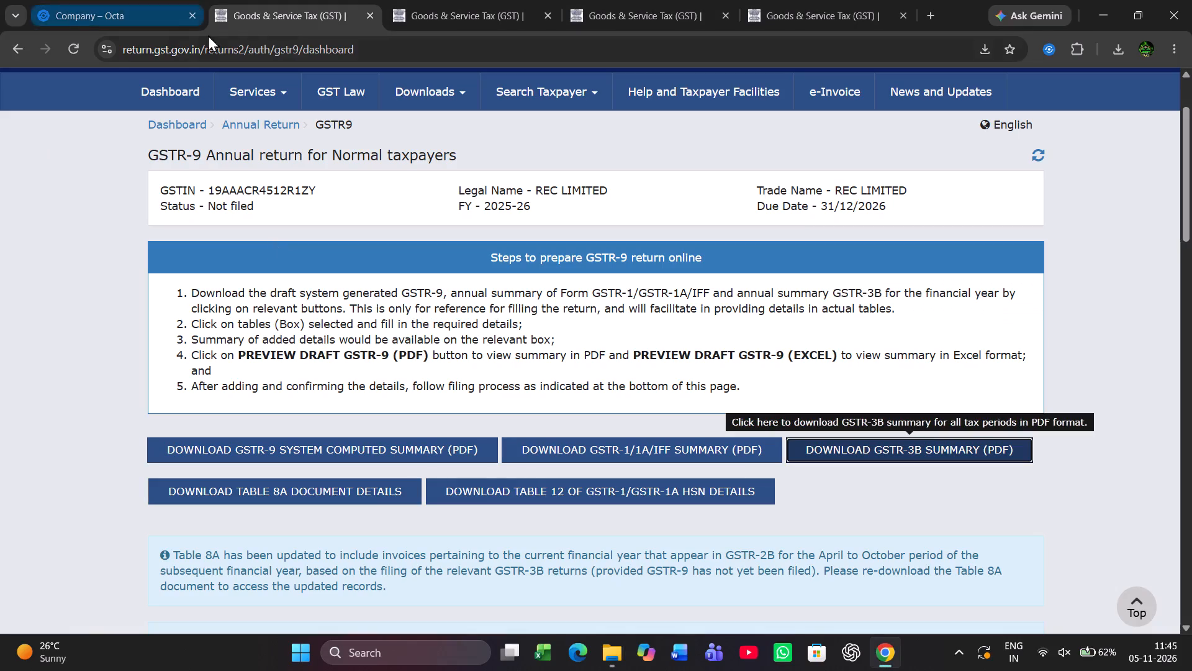
pyautogui.click(369, 14)
pyautogui.click(369, 14)
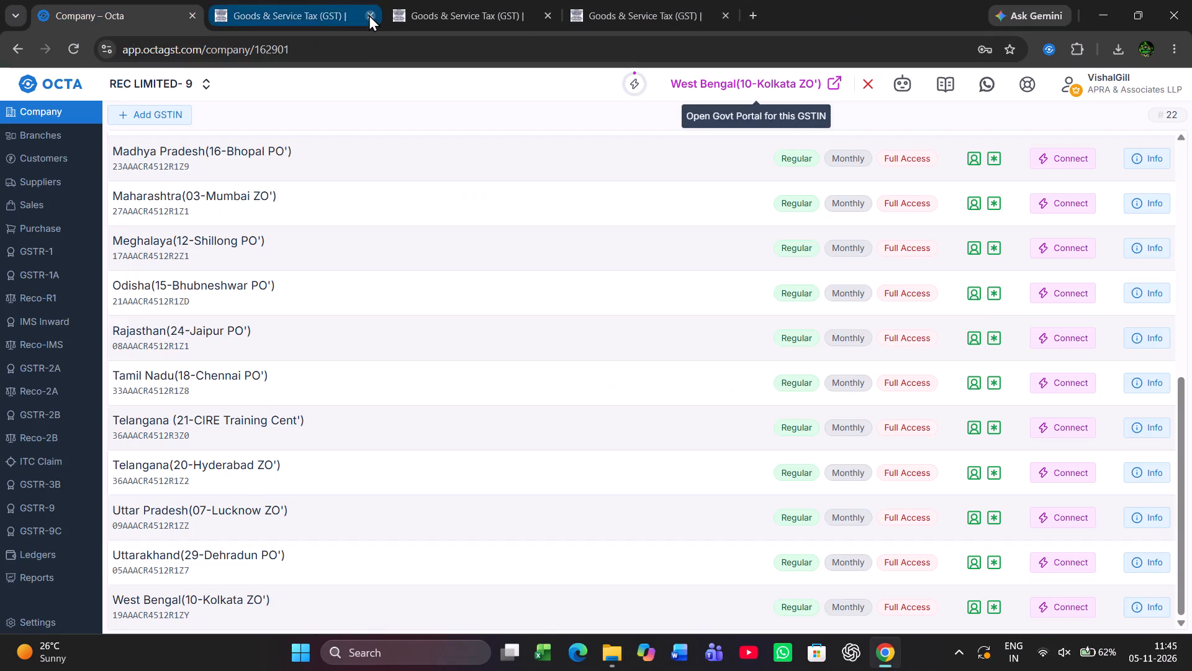
pyautogui.click(369, 14)
pyautogui.click(369, 14)
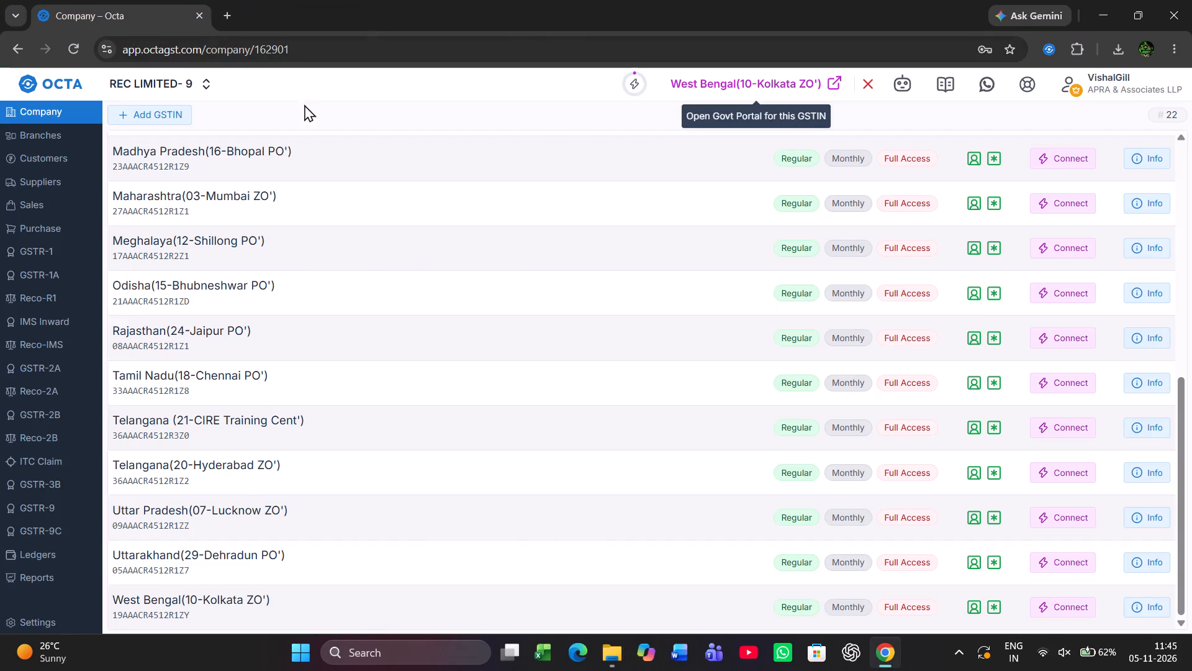
# Return to Octa's companies list and clear the REC search filter.
pyautogui.click(45, 76)
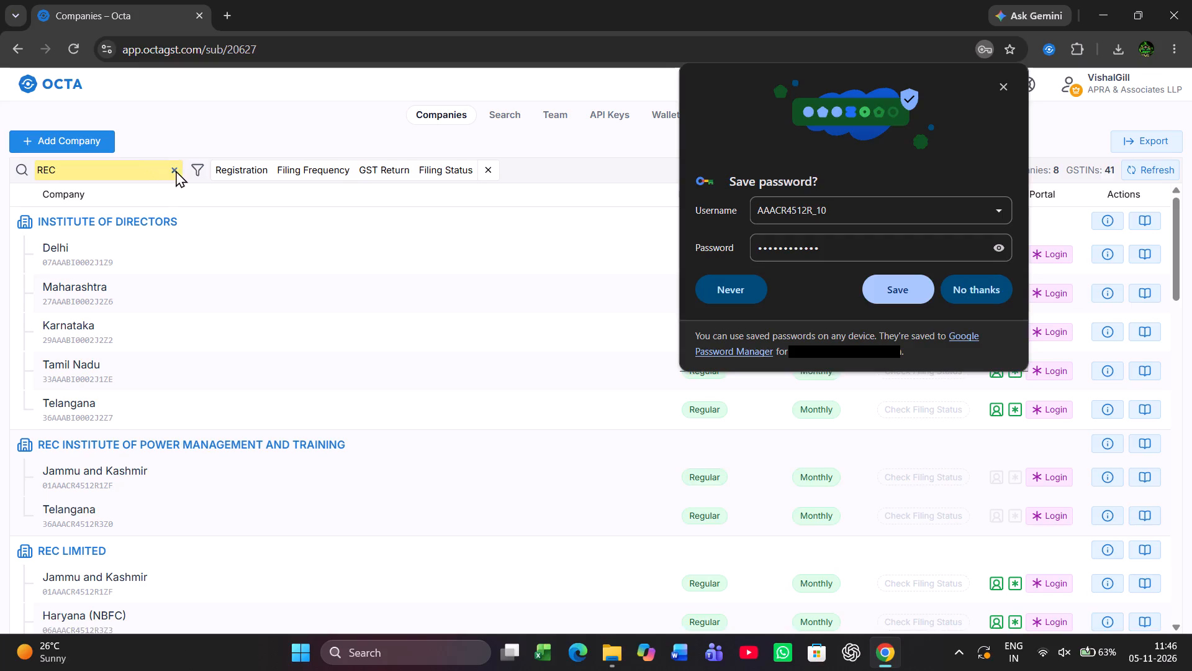
pyautogui.click(170, 168)
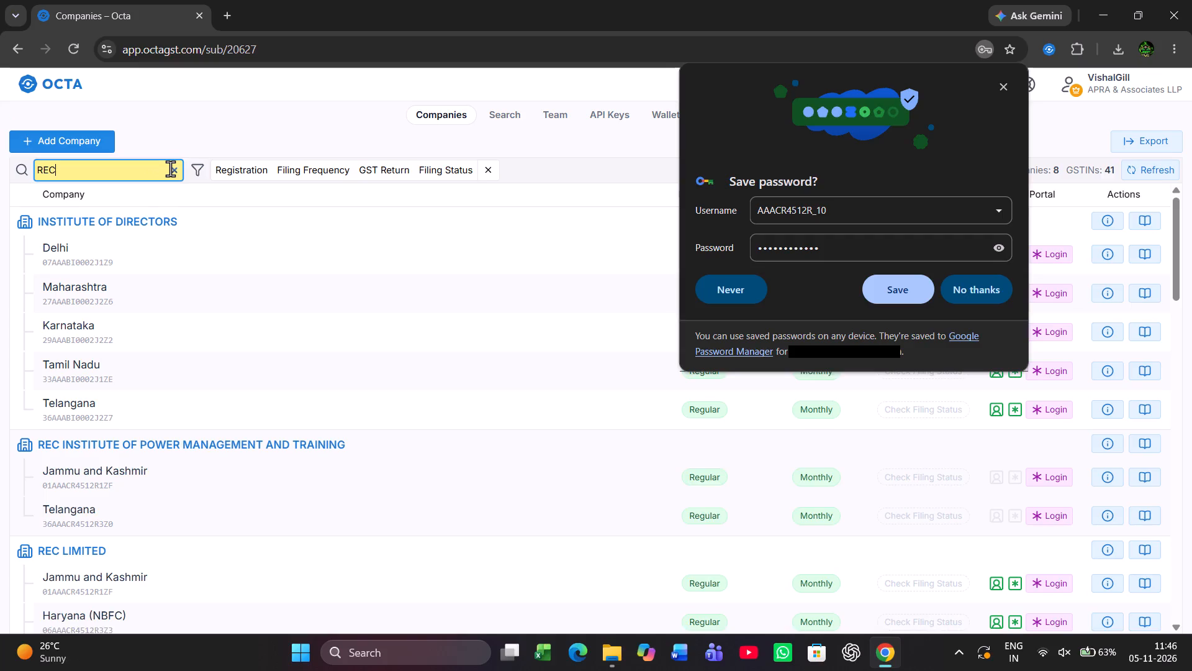